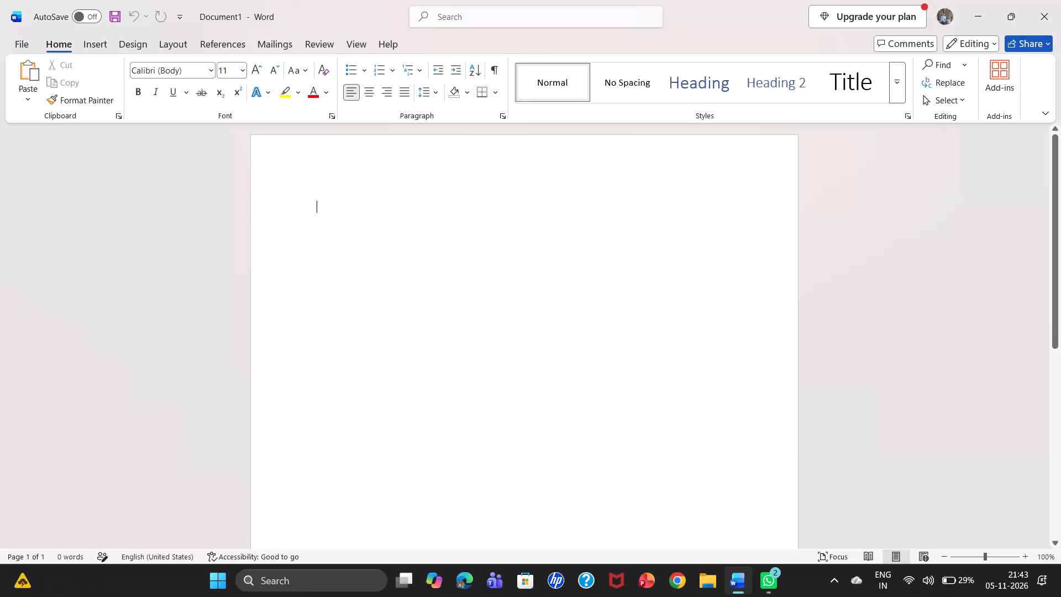
Paste the copied GrainRakshak 2.0 title, description, project theme and track text into the page header.
left_click(297, 144)
left_click(297, 144)
triple_click(297, 144)
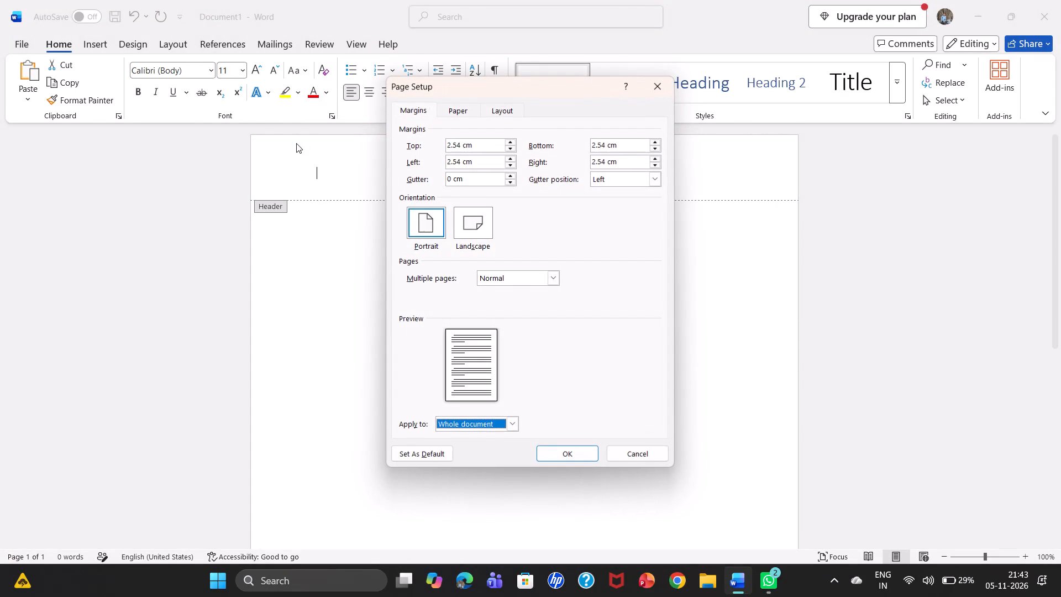
key("ctrl+v")
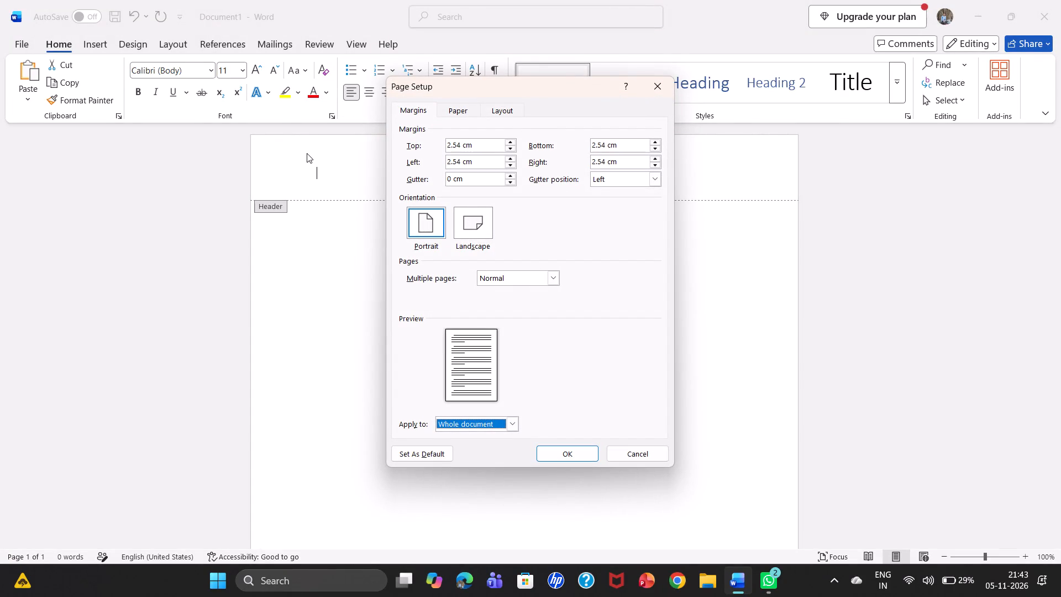
left_click(307, 153)
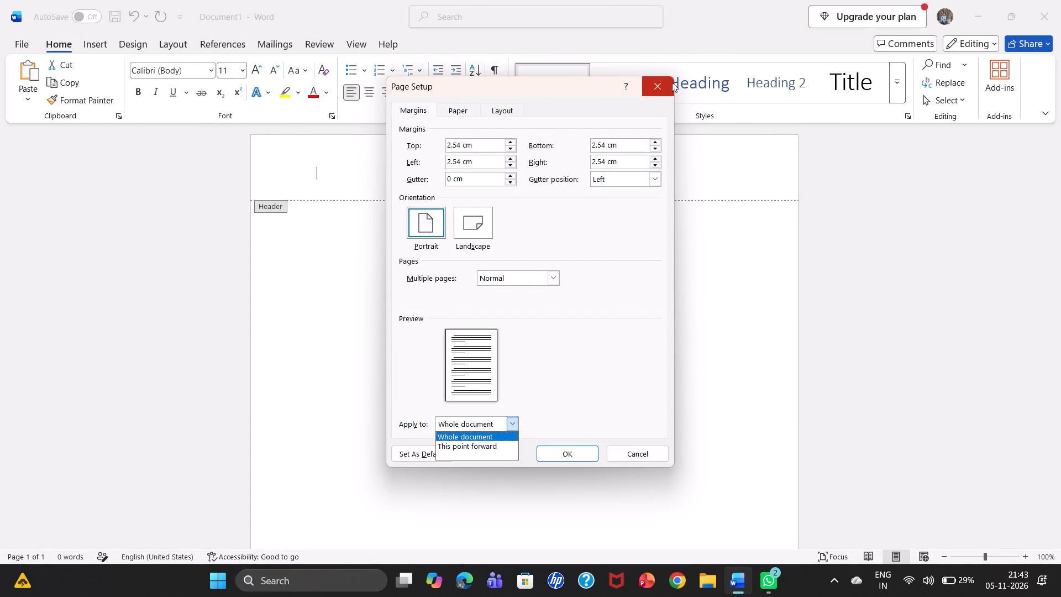
left_click(669, 81)
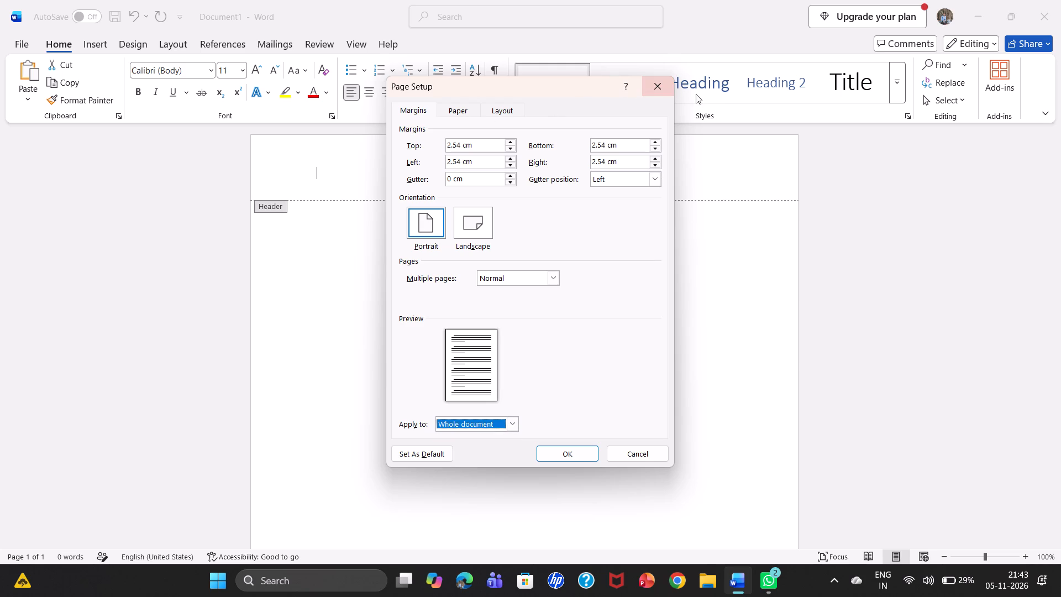
left_click(659, 86)
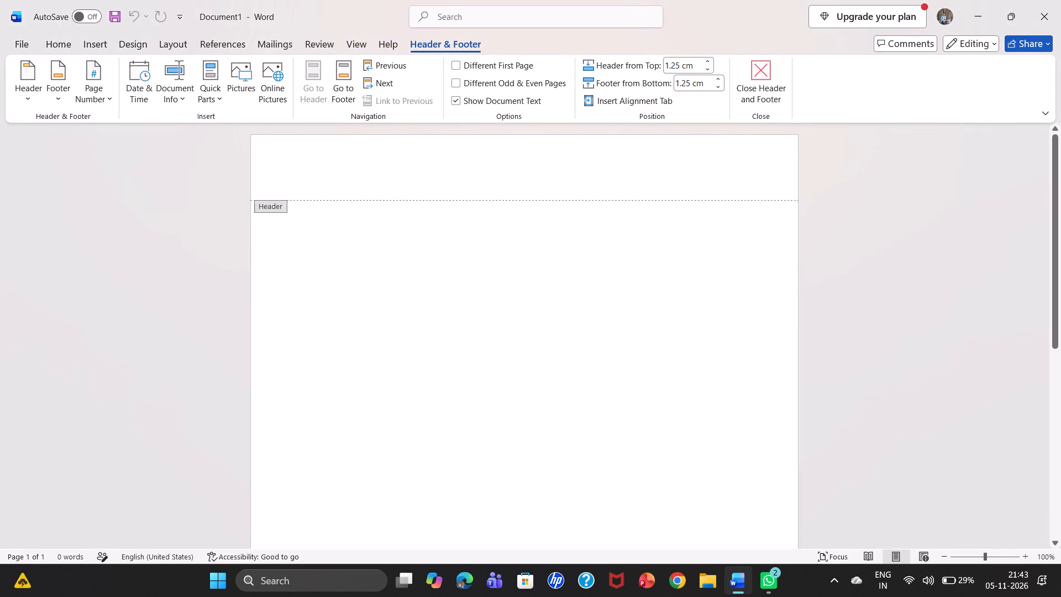
key("ctrl+v")
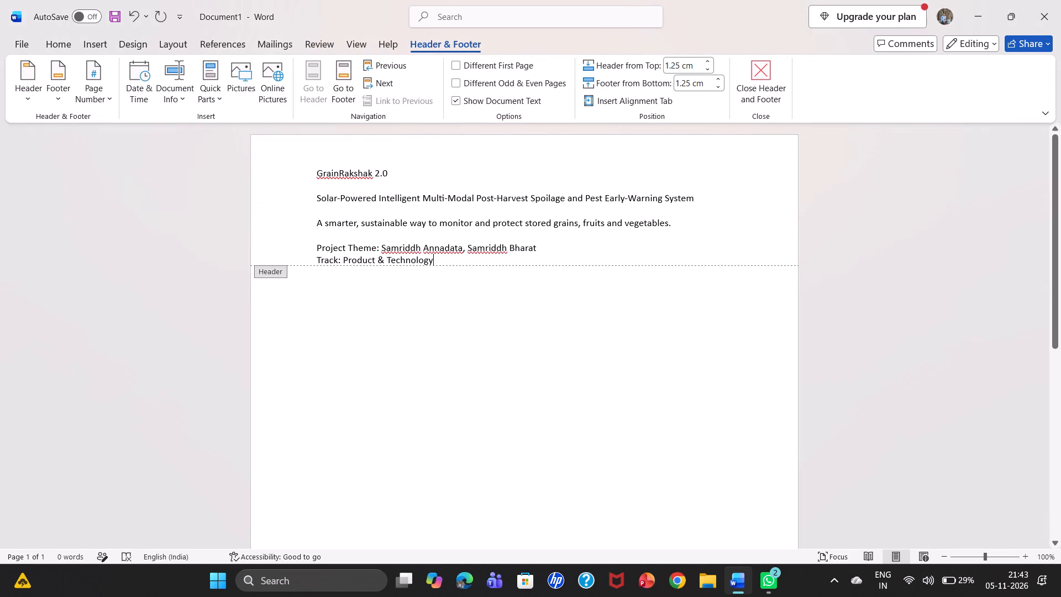
Format the title line "GrainRakshak 2.0" as bold Times New Roman, size 16.
left_click(317, 166)
left_click_drag(317, 166, 314, 175)
left_click_drag(314, 175, 396, 185)
left_click_drag(396, 185, 433, 186)
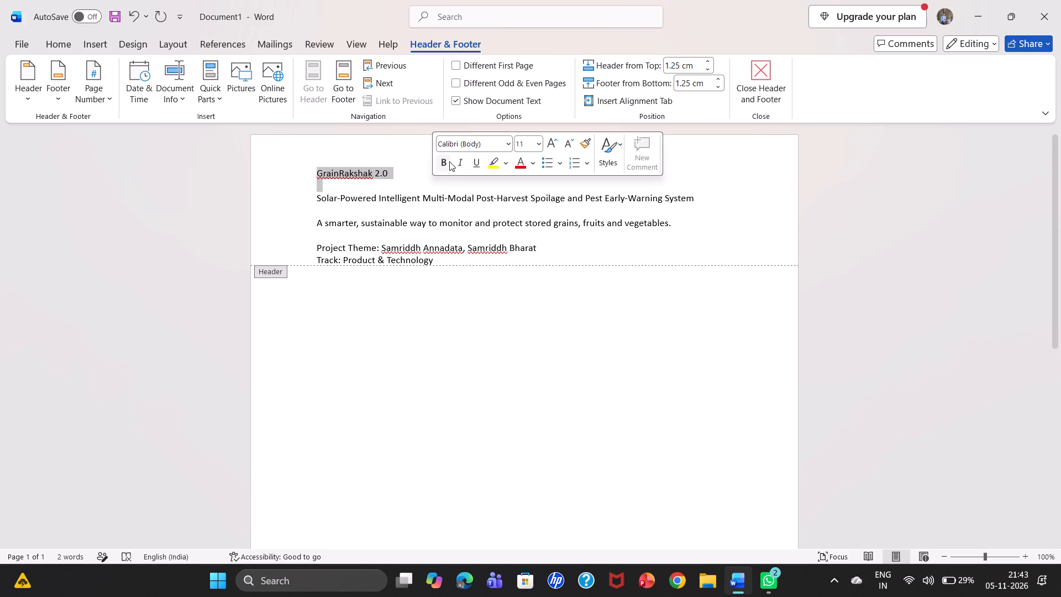
left_click(448, 161)
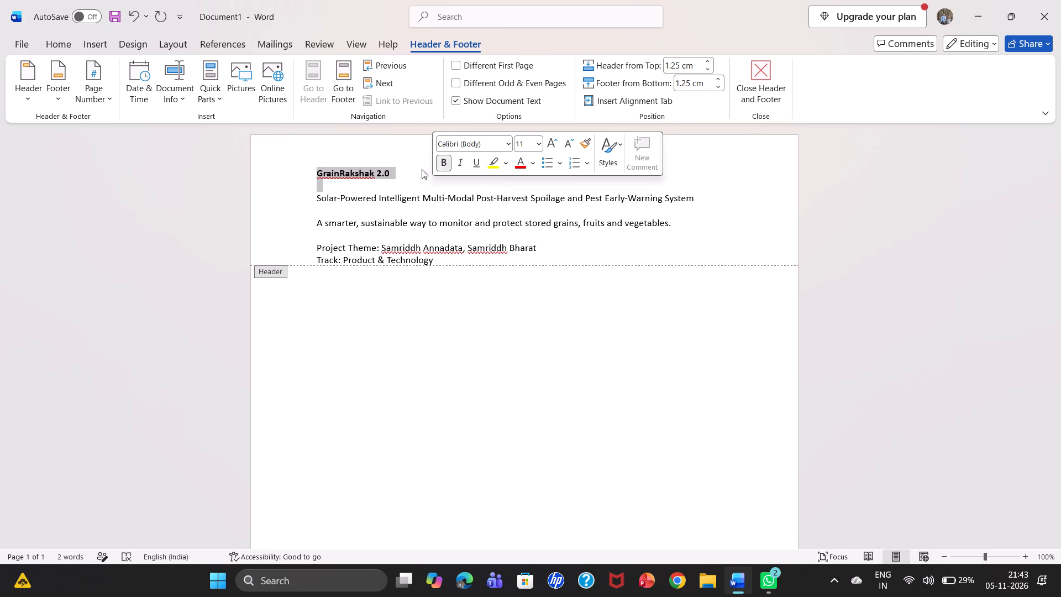
left_click(402, 180)
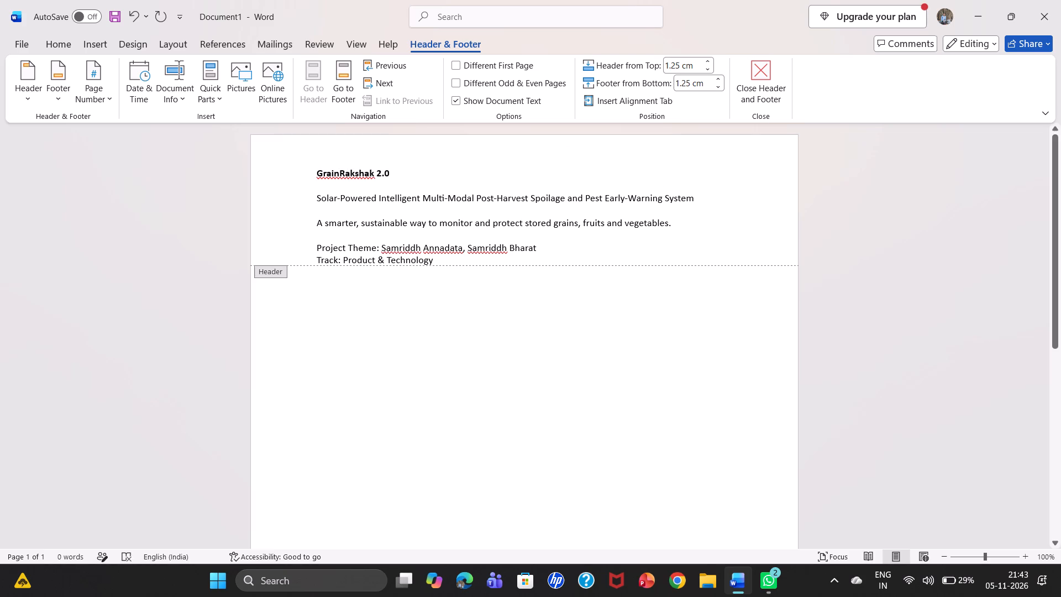
left_click_drag(315, 172, 394, 168)
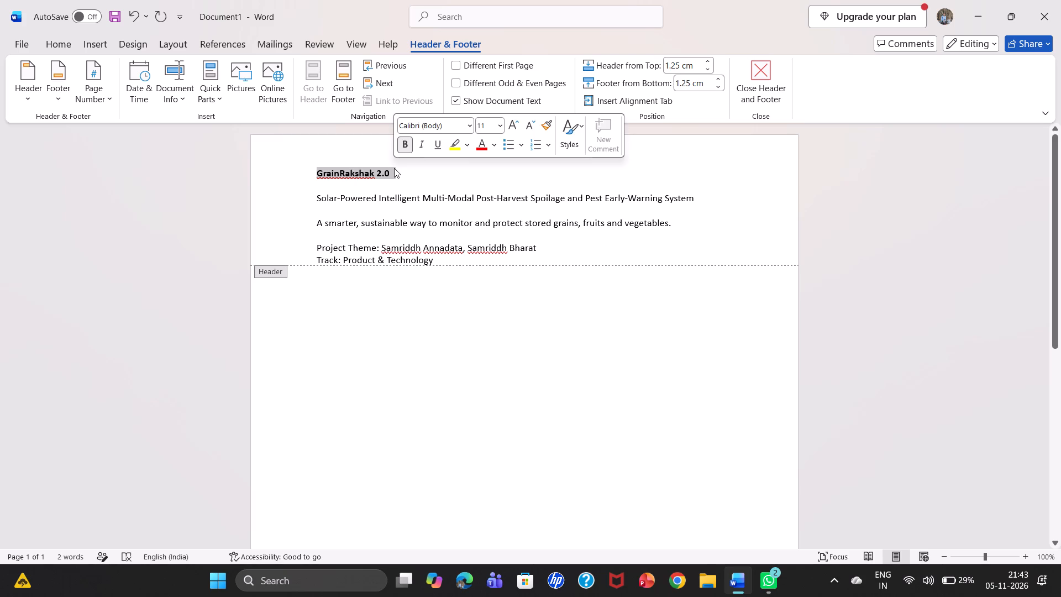
left_click(471, 125)
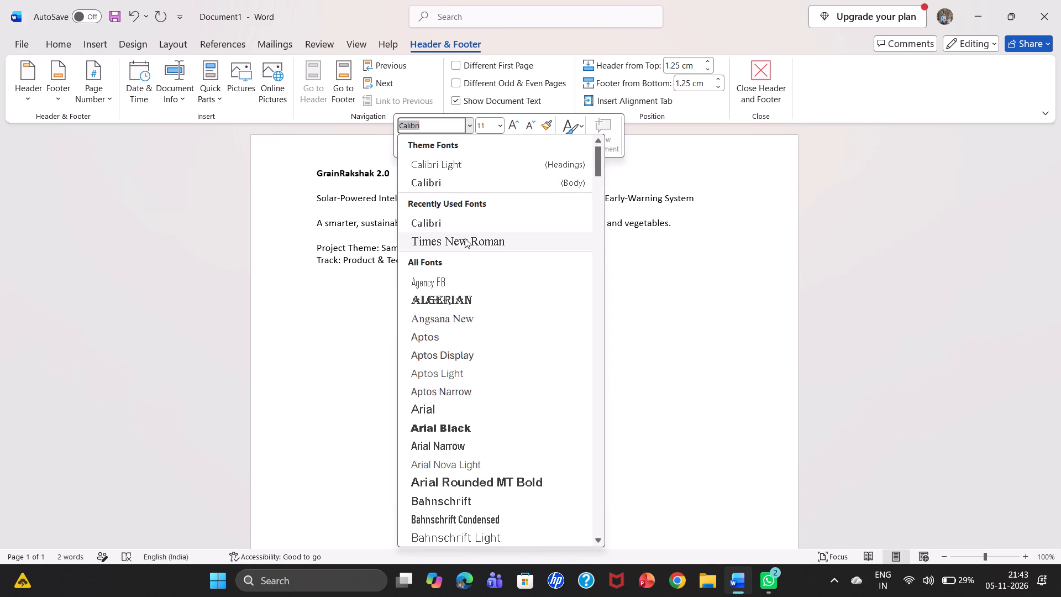
left_click(465, 239)
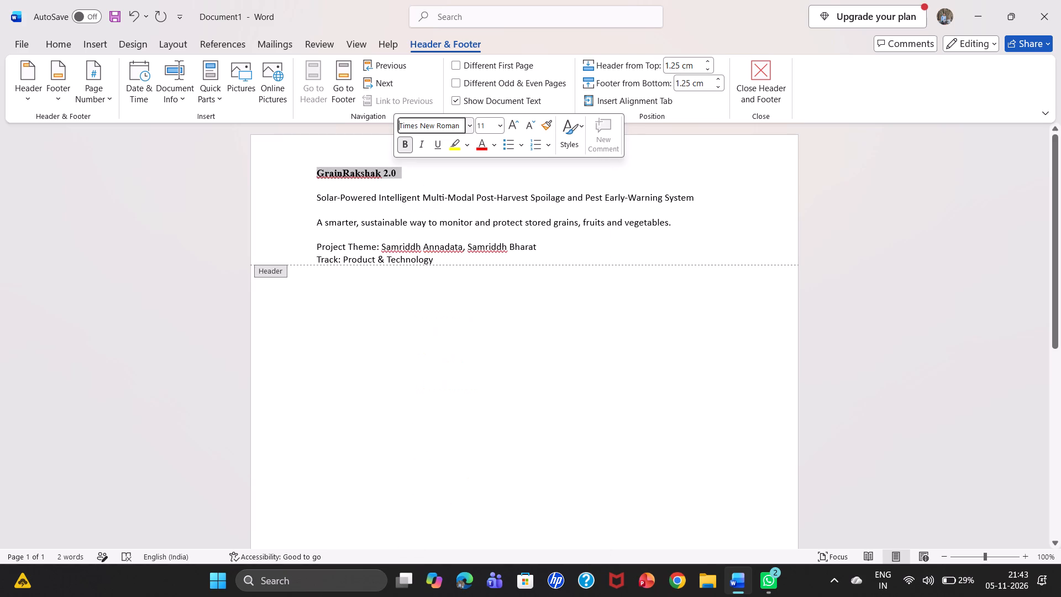
left_click(502, 124)
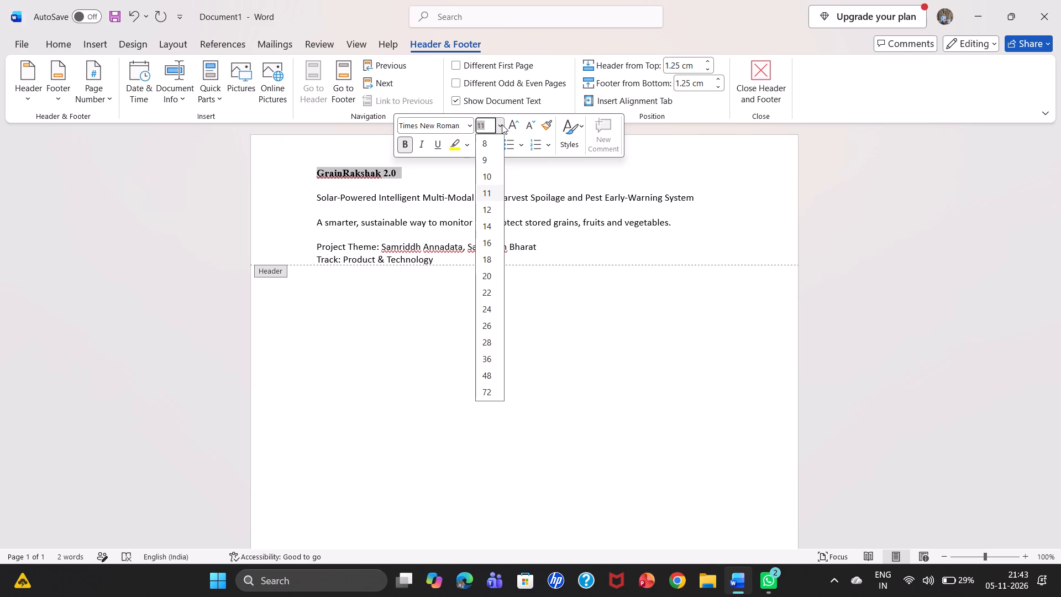
left_click(496, 238)
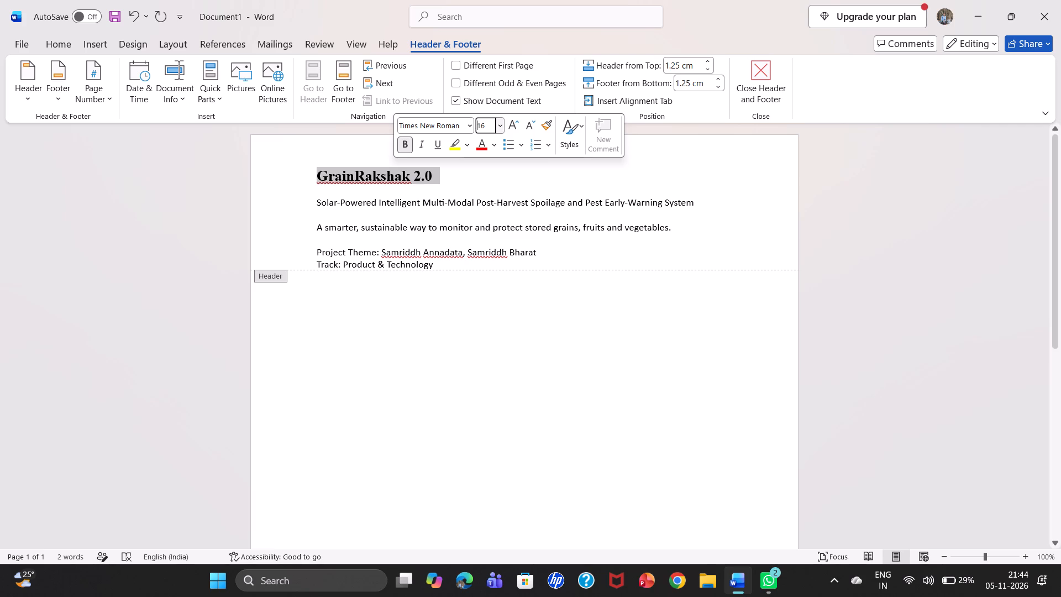
Delete the empty line between the "Solar-Powered Intelligent" line and the "A smarter, sustainable way" line.
left_click(323, 215)
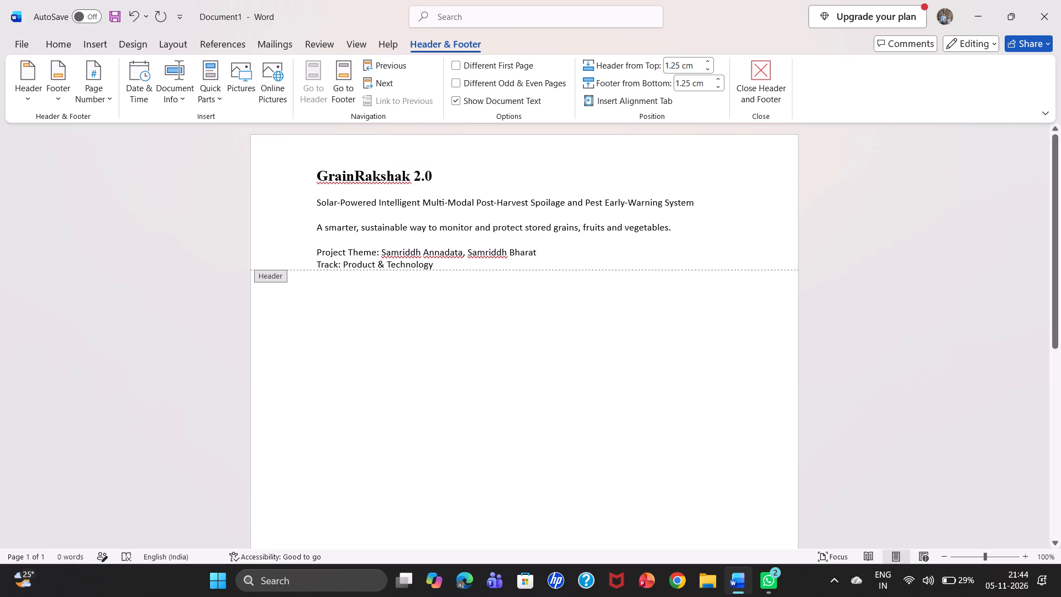
key("BackSpace")
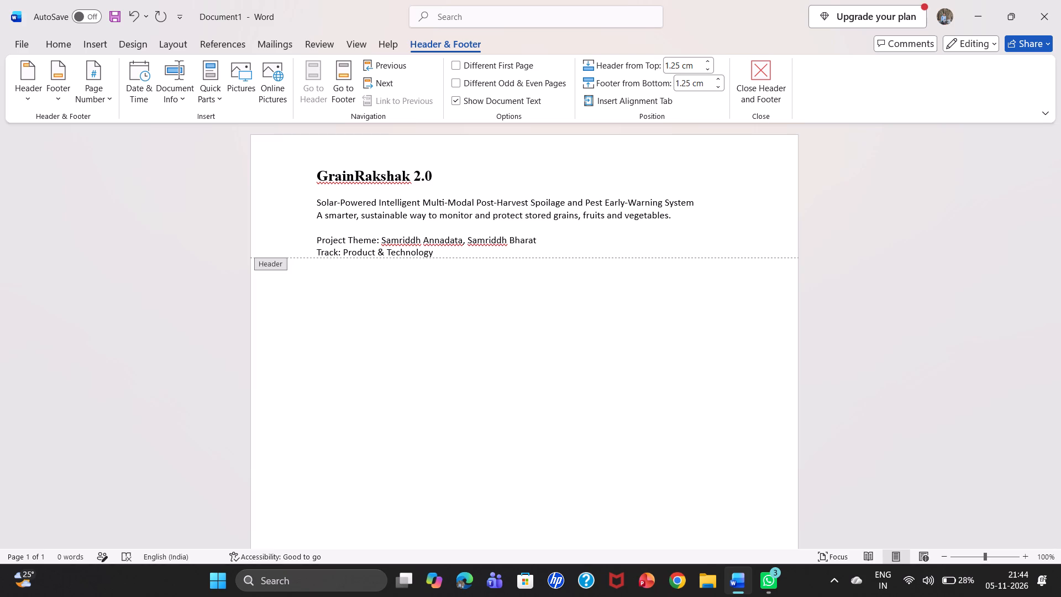
Set the "Solar-Powered Intelligent" and "A smarter, sustainable way" lines to Times New Roman, size 12.
left_click_drag(314, 203, 316, 204)
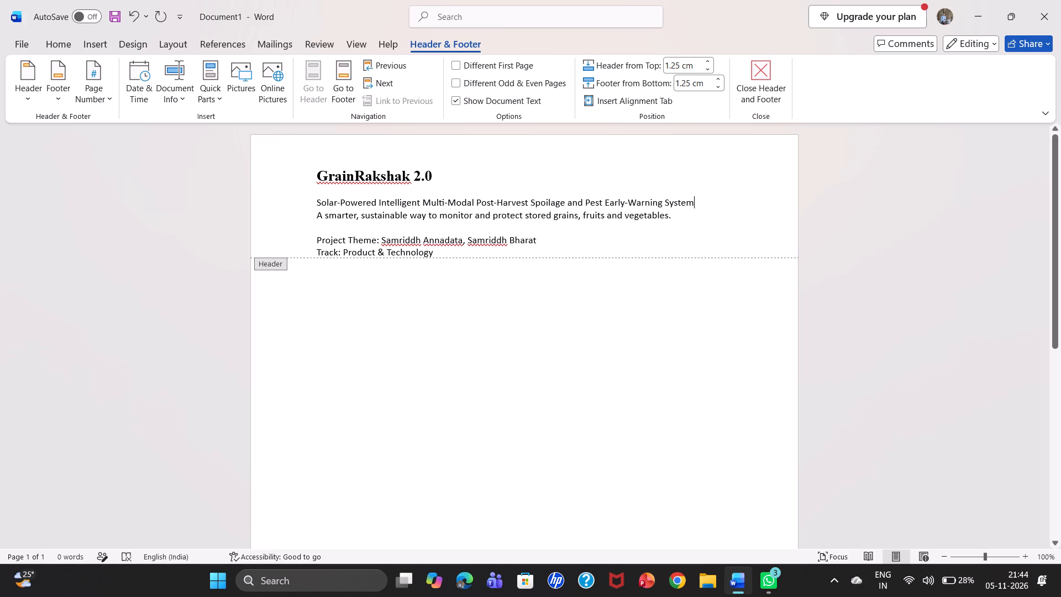
left_click_drag(316, 204, 420, 234)
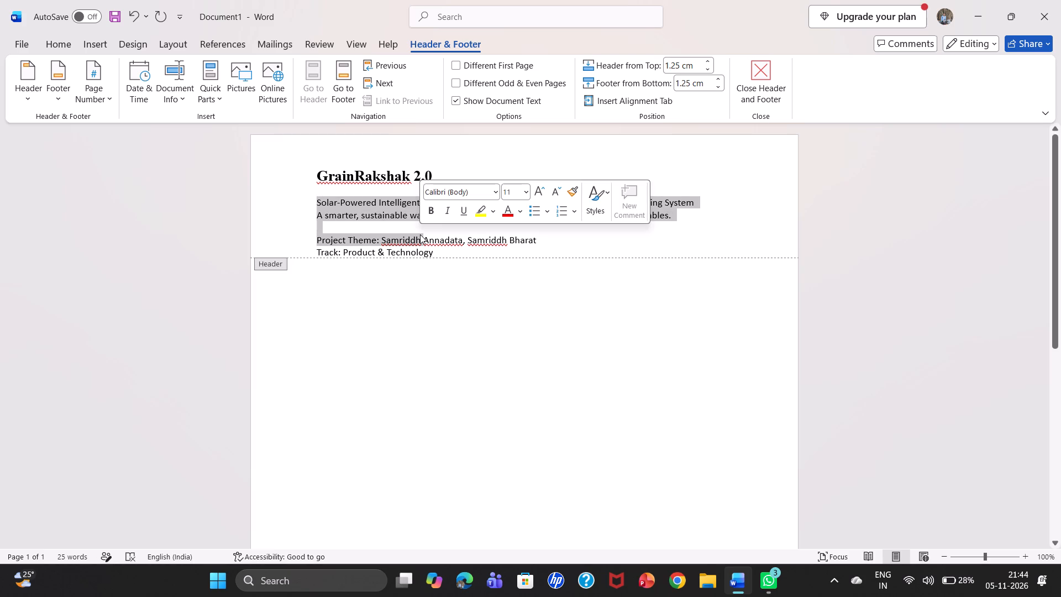
left_click_drag(374, 224, 276, 203)
left_click(276, 203)
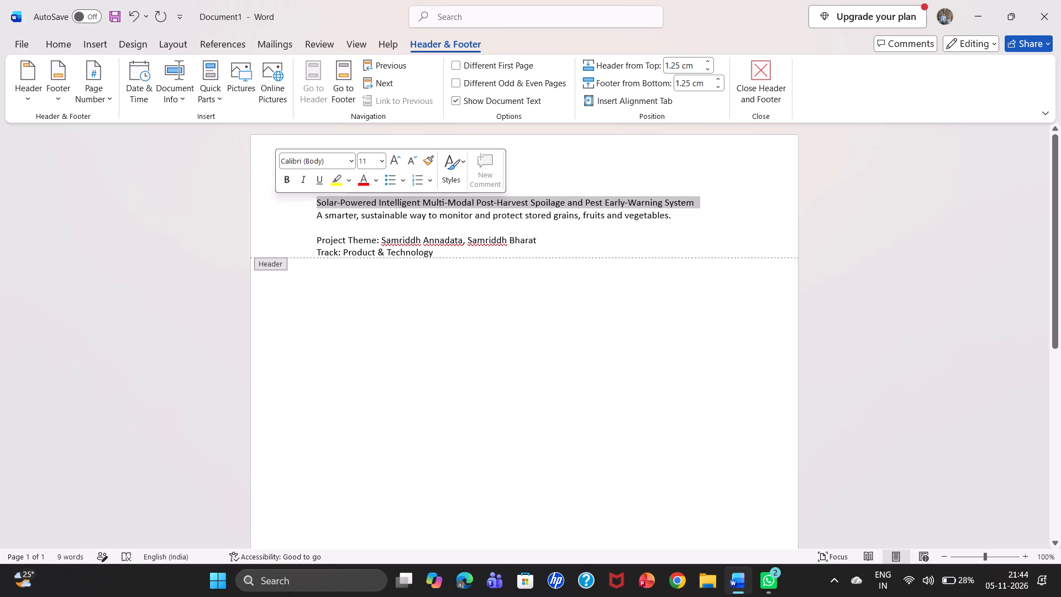
left_click(303, 205)
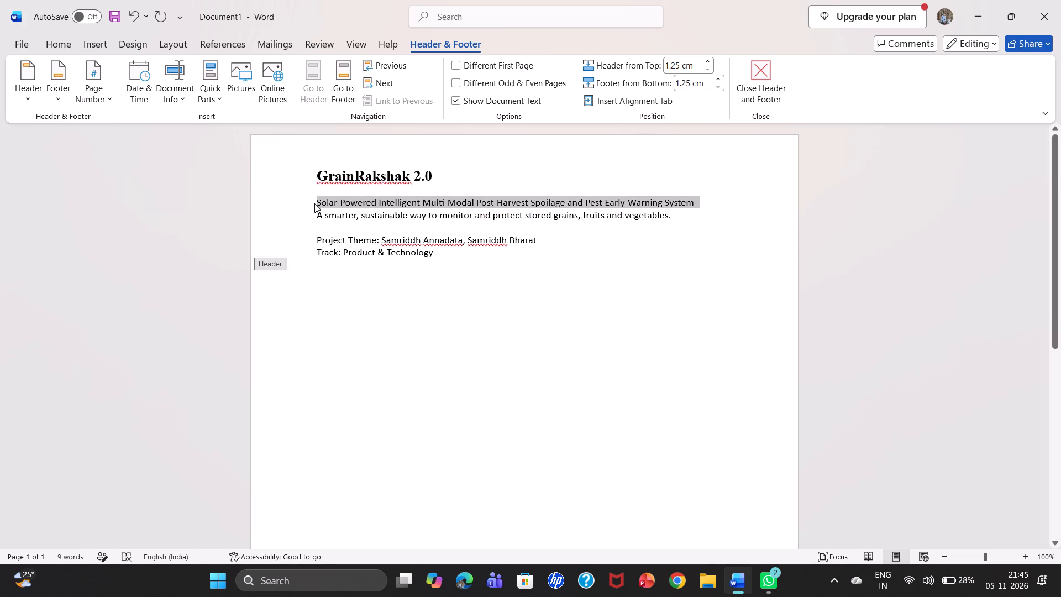
double_click(313, 197)
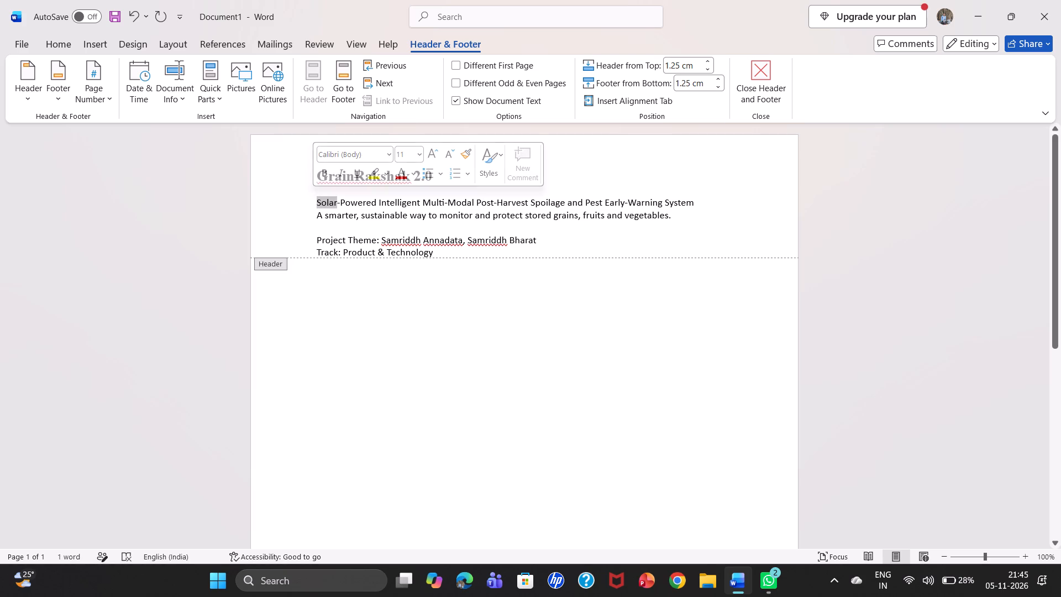
left_click(293, 203)
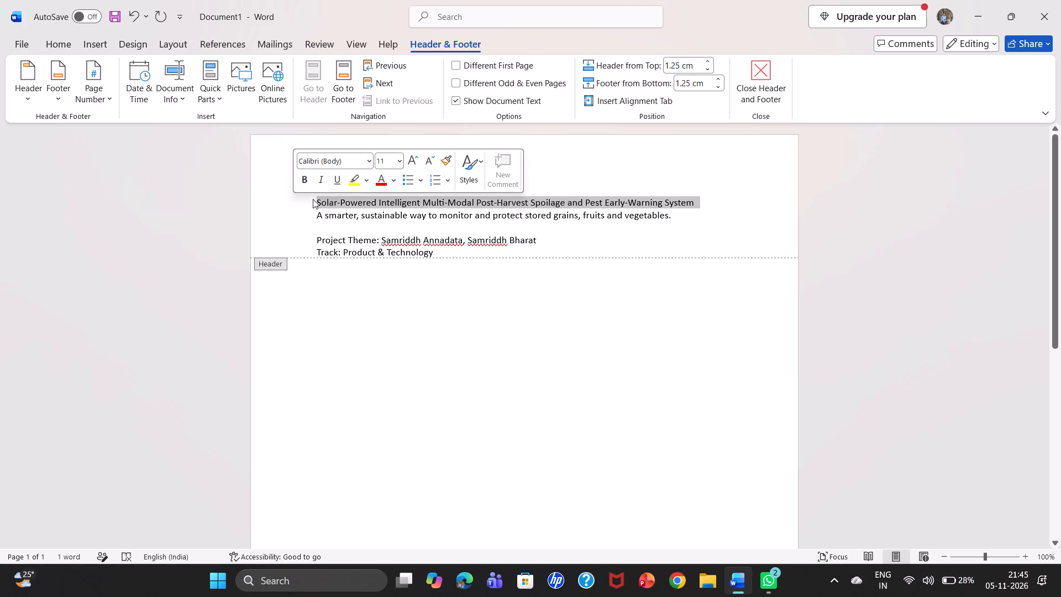
left_click(313, 199)
left_click_drag(313, 199, 338, 206)
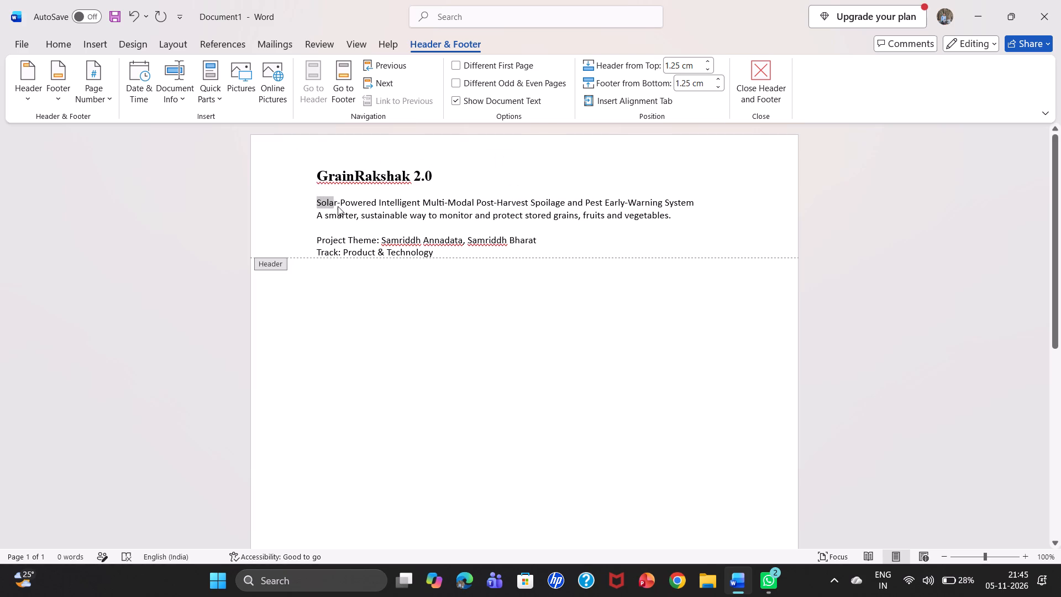
left_click_drag(338, 206, 653, 219)
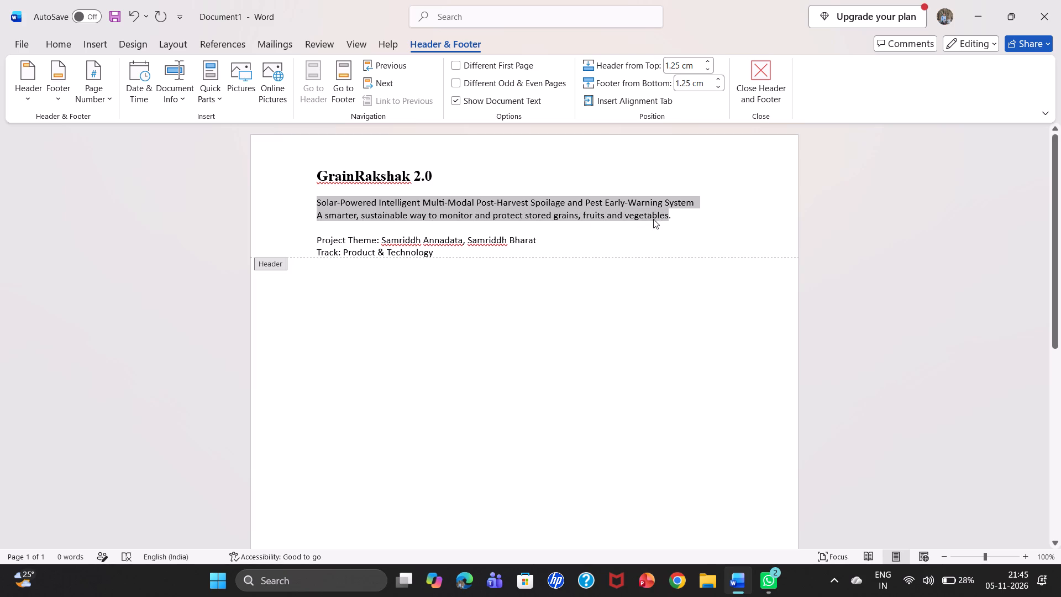
left_click_drag(653, 219, 691, 219)
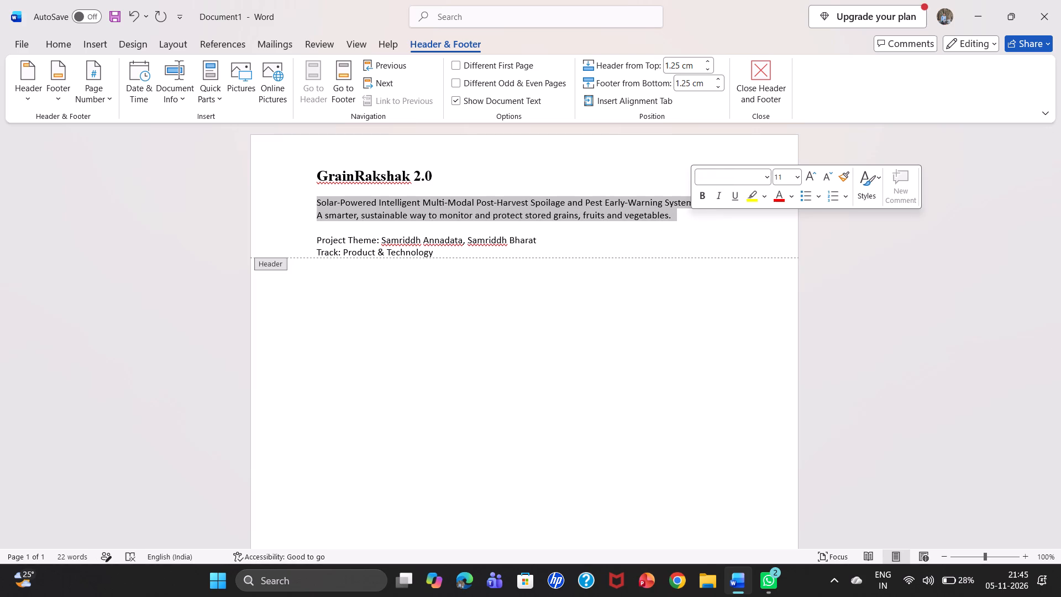
left_click(766, 176)
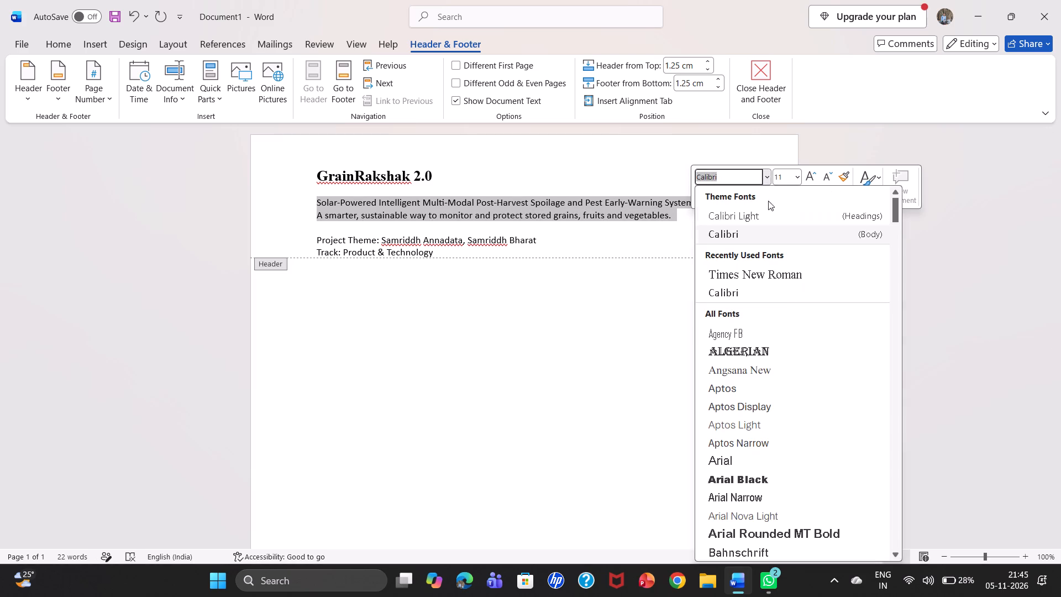
left_click(769, 273)
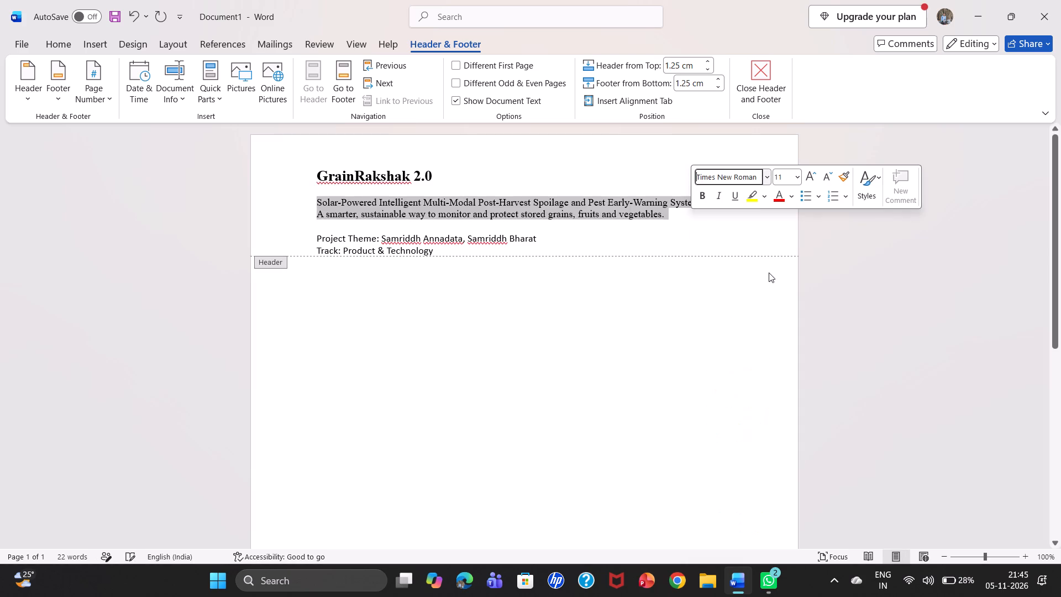
left_click(795, 179)
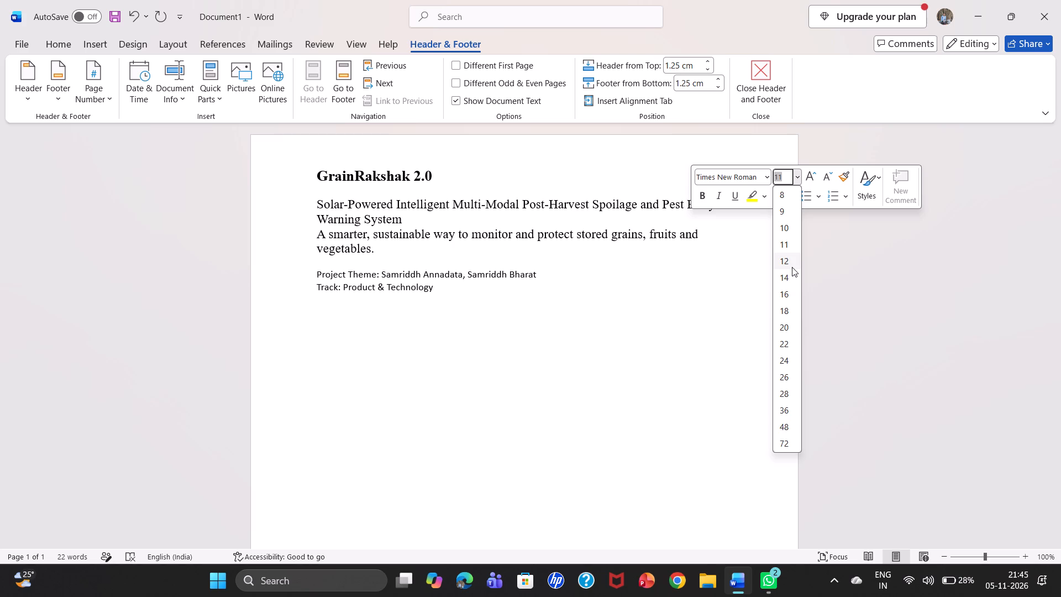
left_click(792, 267)
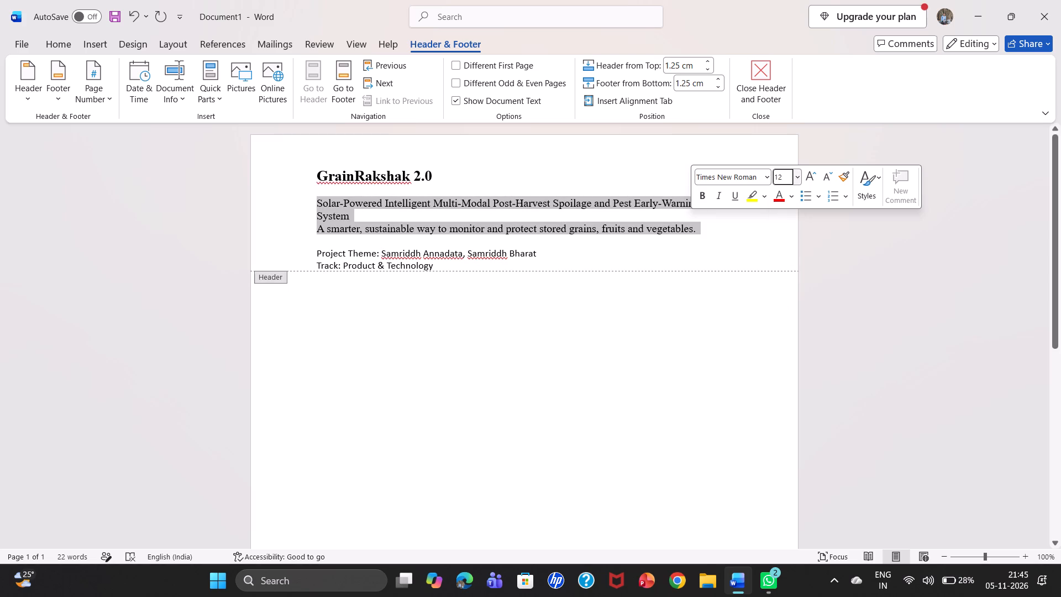
Make the "Project Theme:" label in the header bold and set its size to 14.
left_click_drag(317, 252, 376, 254)
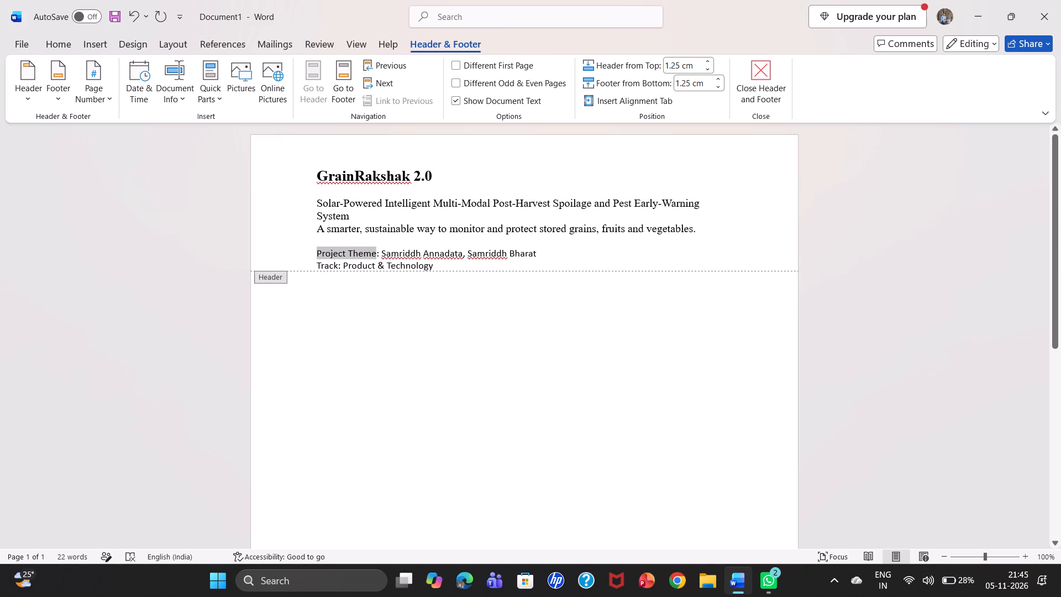
left_click_drag(376, 254, 381, 254)
left_click(389, 232)
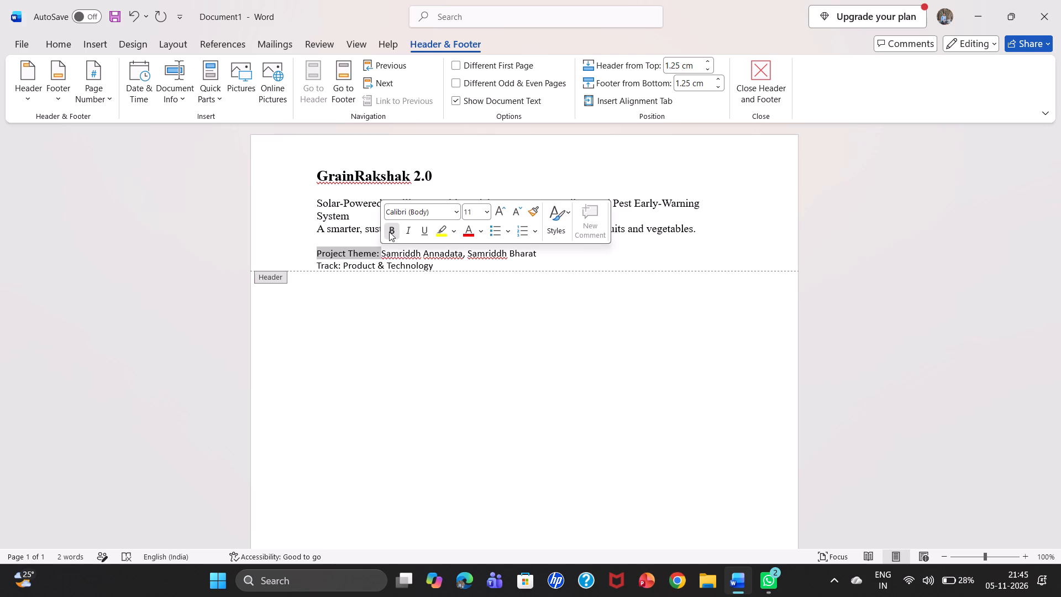
left_click(485, 210)
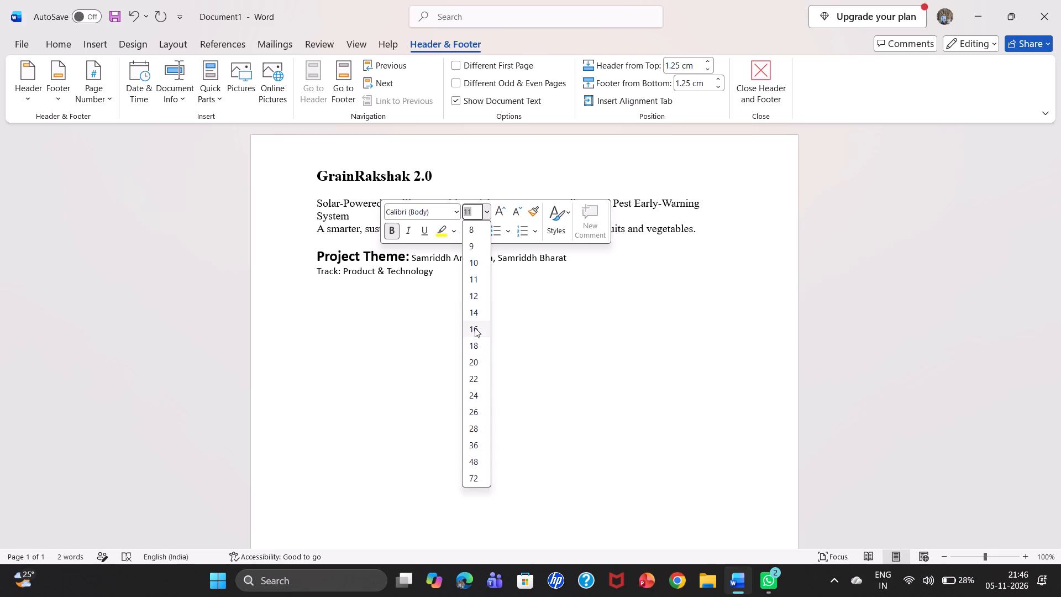
left_click(476, 317)
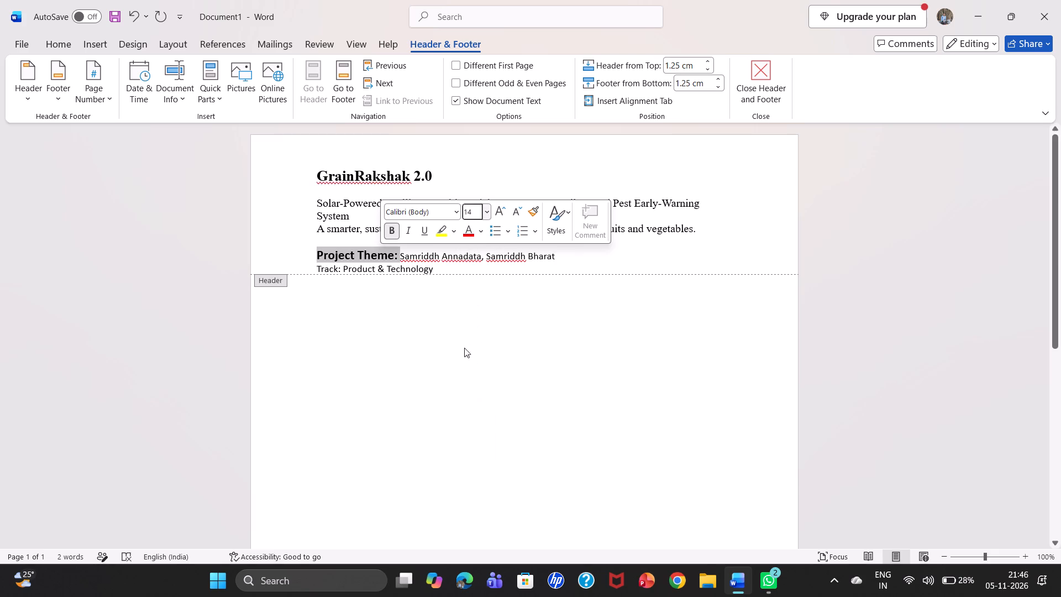
Set the project theme's value and the whole "Track" line to Times New Roman, size 12, and return to the document body.
left_click(405, 254)
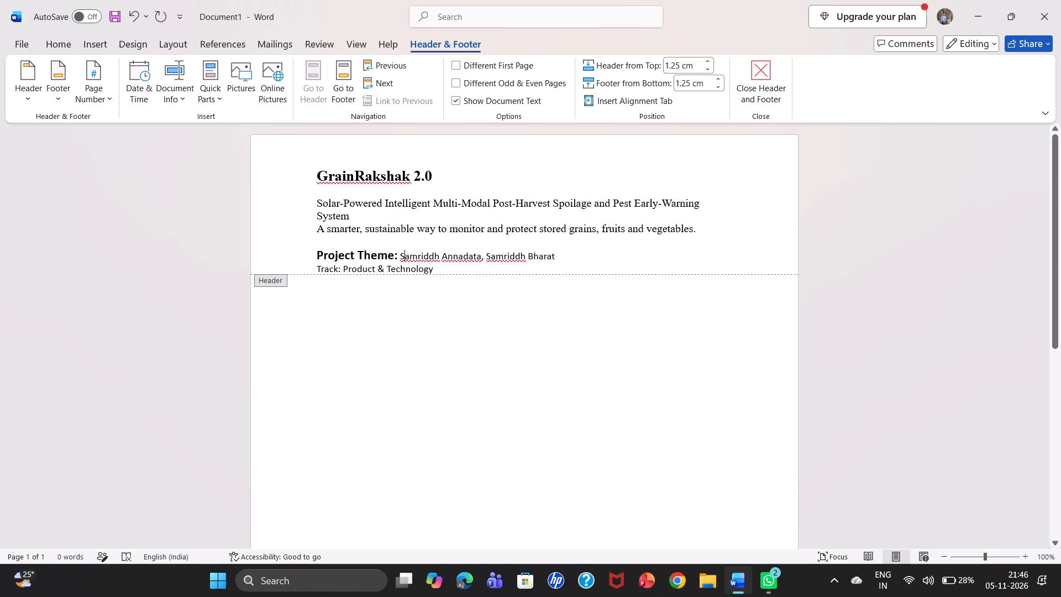
left_click_drag(401, 254, 418, 258)
left_click_drag(418, 258, 511, 268)
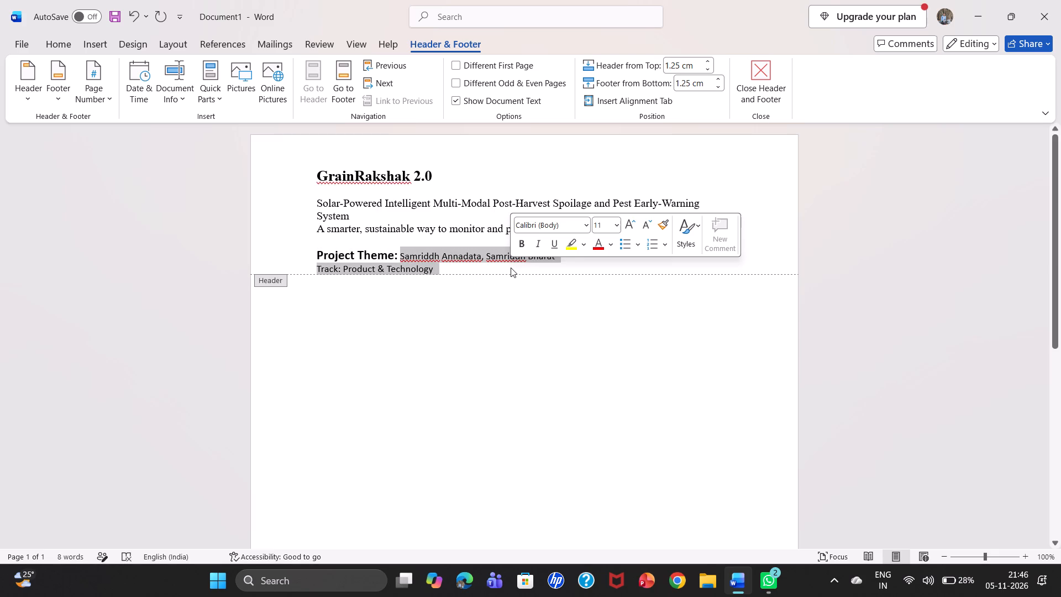
left_click(585, 218)
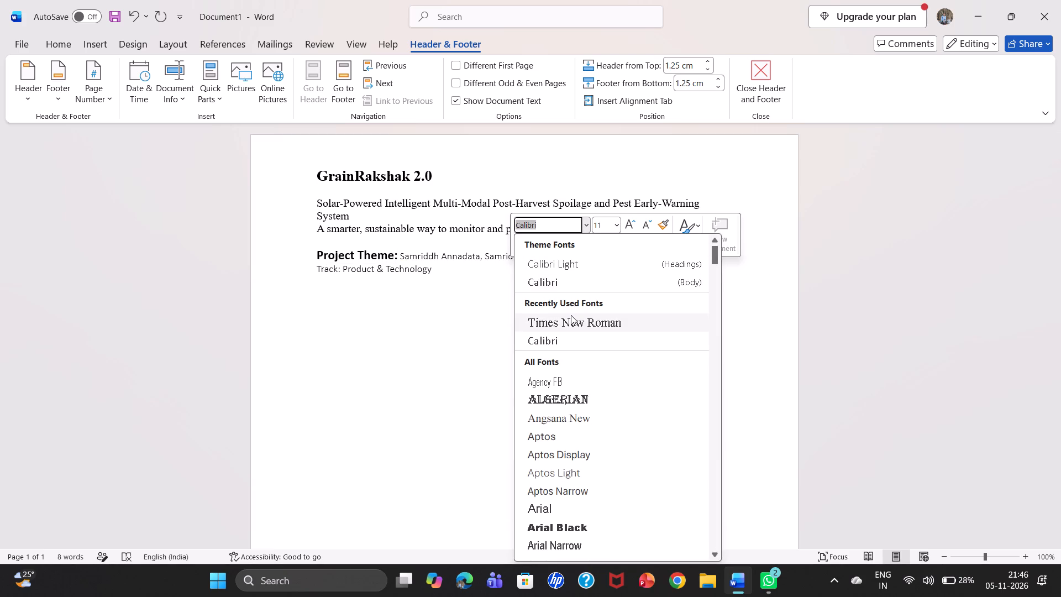
left_click(571, 316)
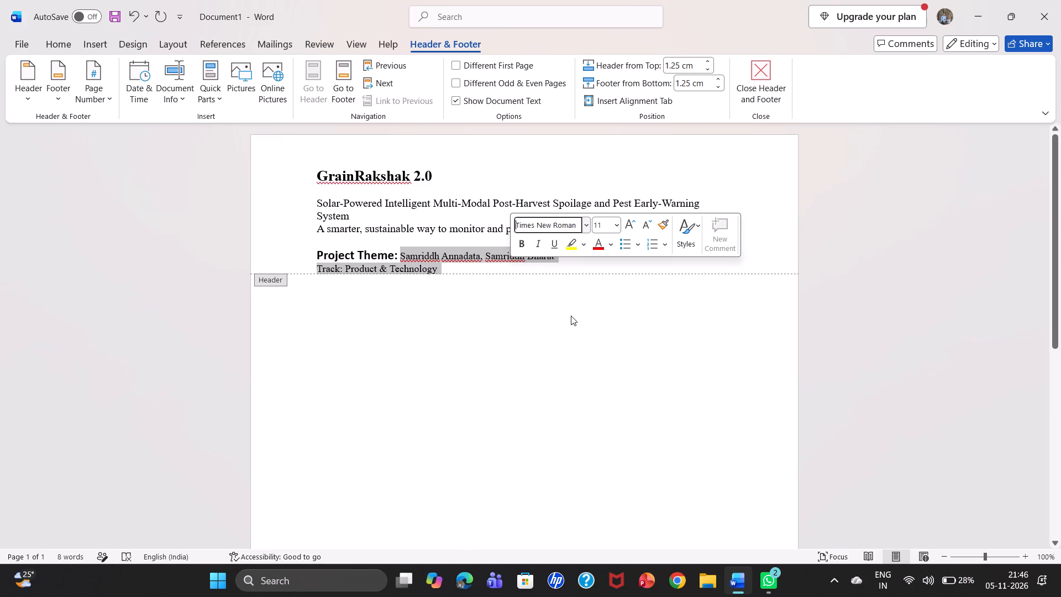
left_click(619, 219)
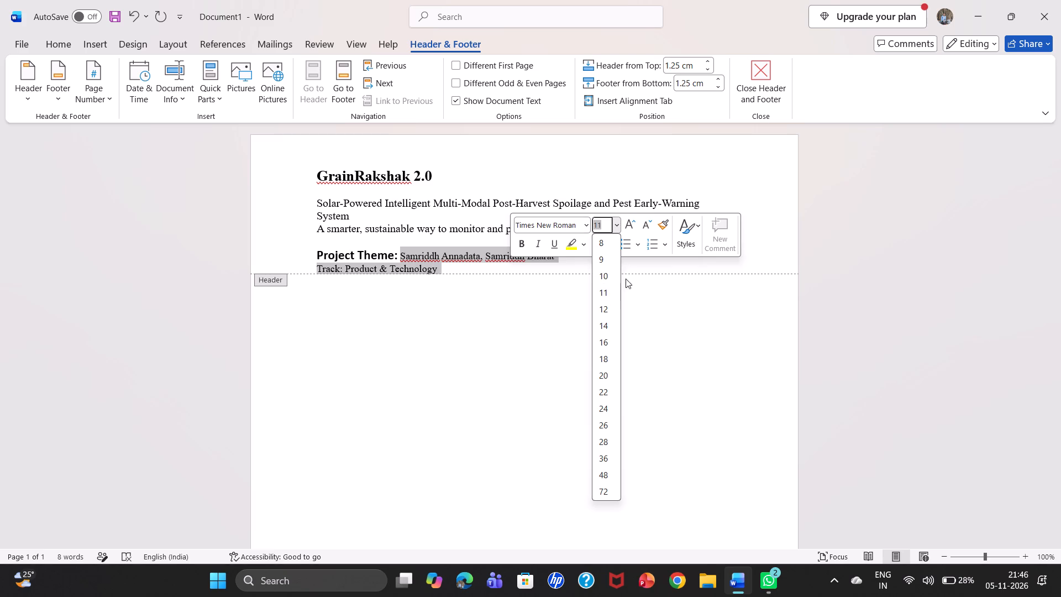
left_click(614, 323)
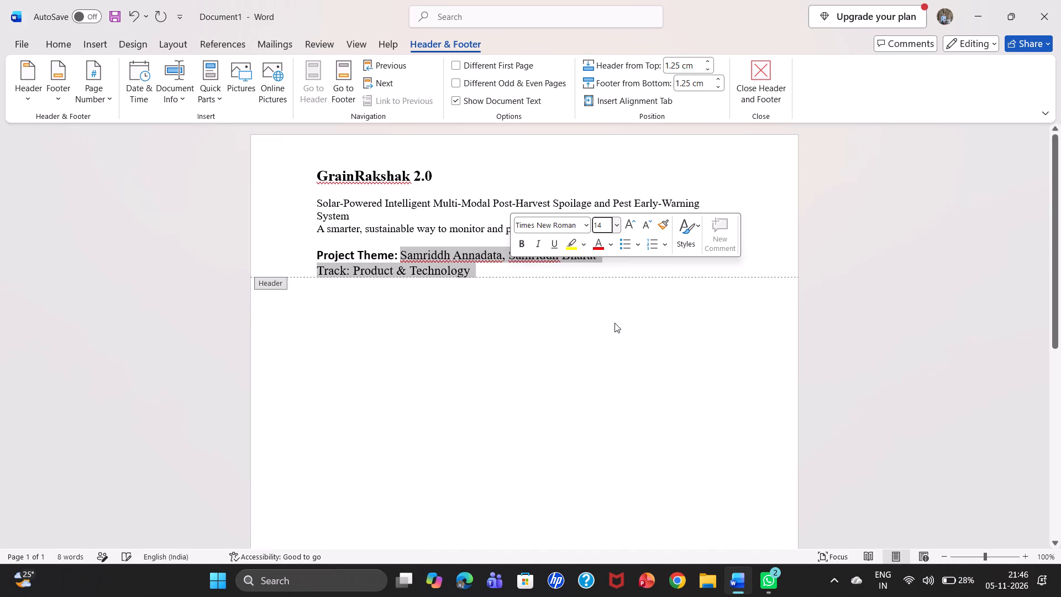
left_click(616, 227)
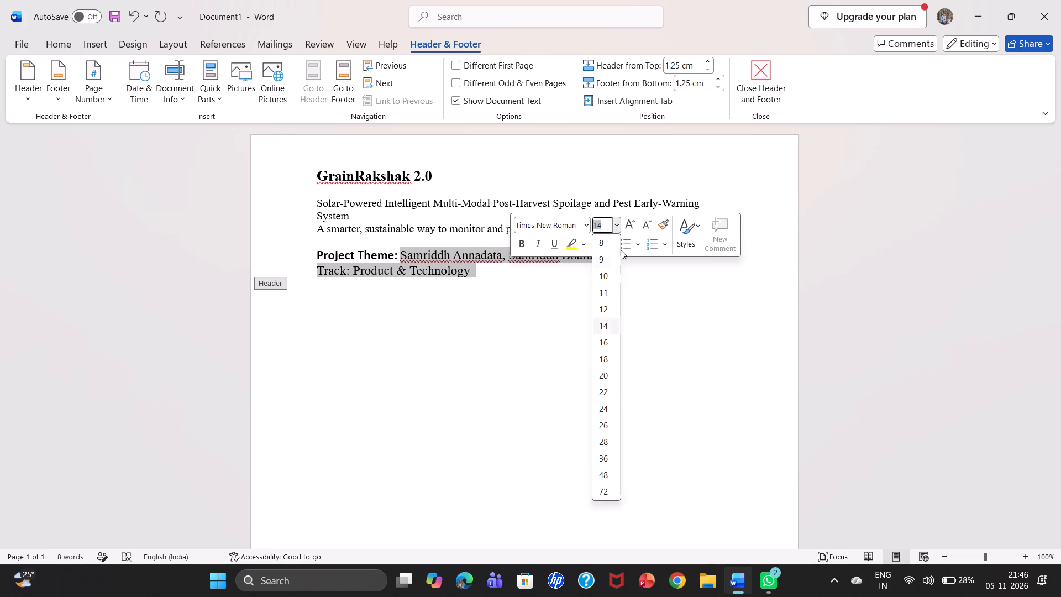
left_click(609, 308)
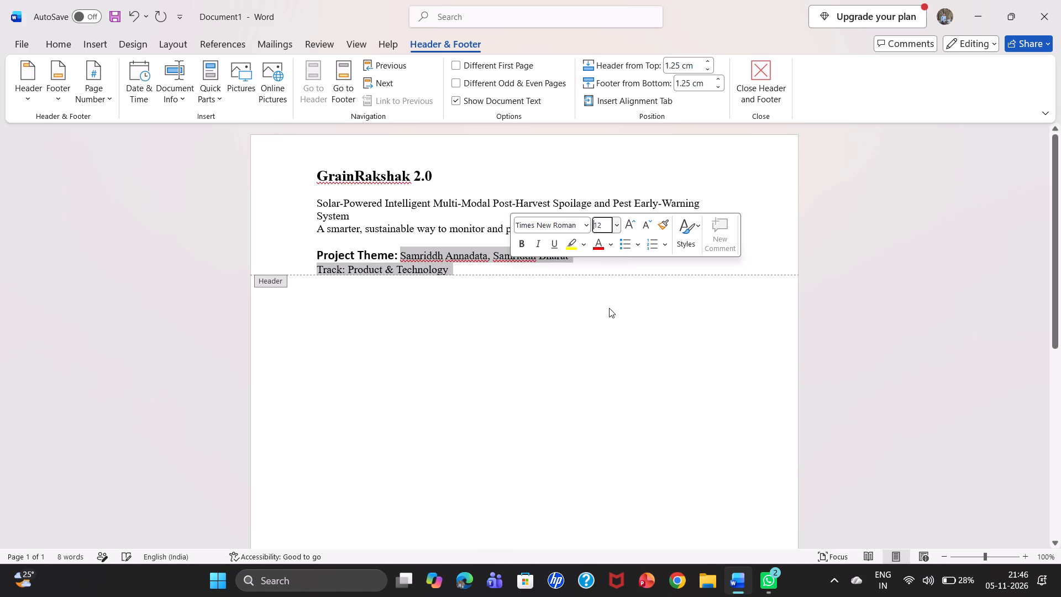
left_click(609, 308)
double_click(609, 308)
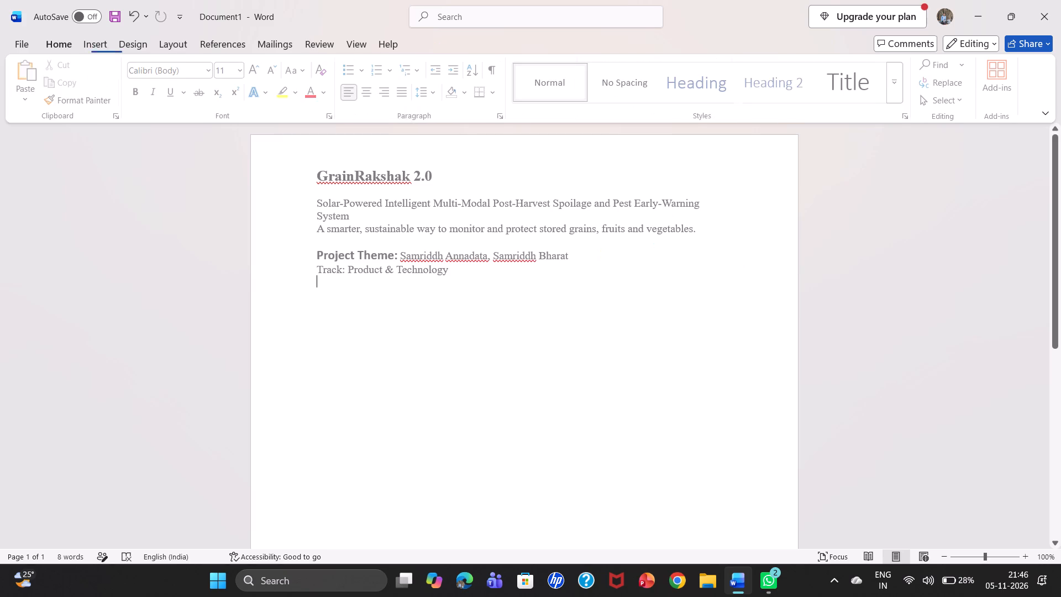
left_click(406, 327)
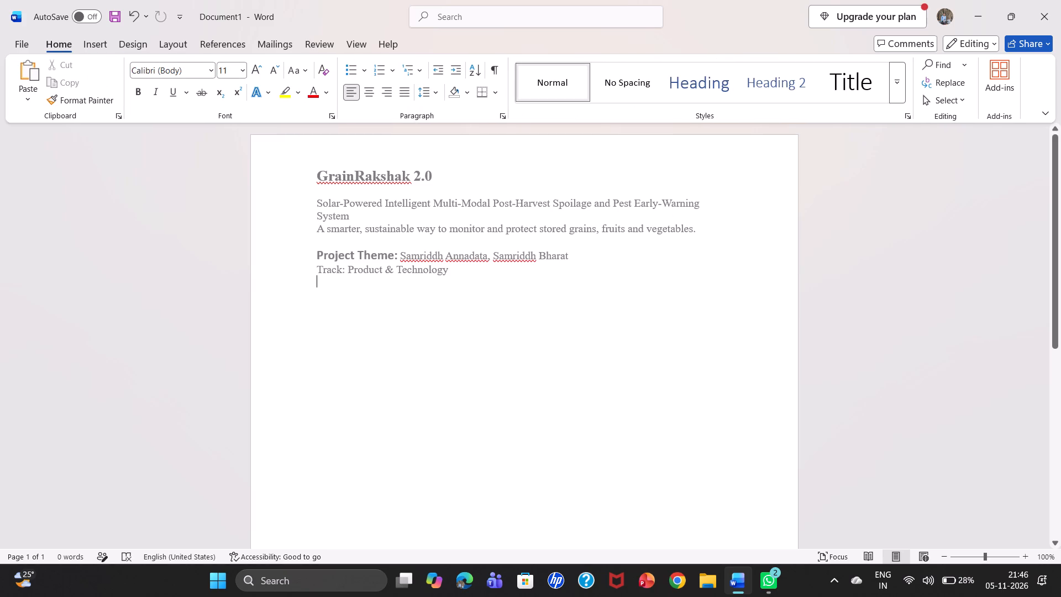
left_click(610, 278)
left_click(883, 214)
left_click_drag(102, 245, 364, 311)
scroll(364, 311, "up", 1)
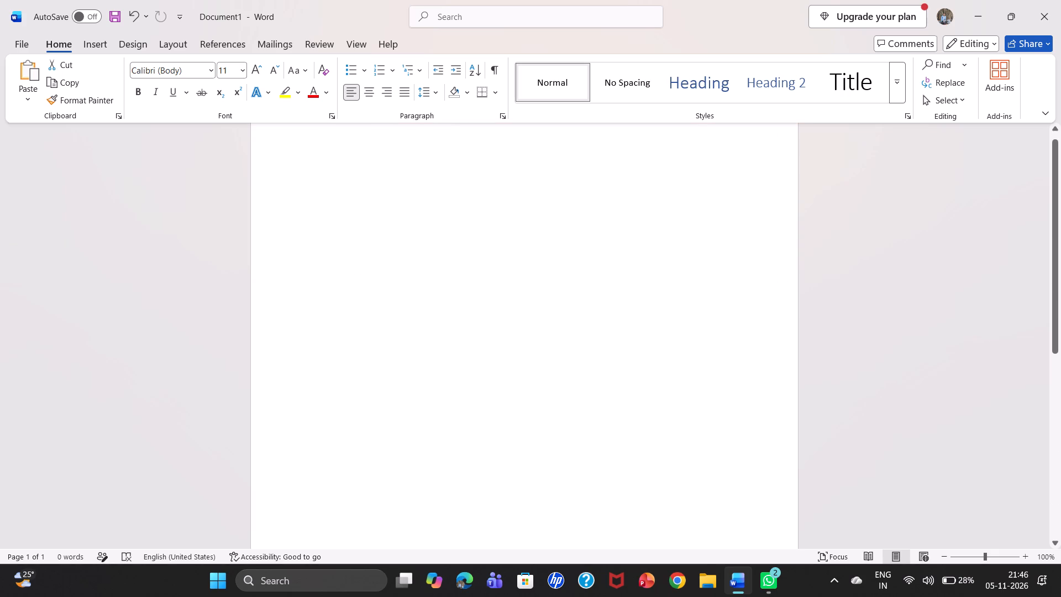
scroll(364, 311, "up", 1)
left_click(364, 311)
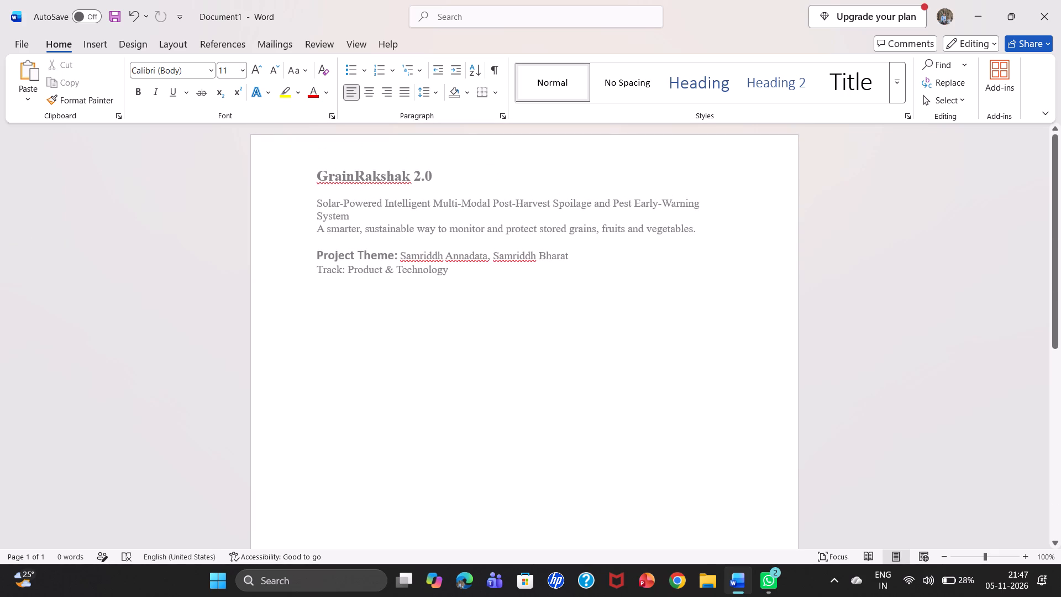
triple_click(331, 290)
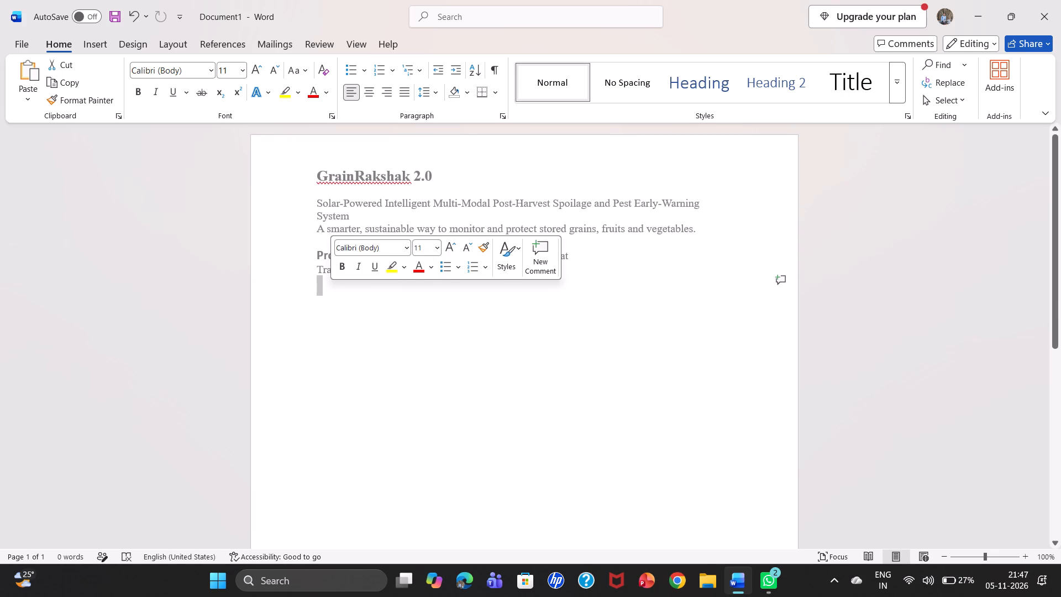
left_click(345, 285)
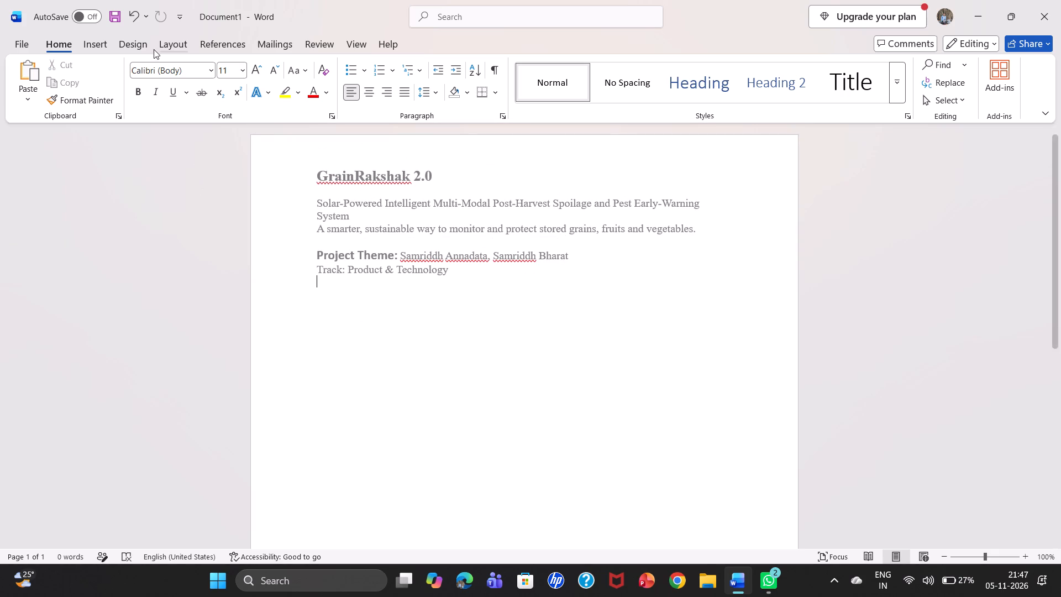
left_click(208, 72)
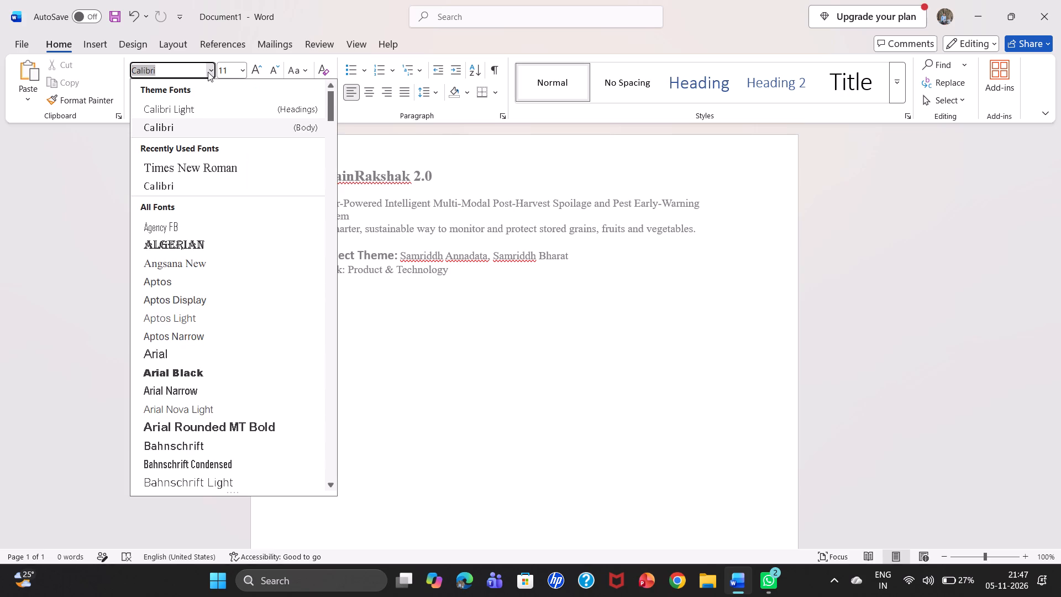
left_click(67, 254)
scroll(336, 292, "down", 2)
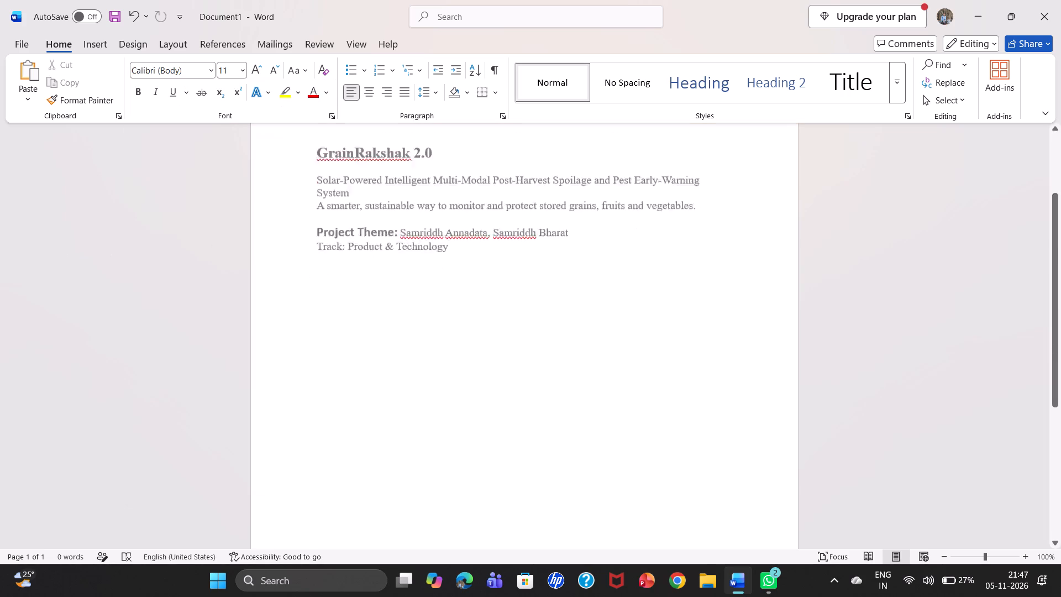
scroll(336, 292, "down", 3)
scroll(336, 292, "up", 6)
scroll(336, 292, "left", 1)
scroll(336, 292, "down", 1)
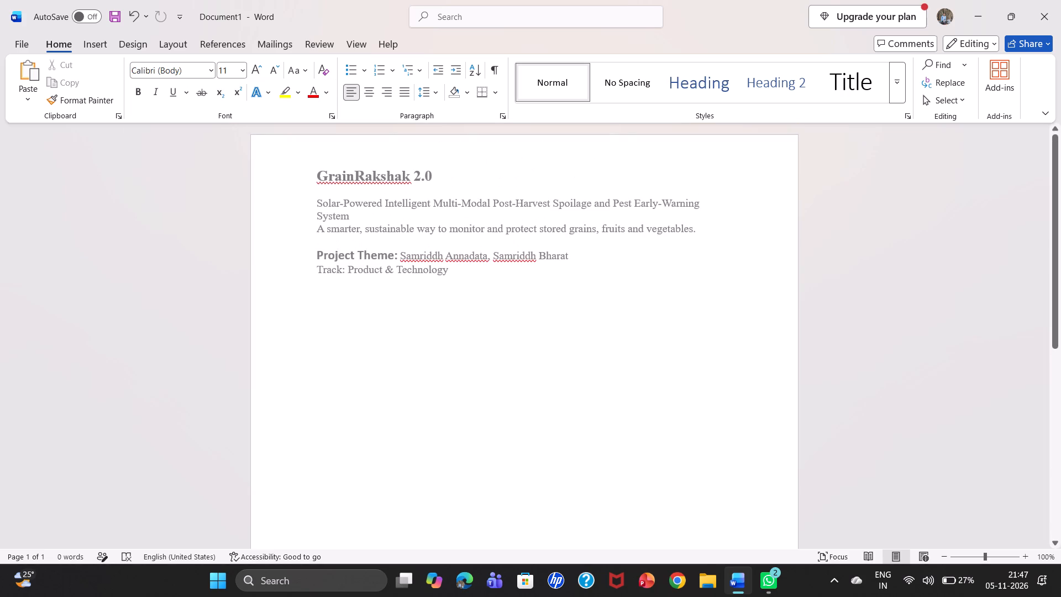
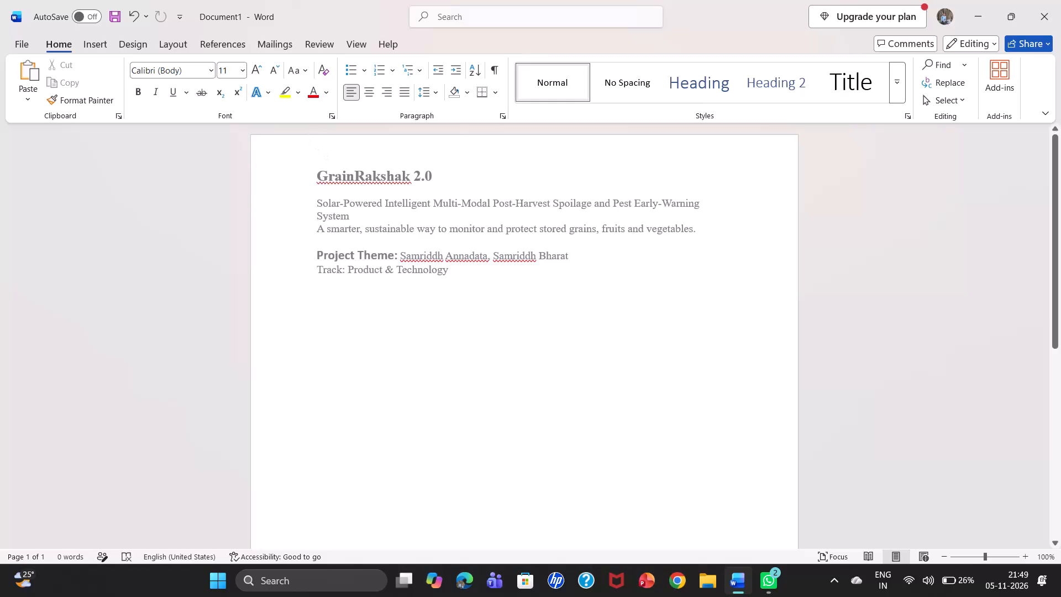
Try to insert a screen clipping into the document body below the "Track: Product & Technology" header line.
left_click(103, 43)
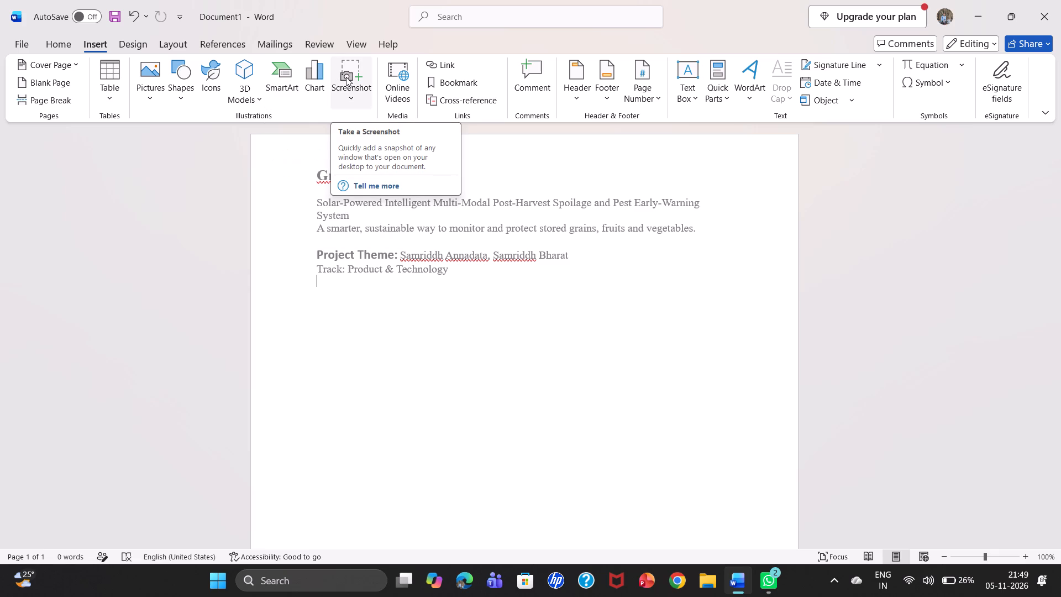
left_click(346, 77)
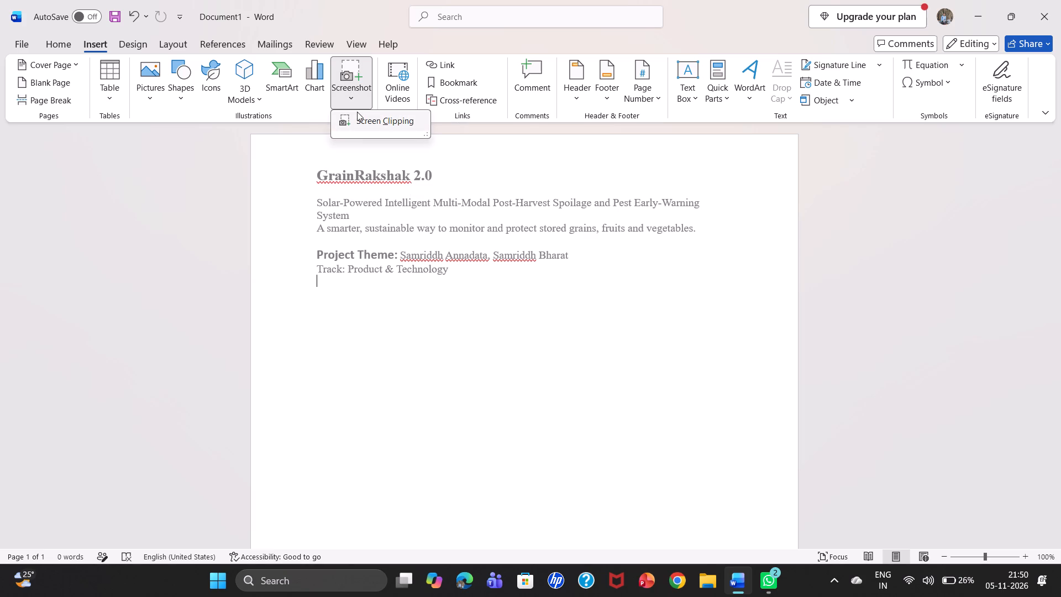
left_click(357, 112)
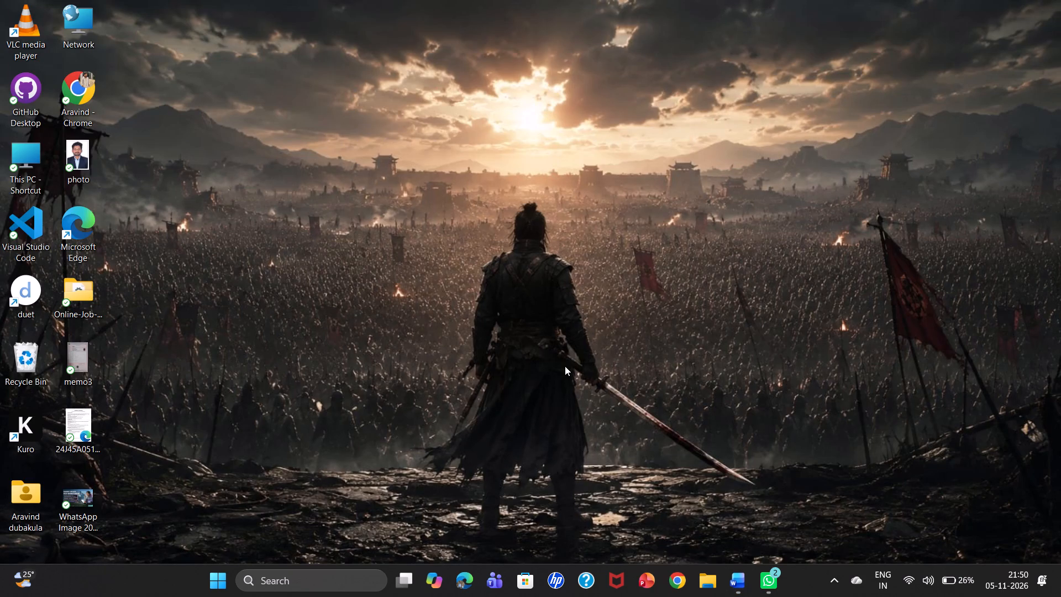
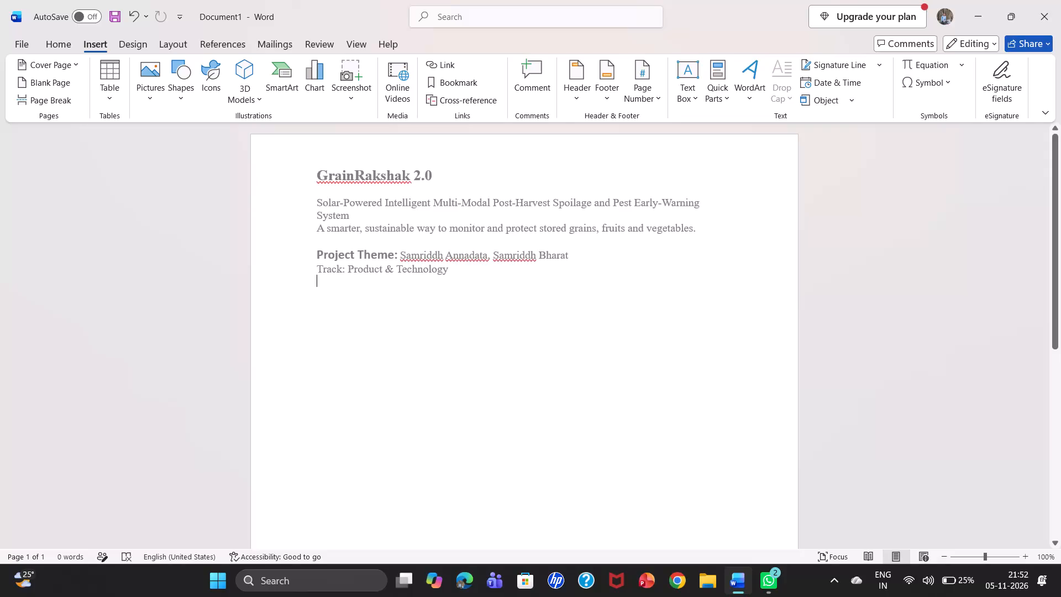
Paste the copied content into the document body below the header and look at its paste options.
key("ctrl+v")
left_click(362, 308)
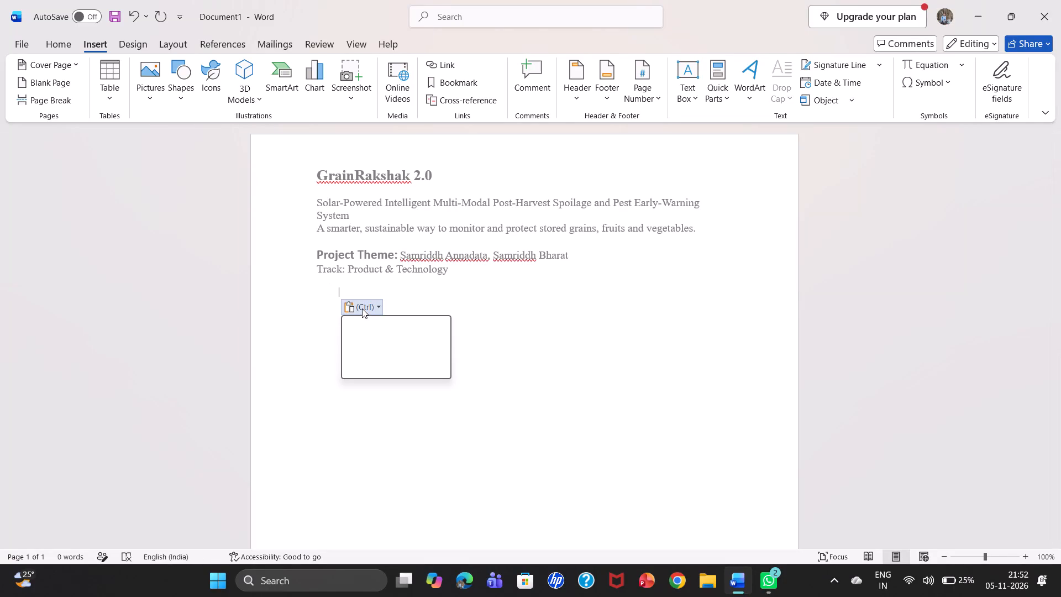
left_click(362, 302)
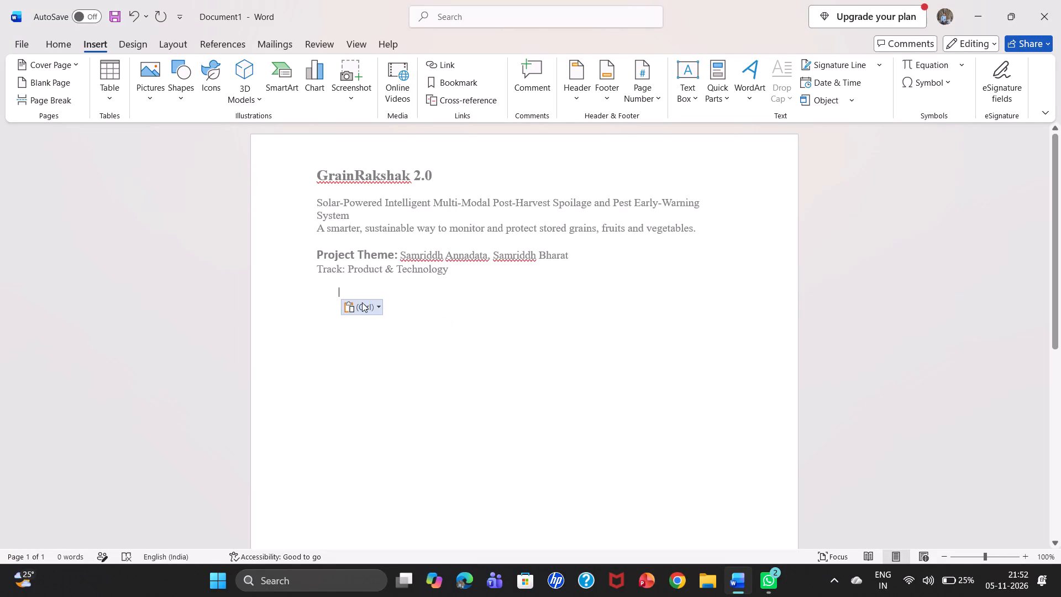
Change the pasted content in the document body to the Picture paste option, placing the Smart Grain Silo Monitoring image.
left_click(379, 306)
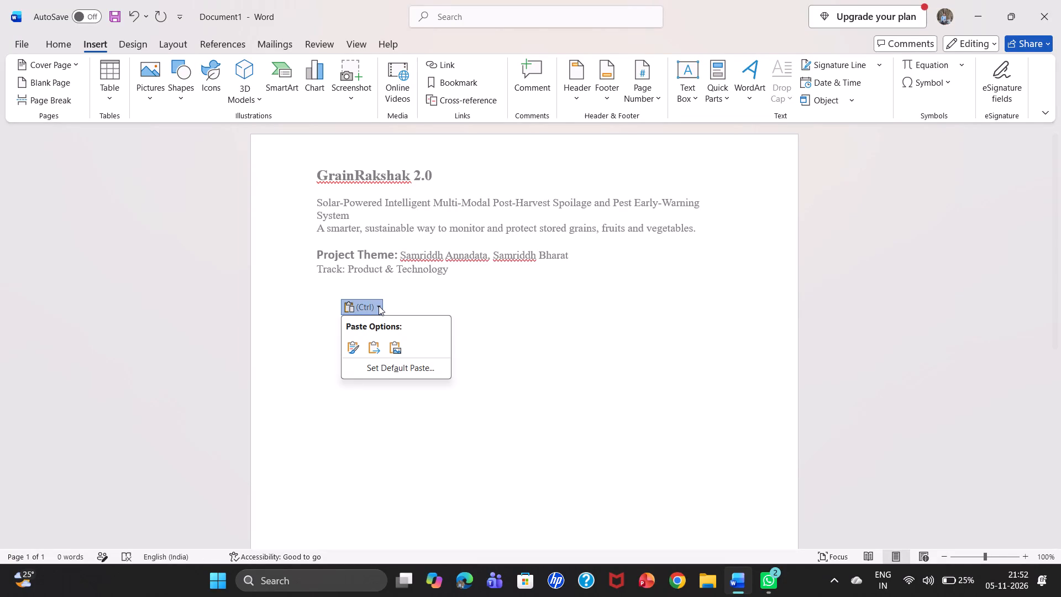
left_click(373, 341)
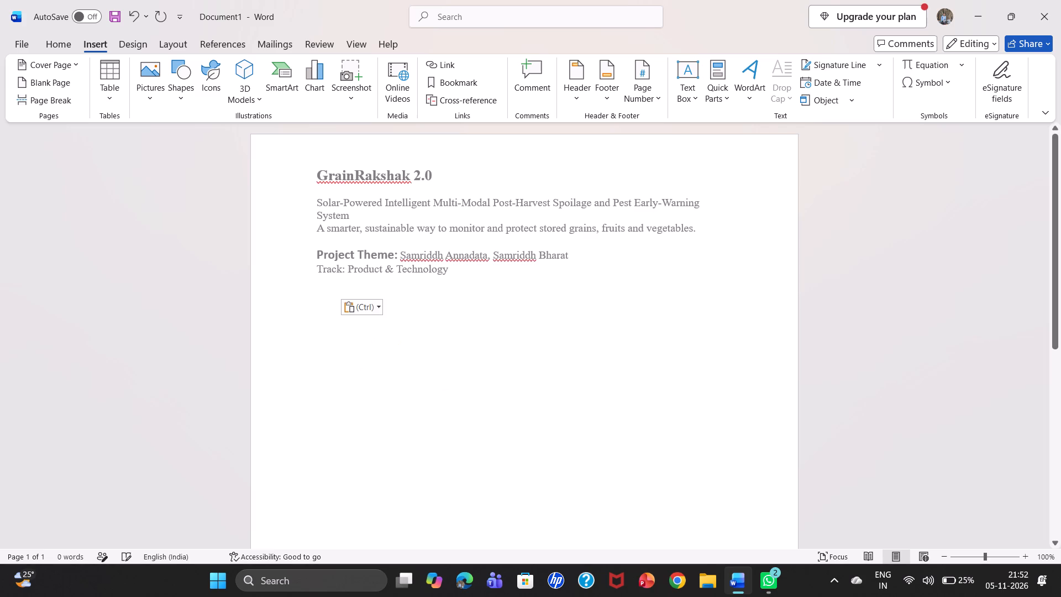
left_click(379, 307)
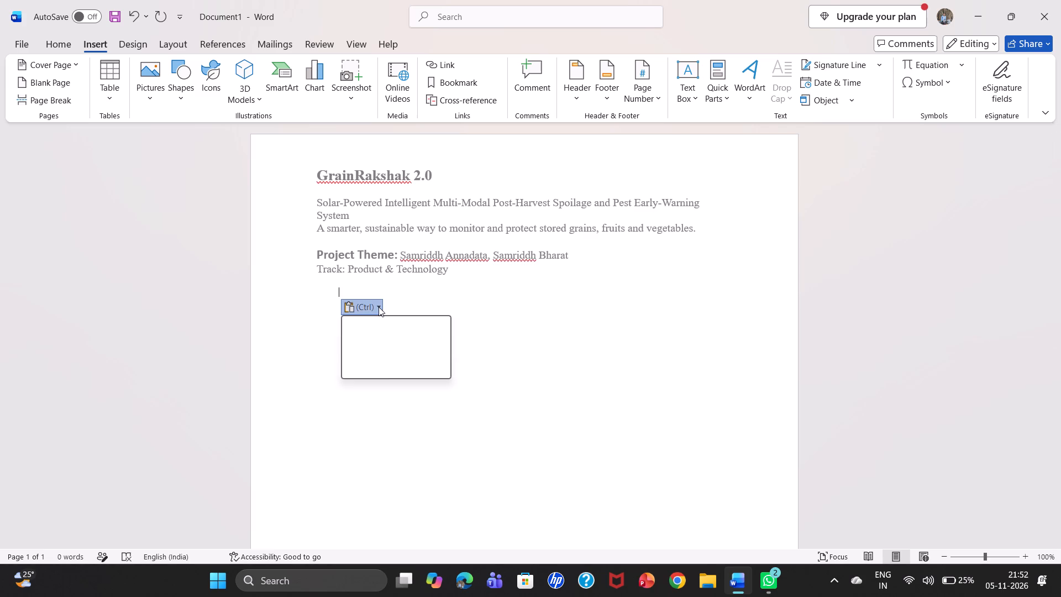
left_click(390, 347)
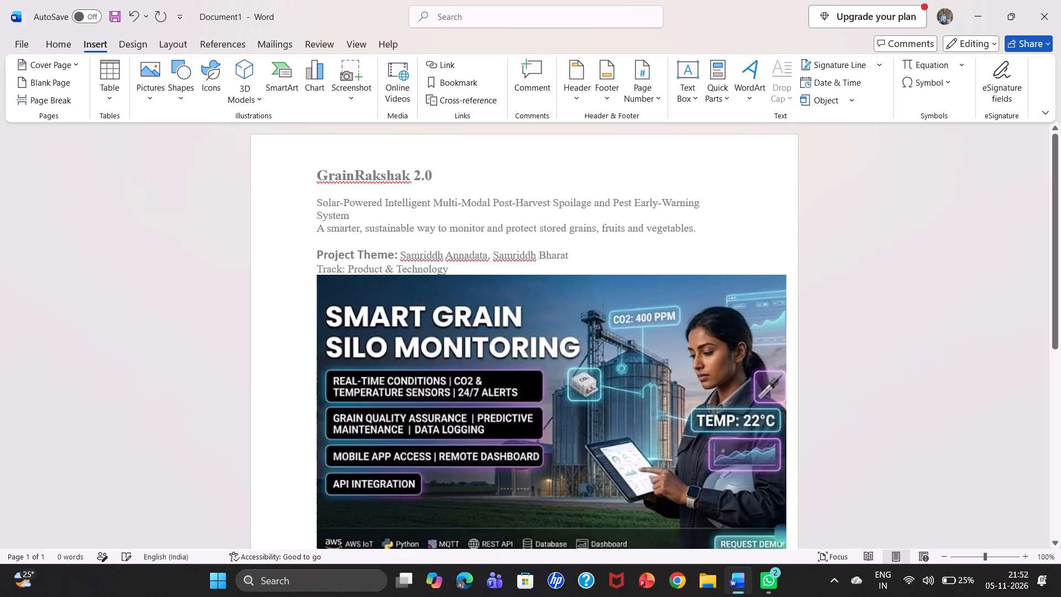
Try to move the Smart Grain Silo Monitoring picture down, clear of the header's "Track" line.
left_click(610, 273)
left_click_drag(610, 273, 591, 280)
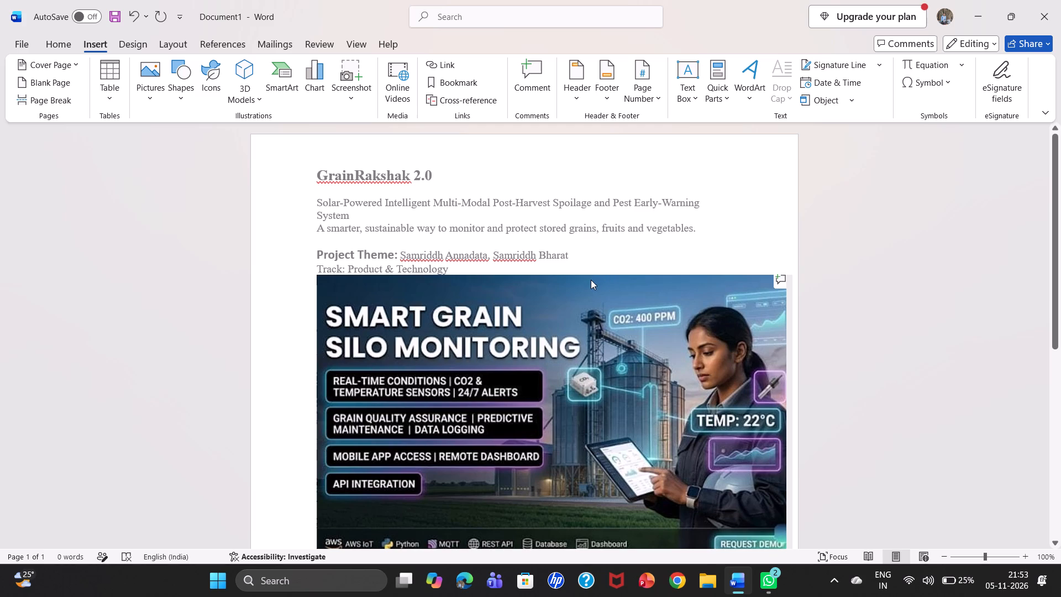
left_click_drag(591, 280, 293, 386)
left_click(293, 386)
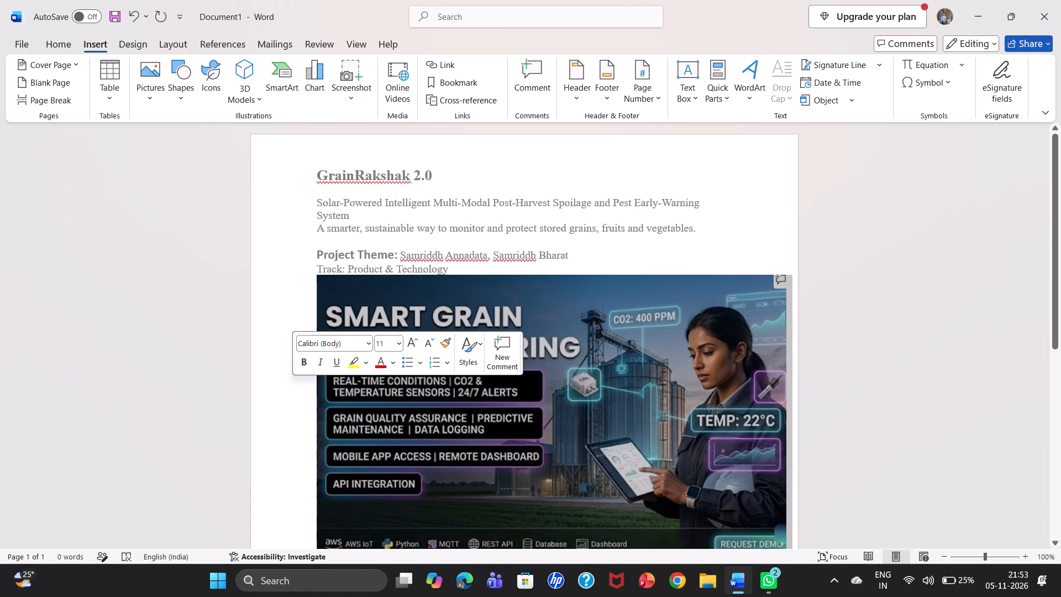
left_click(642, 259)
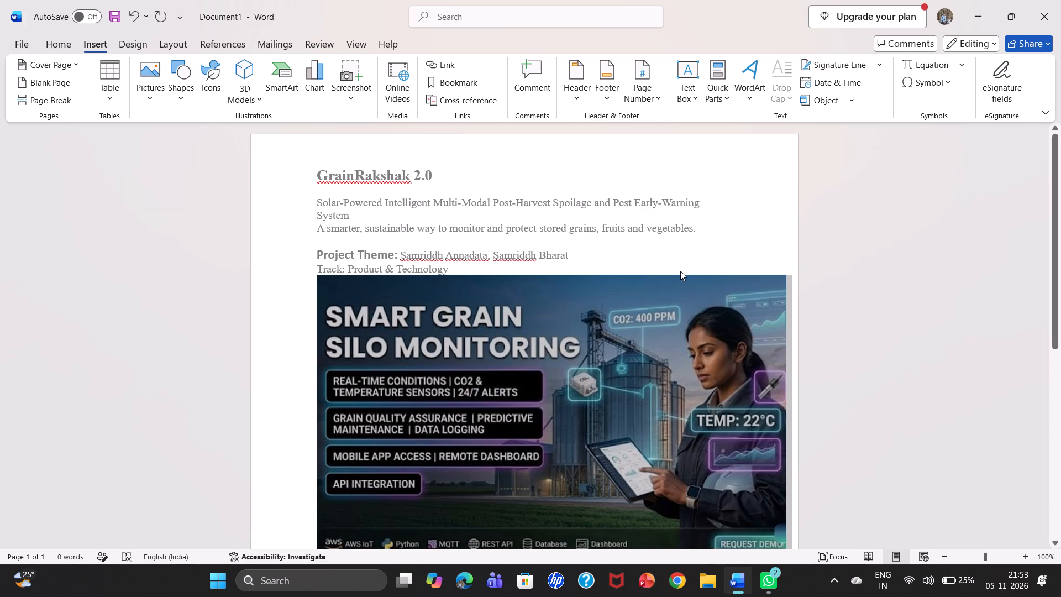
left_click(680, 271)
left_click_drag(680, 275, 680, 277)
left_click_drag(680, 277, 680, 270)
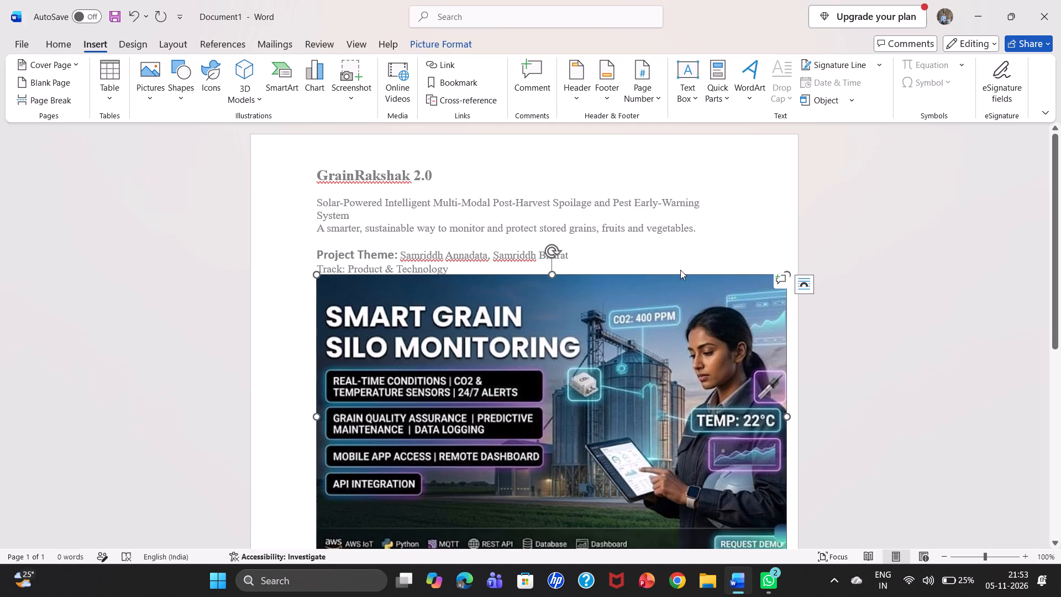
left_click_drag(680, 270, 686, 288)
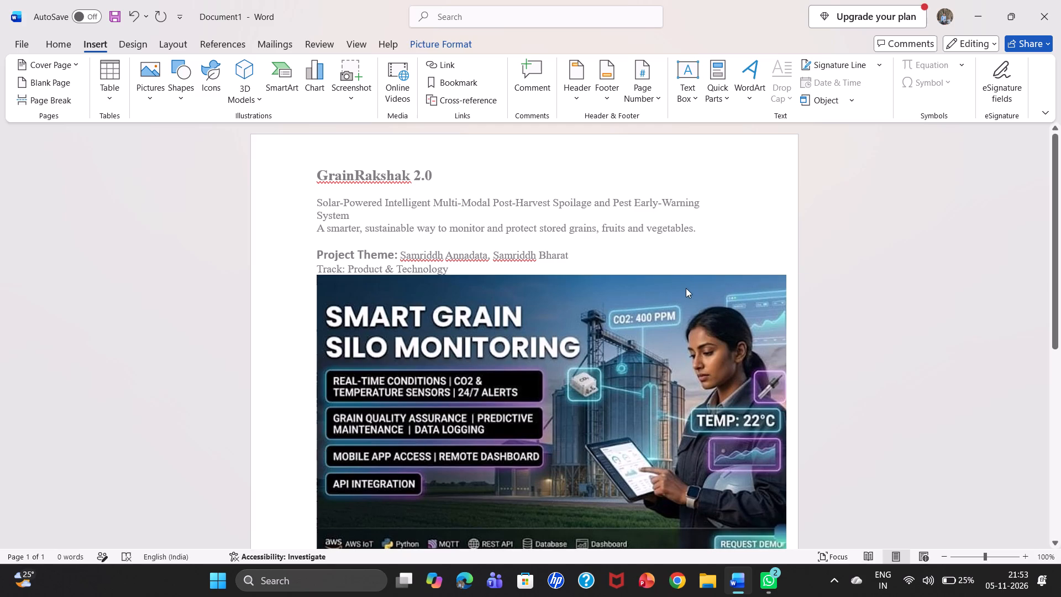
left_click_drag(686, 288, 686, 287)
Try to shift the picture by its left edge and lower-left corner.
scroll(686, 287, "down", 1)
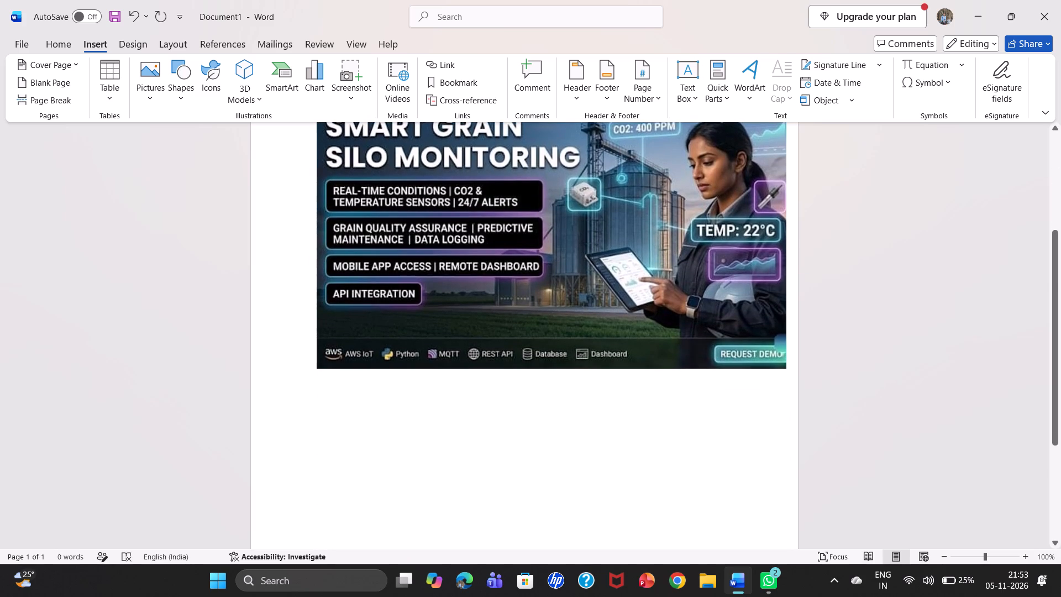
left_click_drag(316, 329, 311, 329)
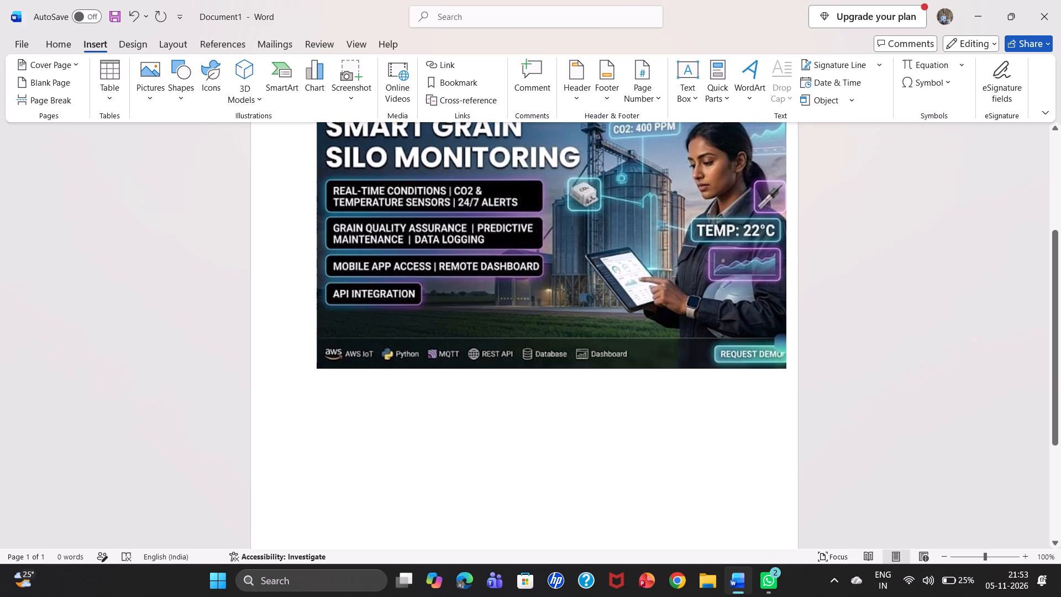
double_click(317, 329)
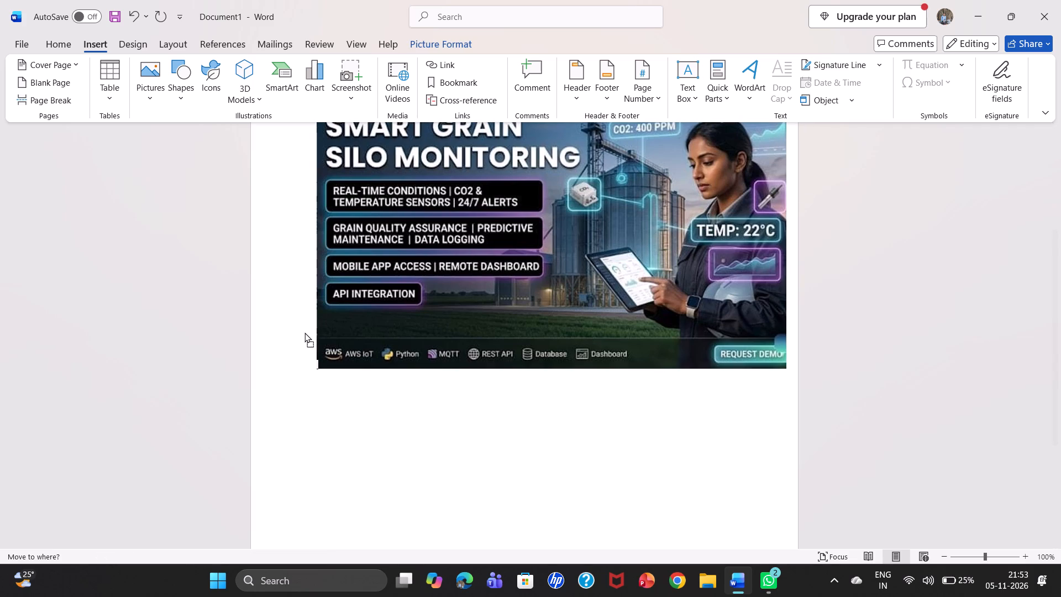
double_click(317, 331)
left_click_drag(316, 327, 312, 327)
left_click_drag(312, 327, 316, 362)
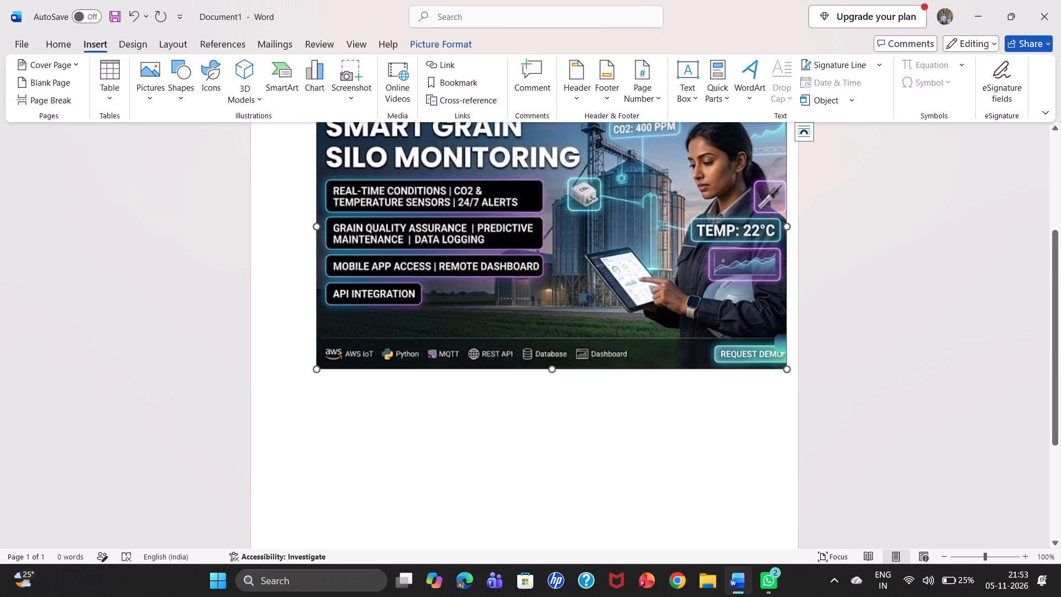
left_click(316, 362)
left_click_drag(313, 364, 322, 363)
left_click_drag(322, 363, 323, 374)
Narrow the picture slightly using its side edges, without changing its height.
left_click_drag(316, 226, 305, 227)
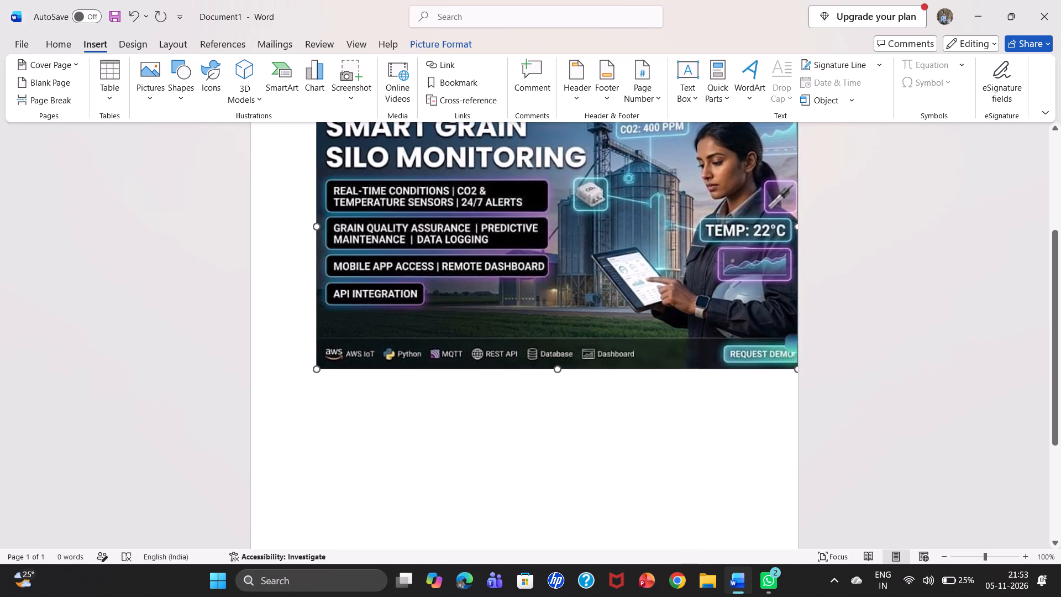
left_click_drag(305, 227, 335, 231)
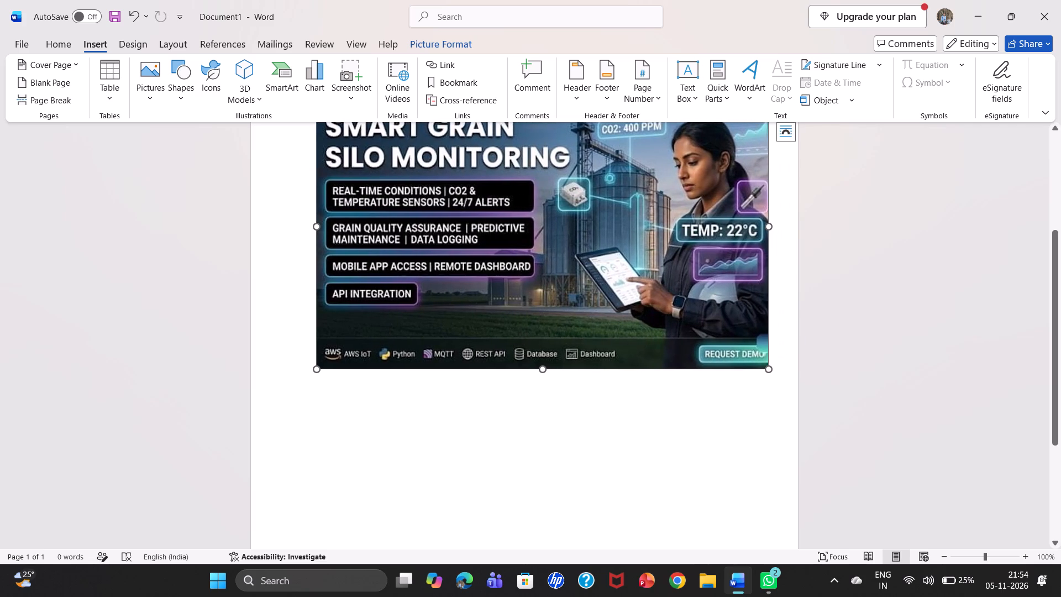
left_click_drag(765, 225, 757, 224)
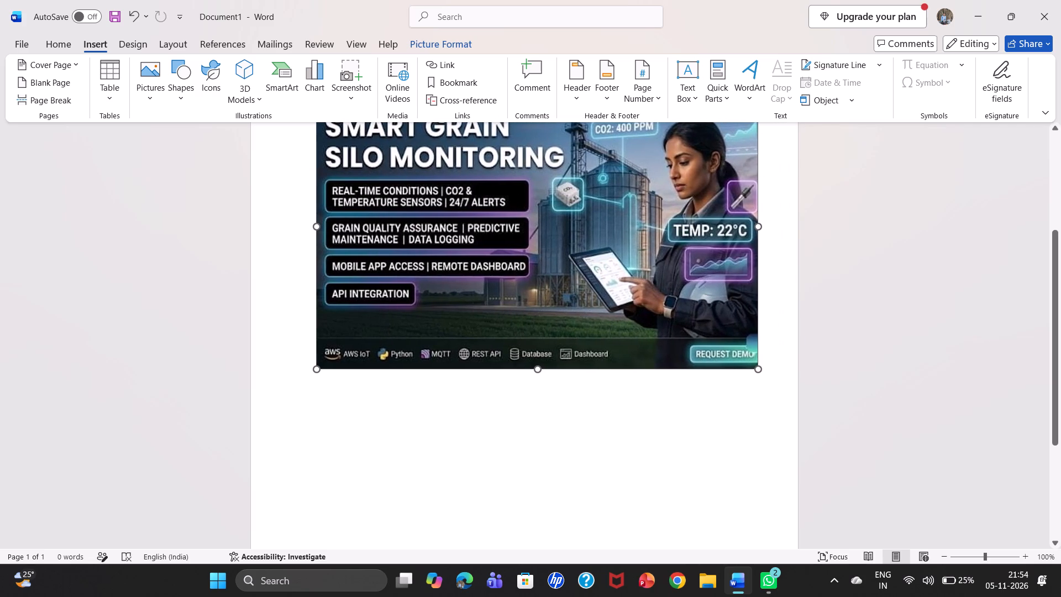
left_click_drag(757, 224, 758, 224)
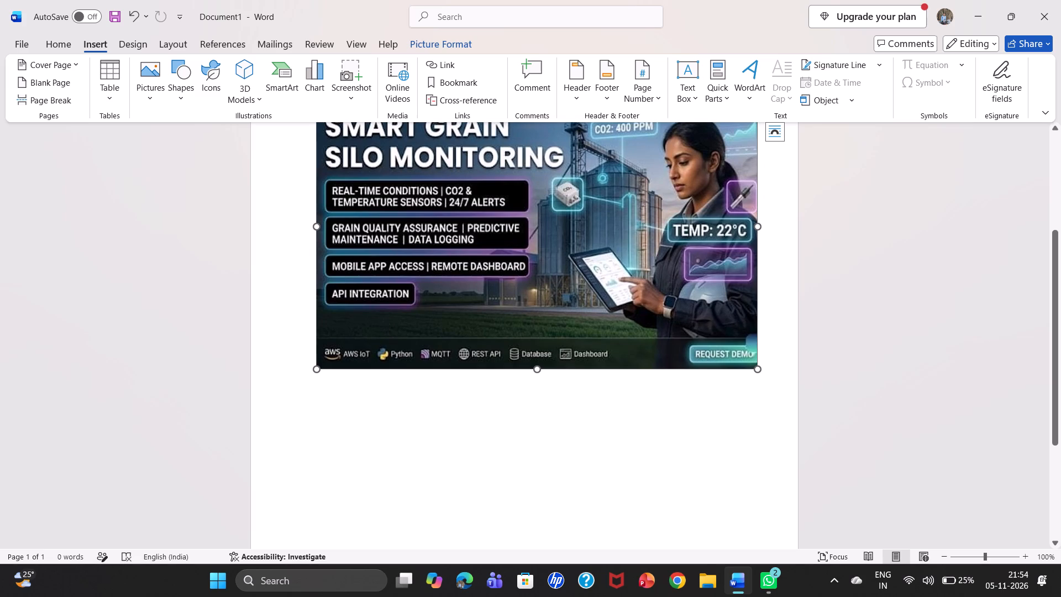
left_click(319, 226)
left_click_drag(319, 226, 292, 234)
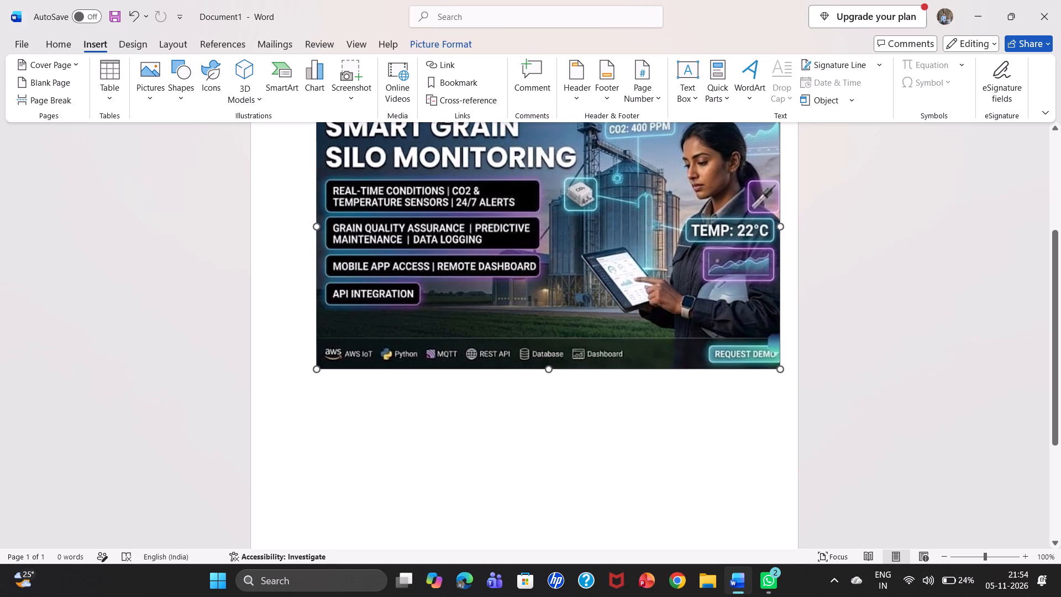
left_click_drag(292, 234, 303, 233)
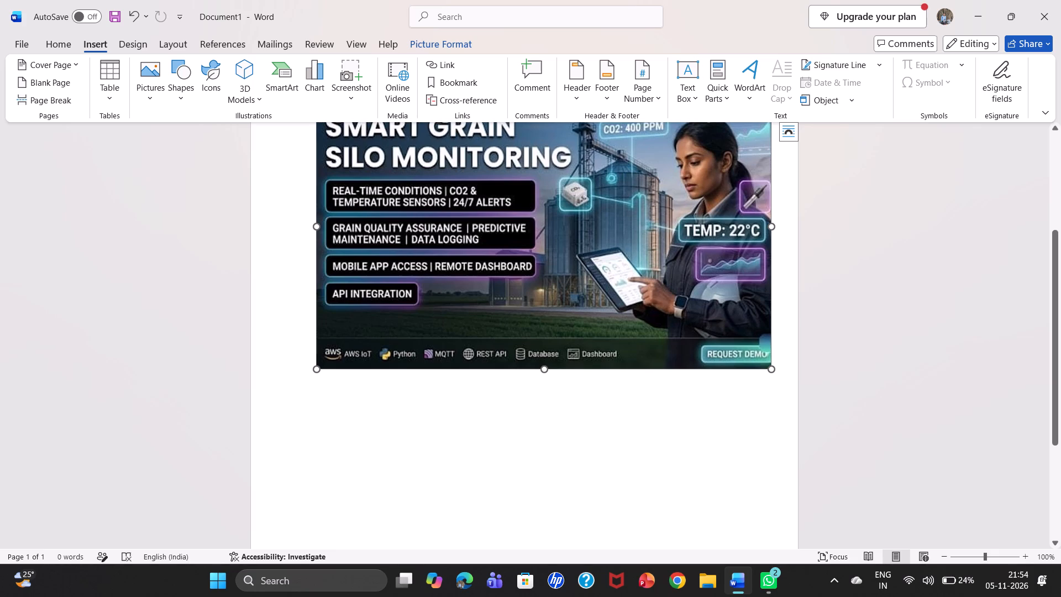
Reduce the picture's height slightly, then scale it down to about 9.24 cm high by 15.02 cm wide.
scroll(942, 192, "up", 2)
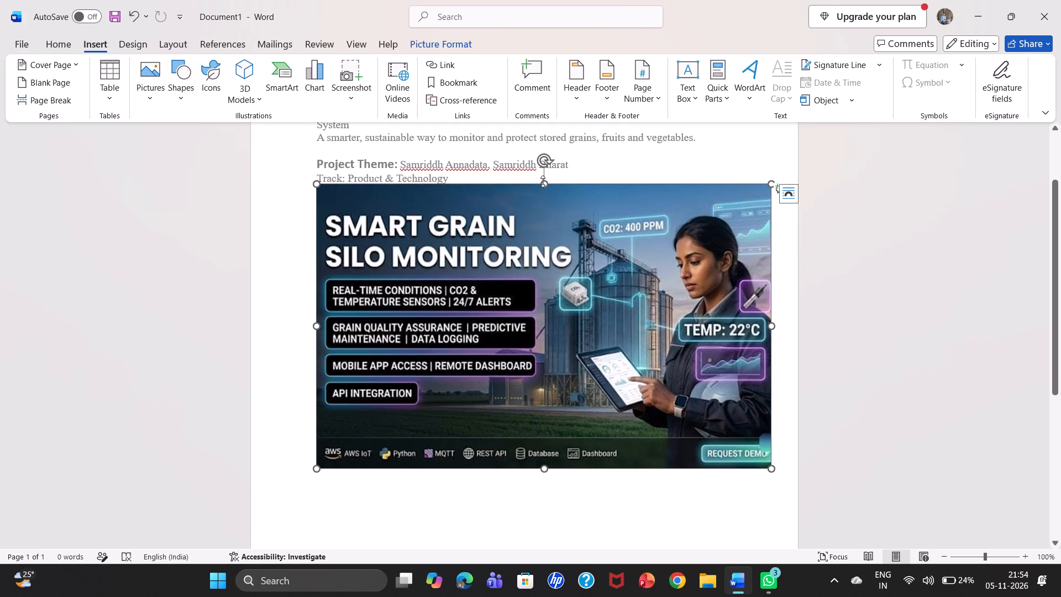
left_click_drag(543, 181, 544, 182)
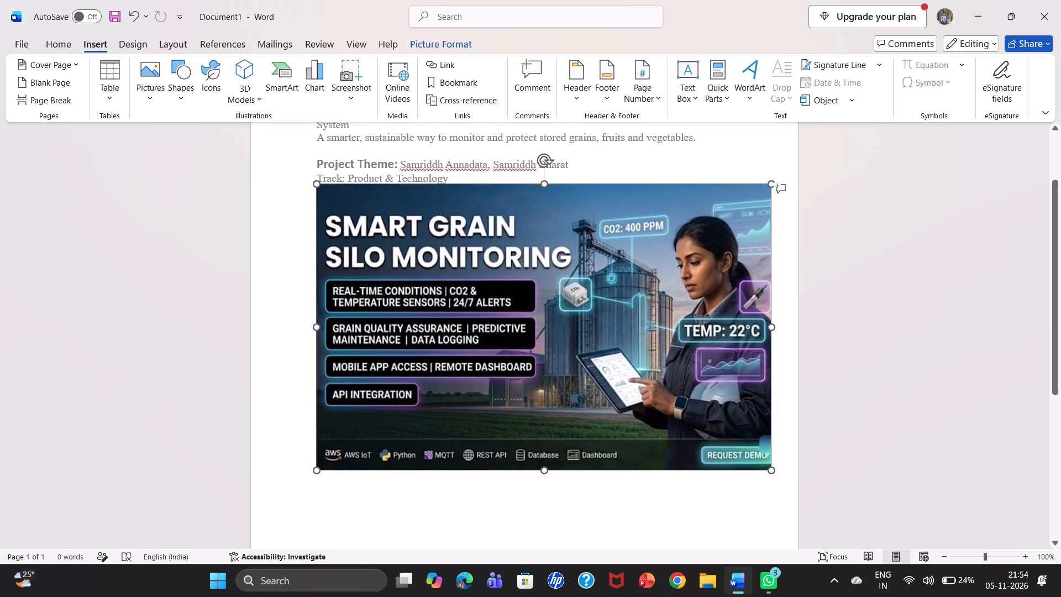
left_click_drag(544, 182, 545, 188)
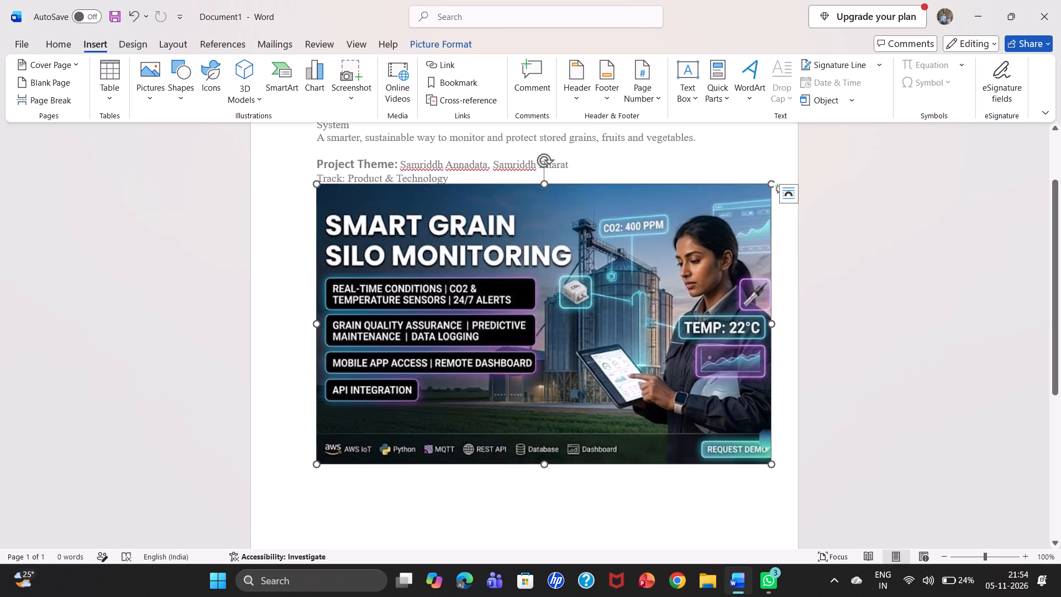
left_click_drag(318, 186, 319, 195)
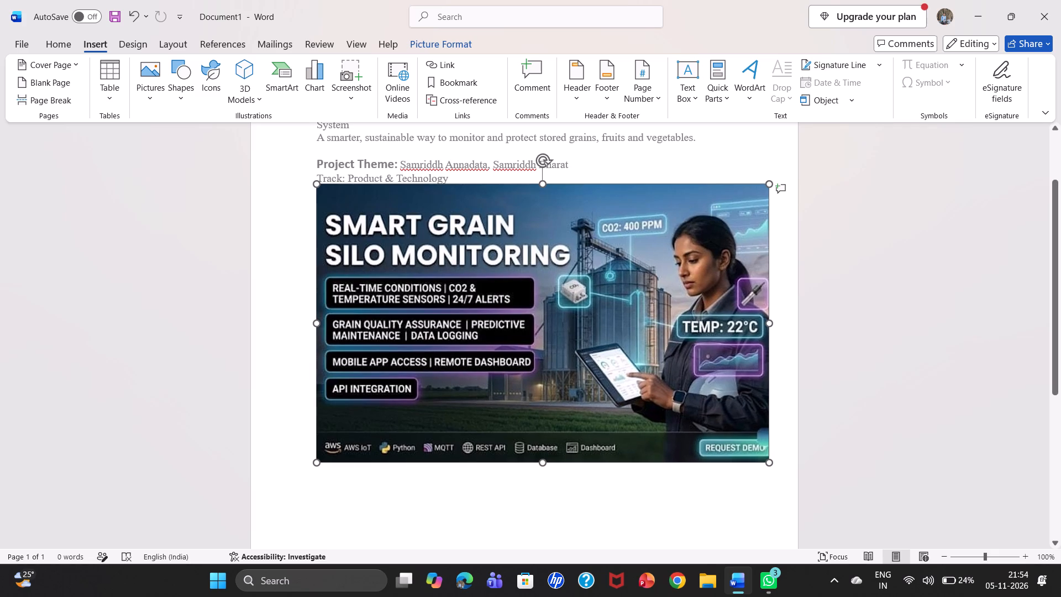
left_click_drag(319, 195, 319, 213)
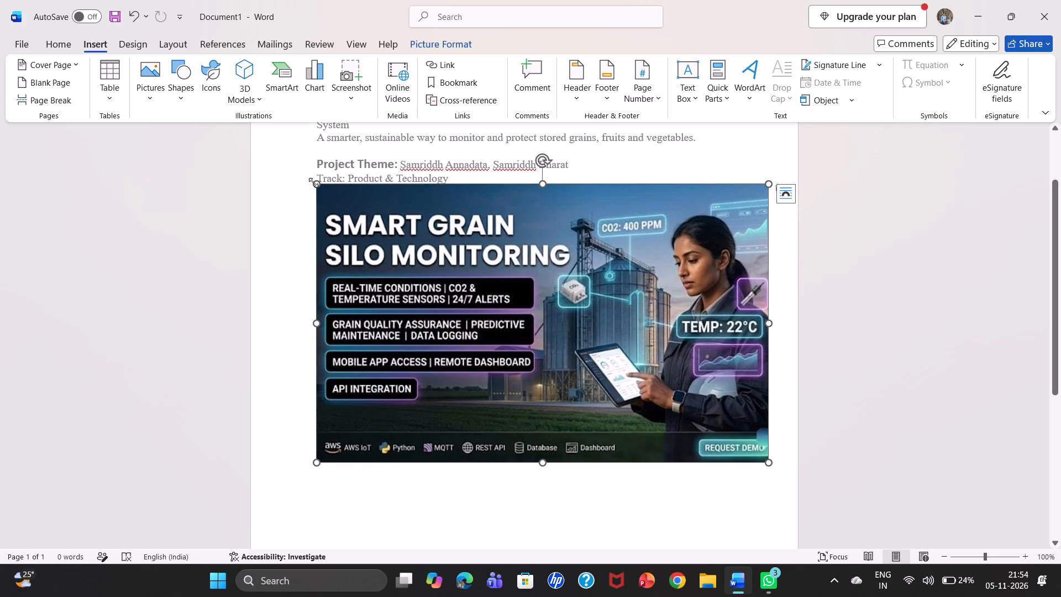
left_click_drag(313, 182, 314, 177)
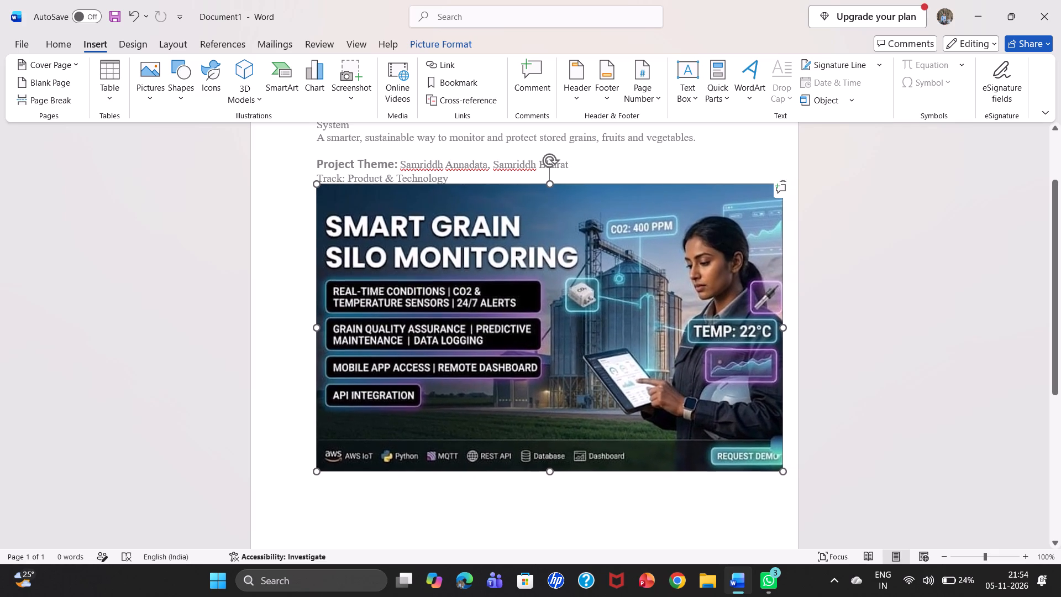
left_click_drag(314, 177, 388, 218)
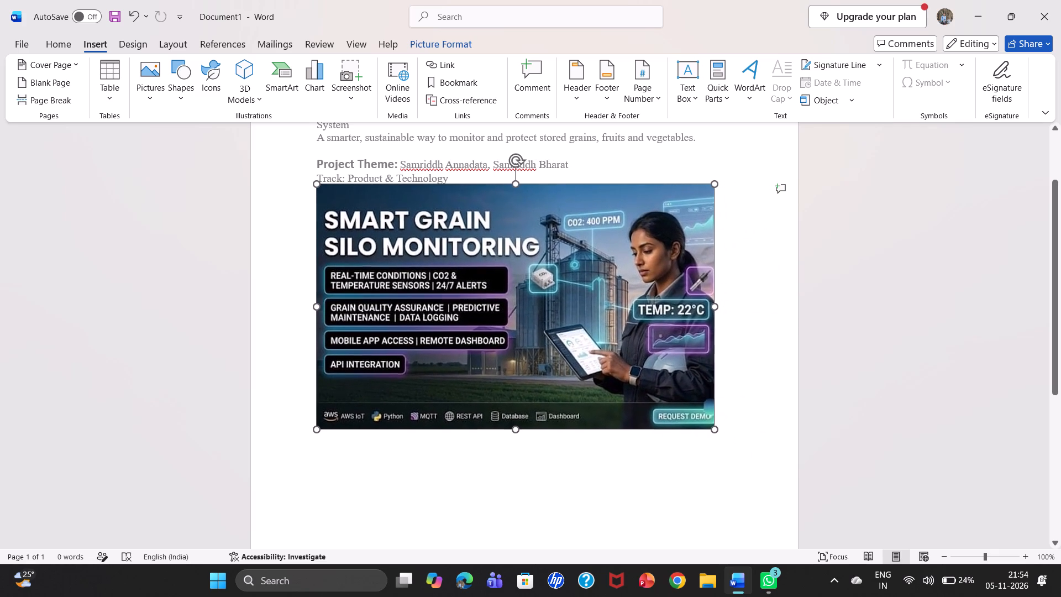
left_click_drag(388, 218, 395, 221)
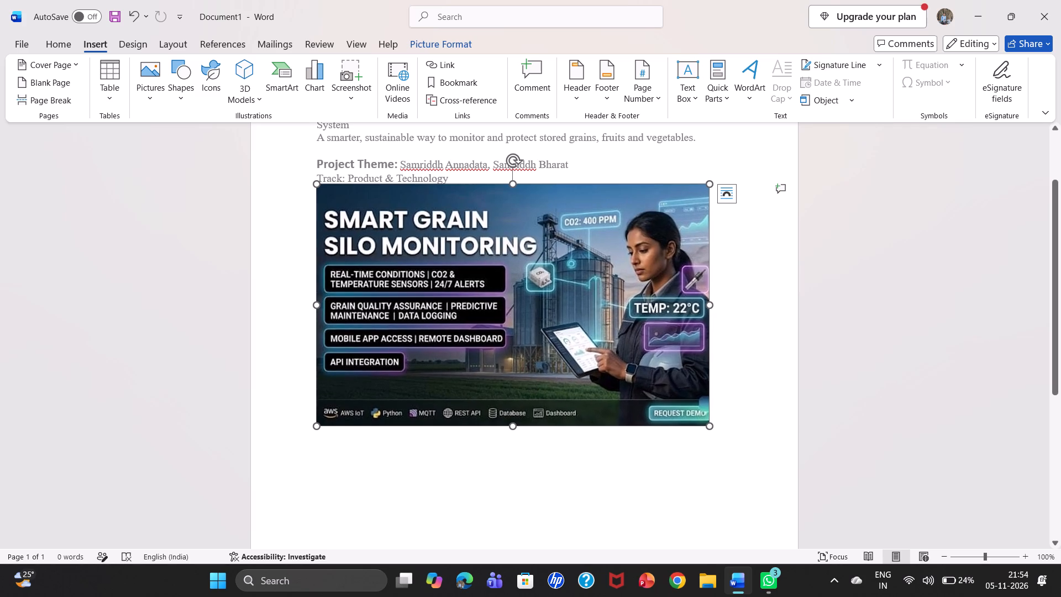
Open the picture formatting tools for the resized Smart Grain Silo Monitoring image.
left_click(426, 245)
left_click_drag(426, 245, 428, 259)
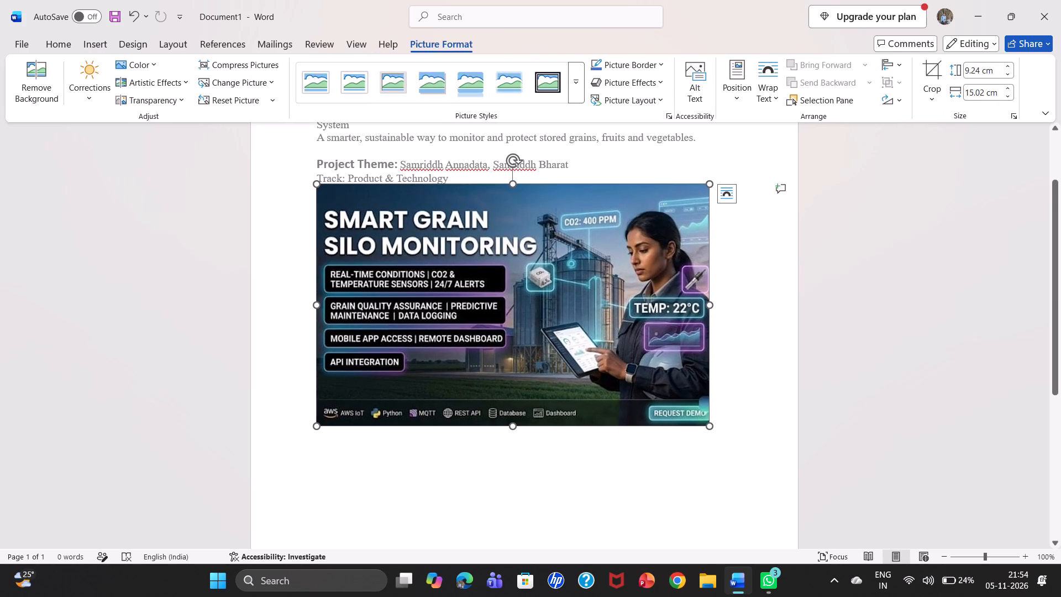
left_click(275, 155)
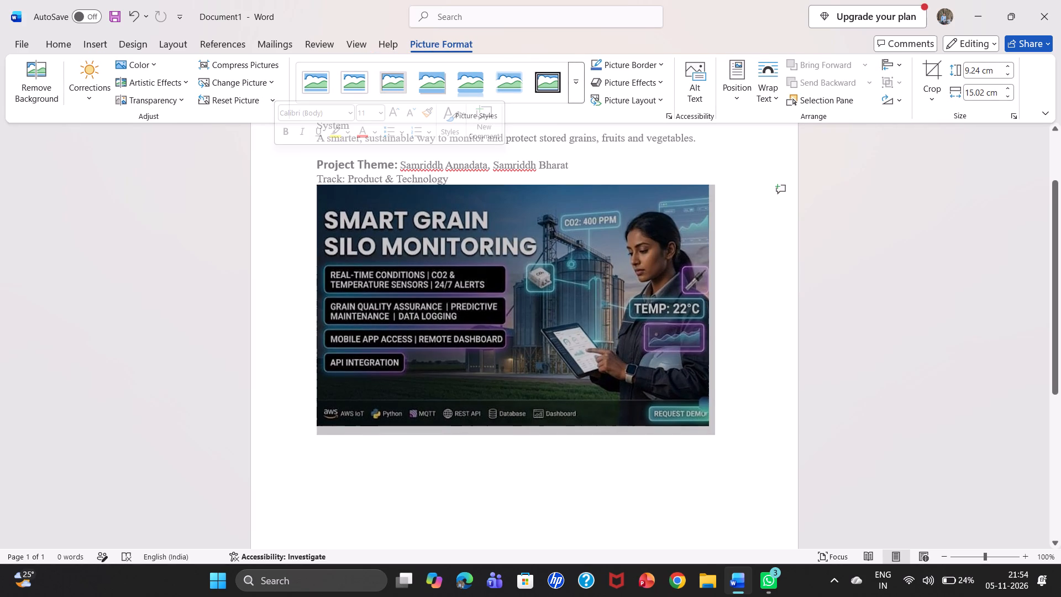
left_click(537, 445)
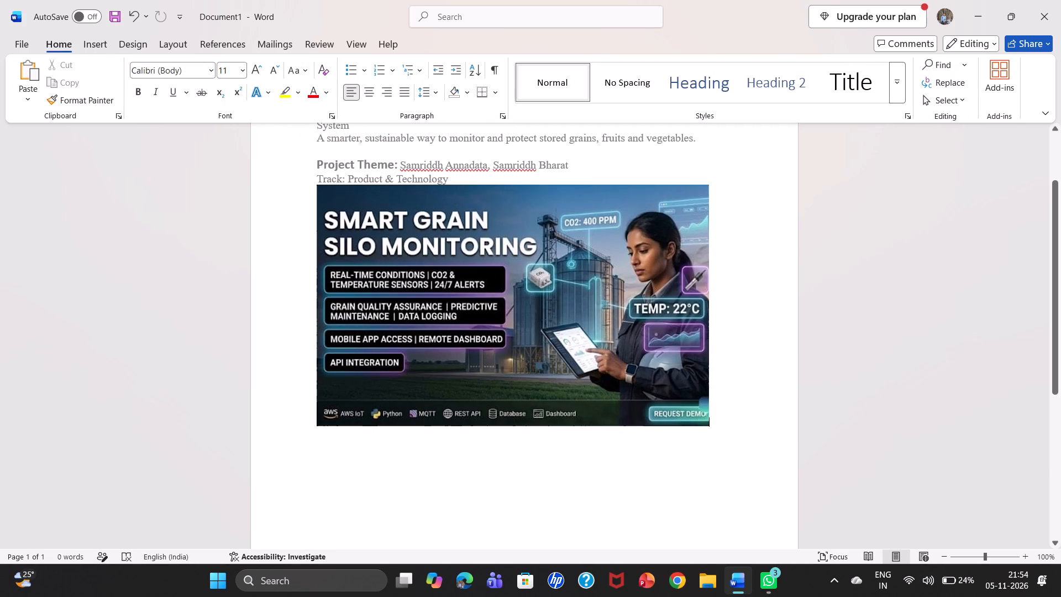
scroll(740, 329, "up", 2)
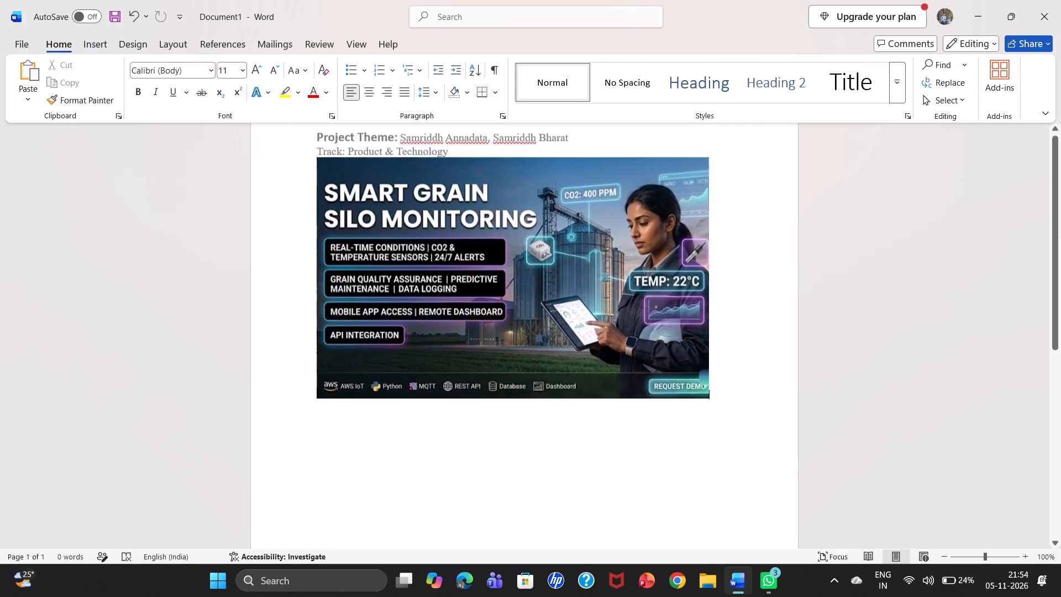
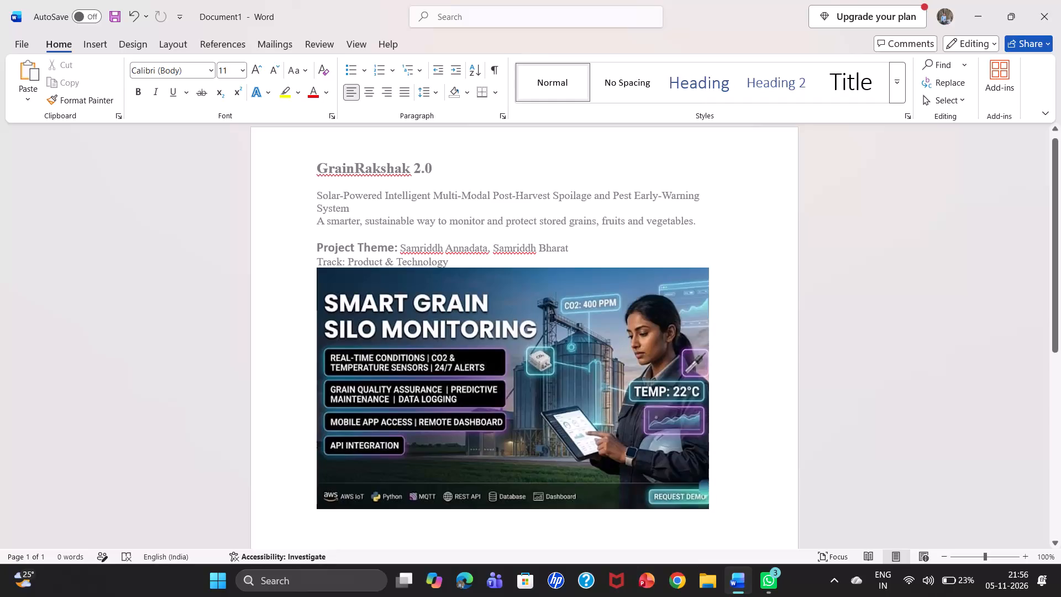
Try to place the insertion point in the blank area just below the Smart Grain Silo Monitoring picture.
scroll(758, 474, "down", 1)
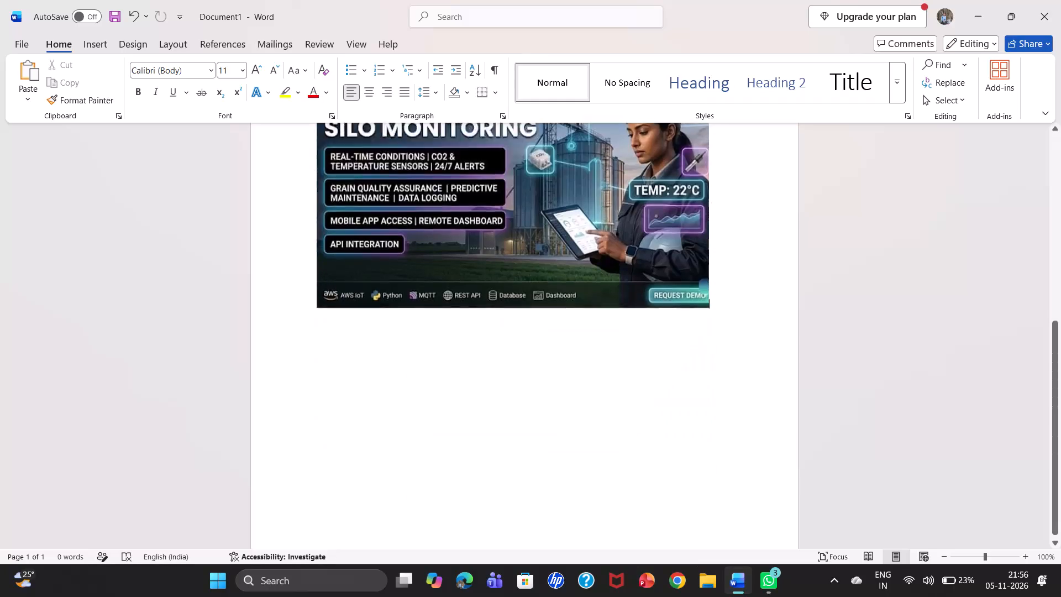
scroll(758, 474, "down", 1)
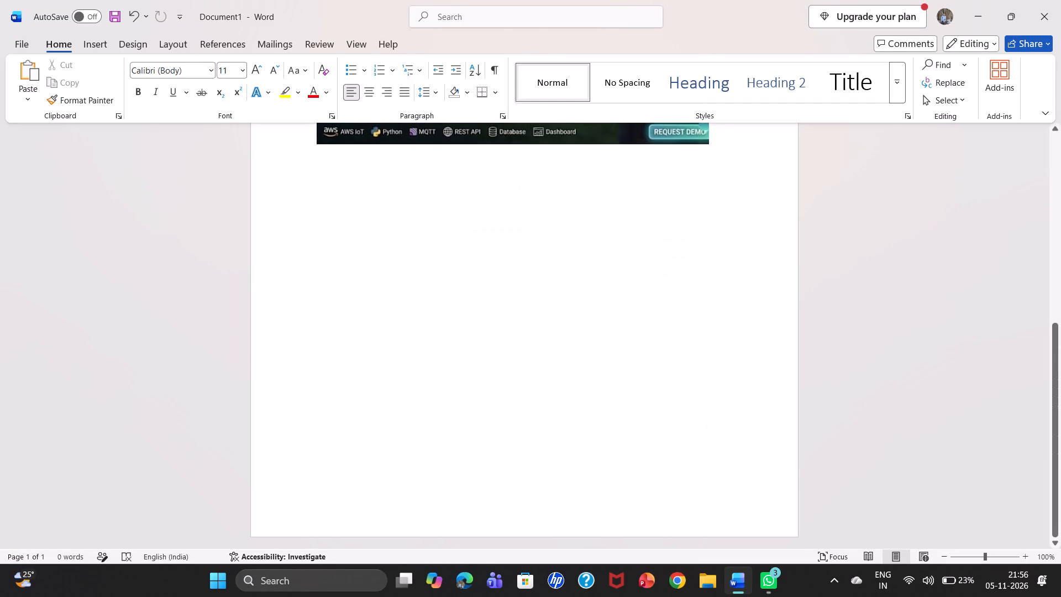
left_click(296, 158)
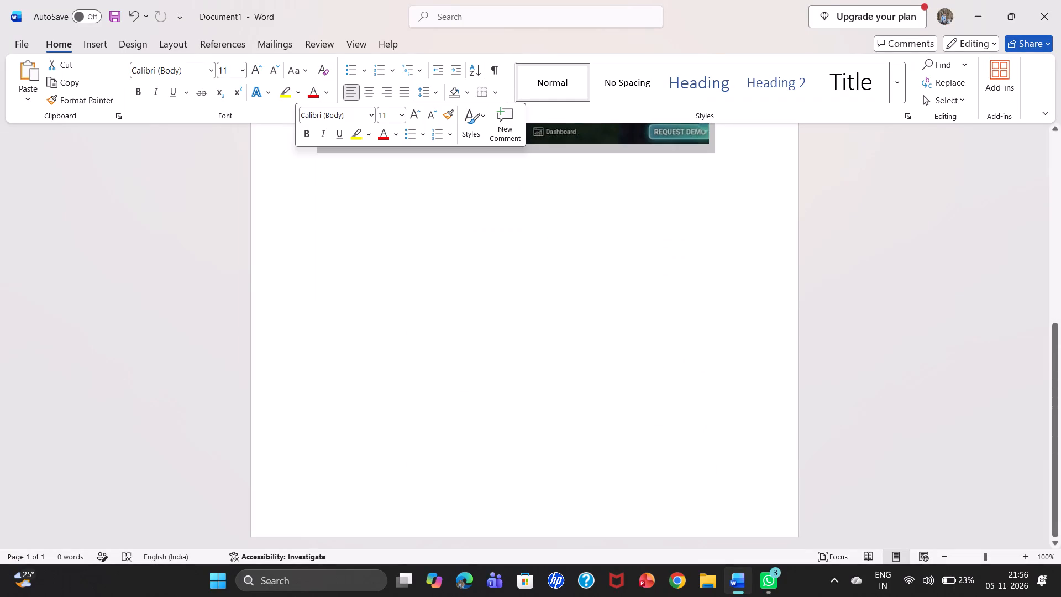
left_click(296, 170)
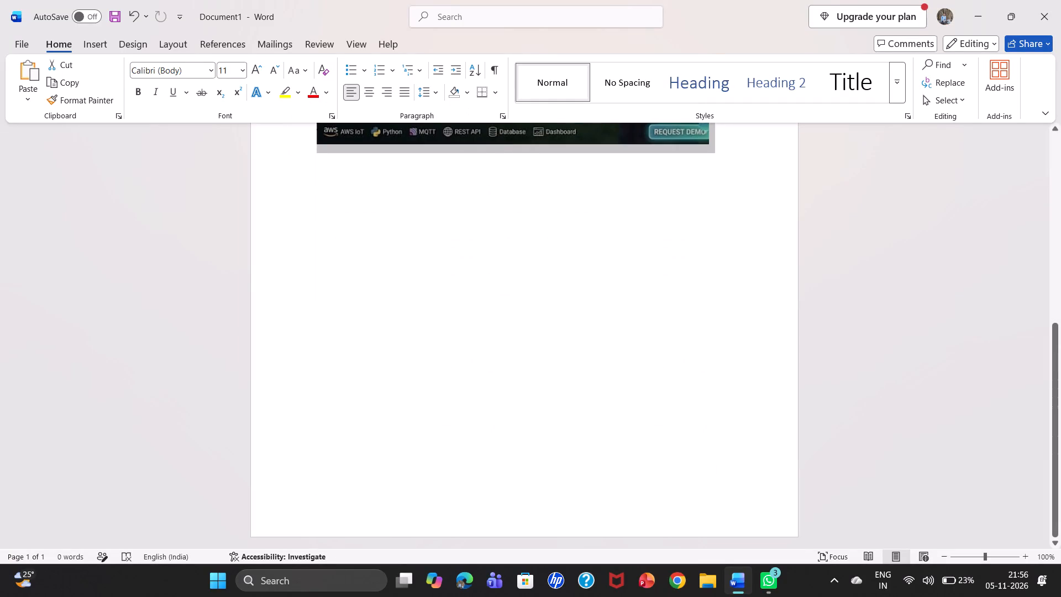
left_click(296, 170)
left_click(293, 173)
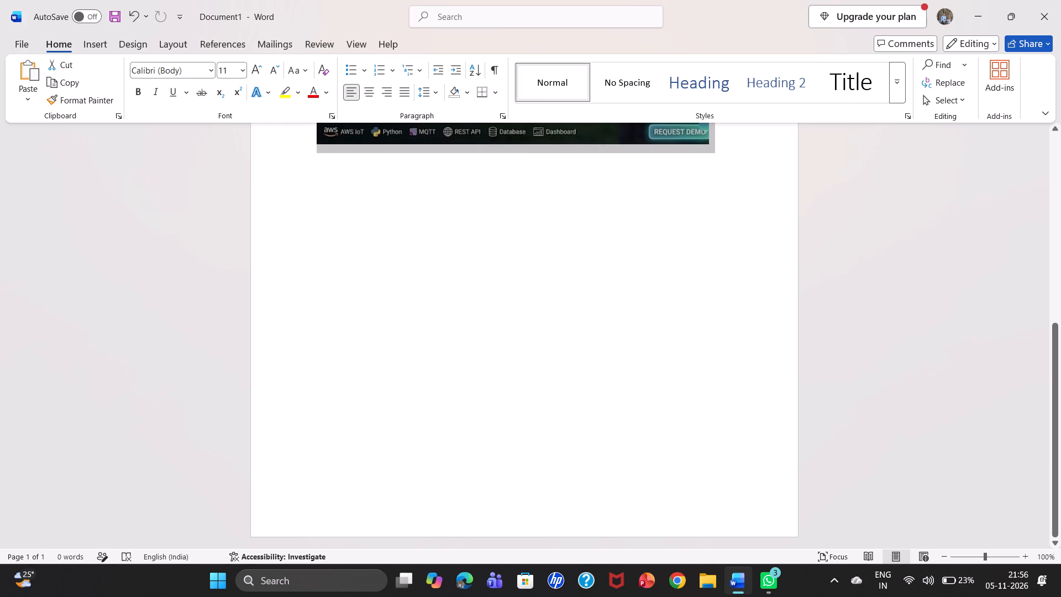
Copy the resized Smart Grain Silo Monitoring picture and paste a duplicate directly below it on the same page.
left_click(283, 173)
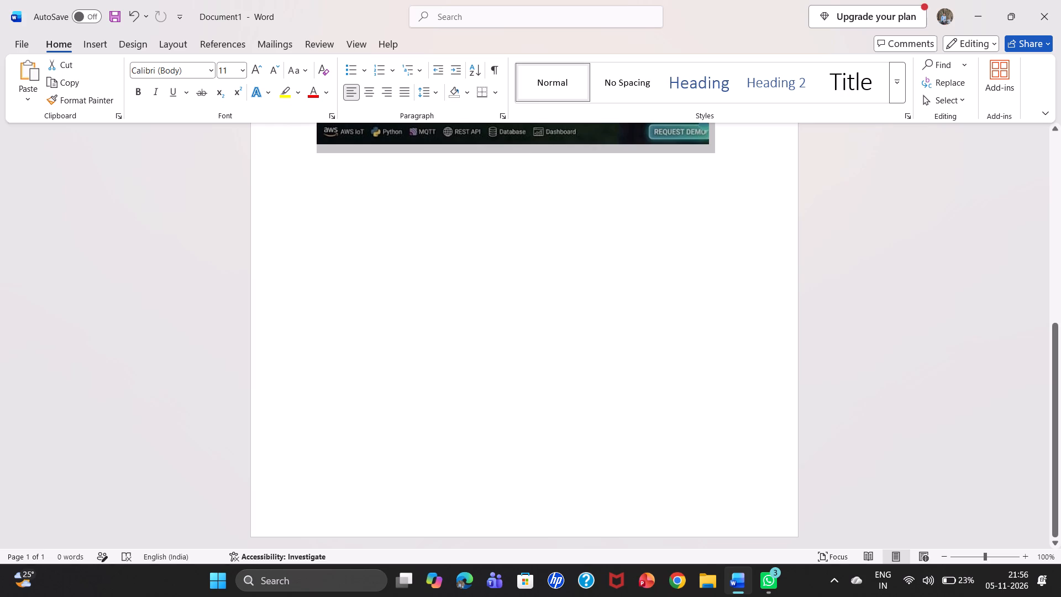
left_click(286, 183)
left_click_drag(286, 183, 285, 171)
left_click(285, 171)
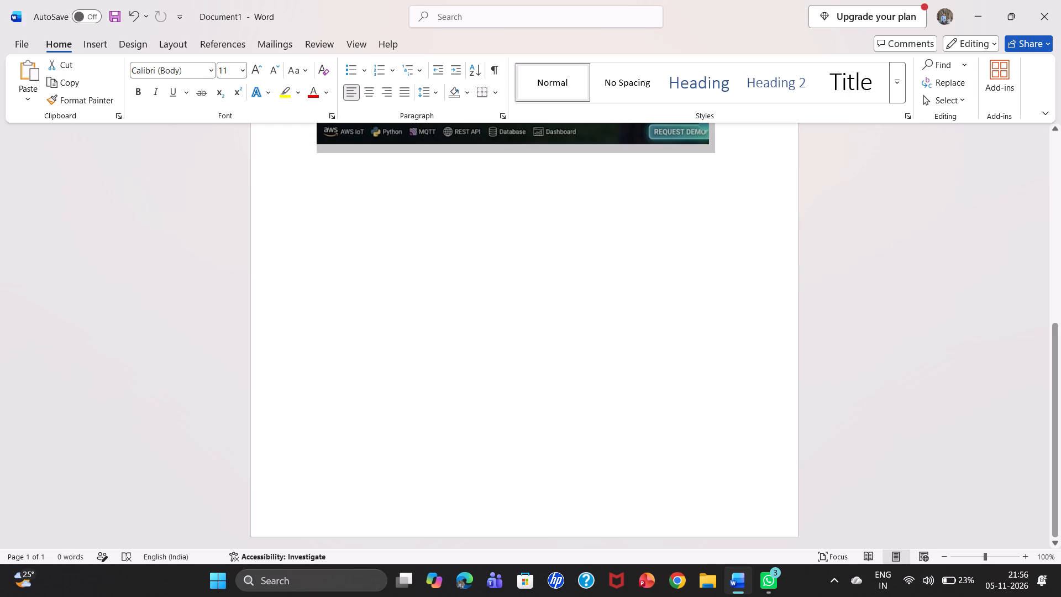
left_click(55, 83)
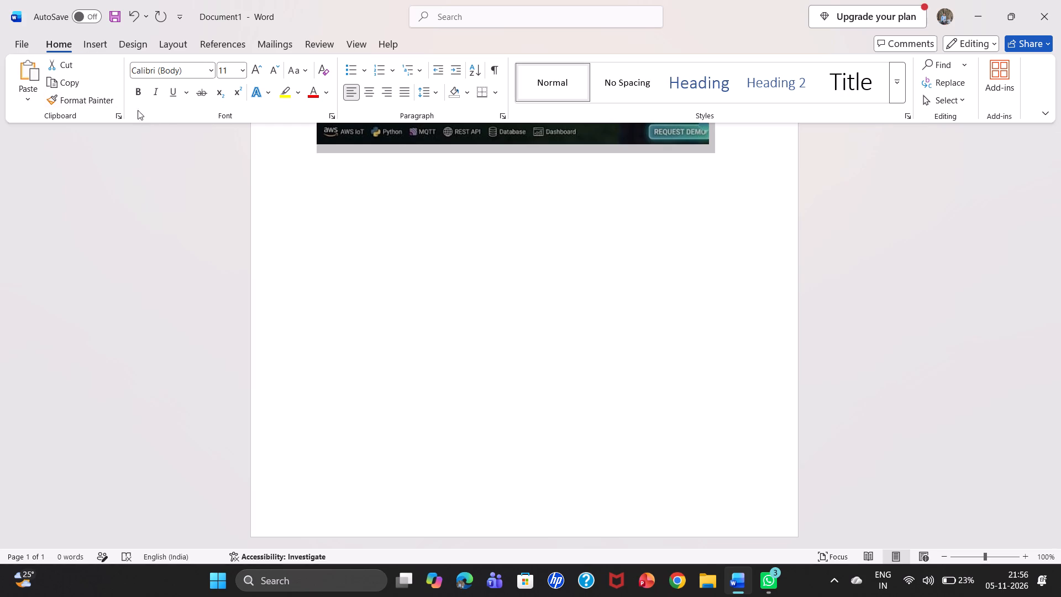
left_click(272, 183)
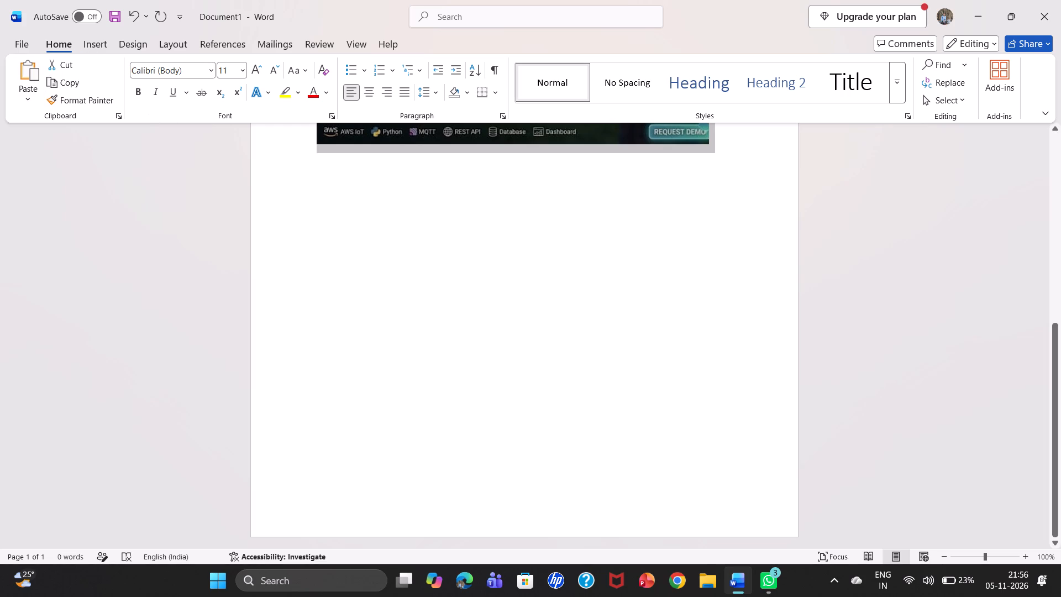
left_click(272, 183)
key("ctrl+v")
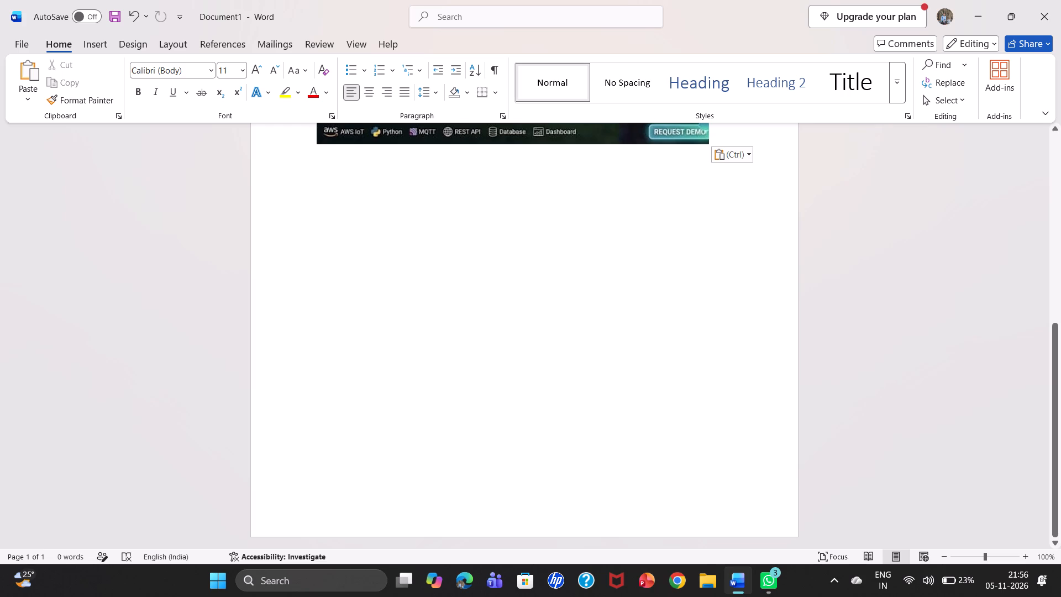
key("ctrl+v")
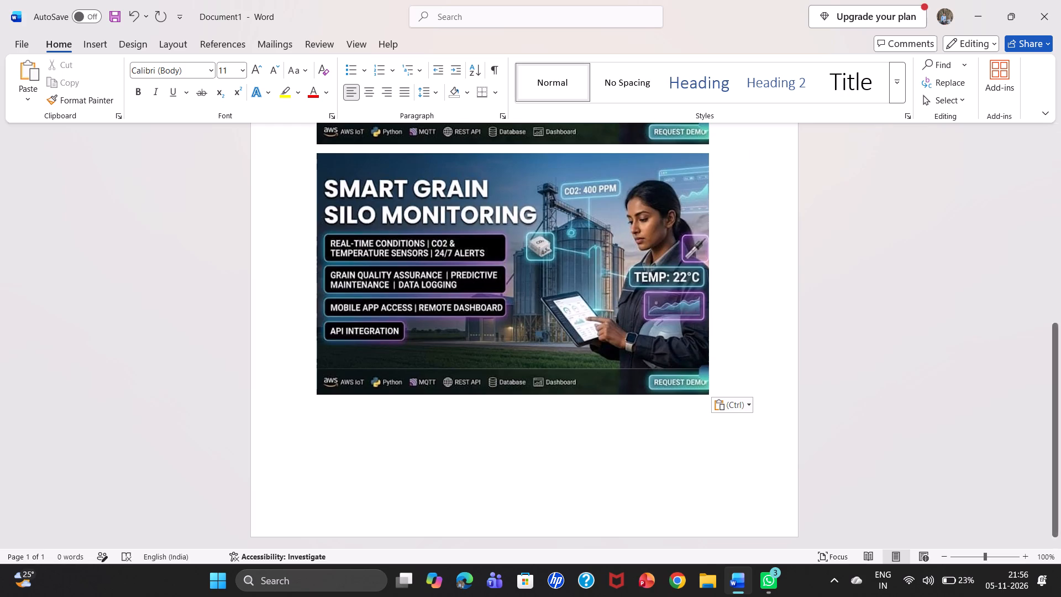
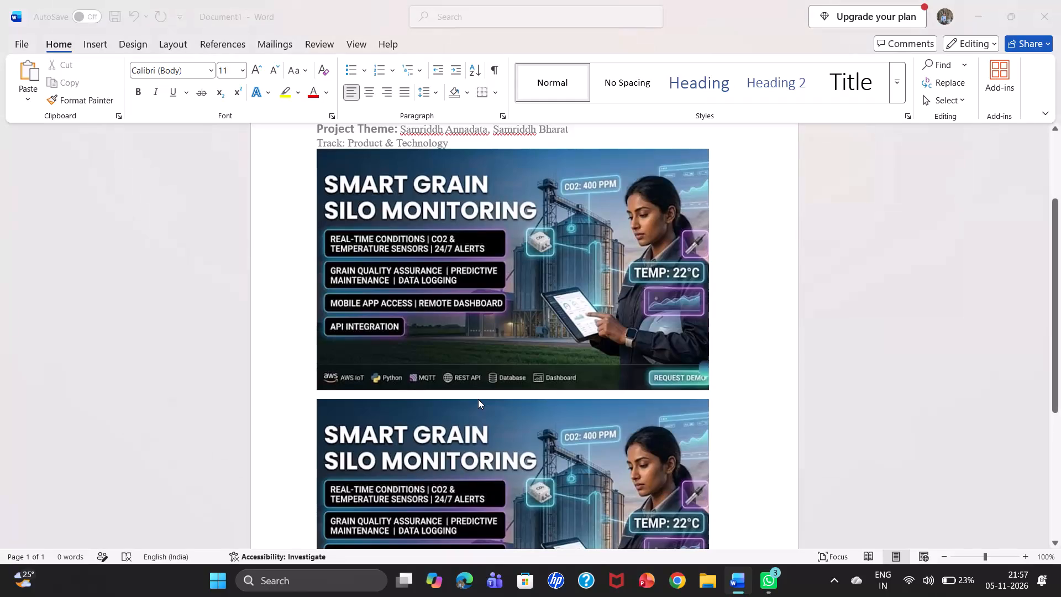
Delete the duplicate Smart Grain Silo Monitoring picture pasted below the first one, keeping only the upper picture.
scroll(478, 399, "up", 1)
scroll(478, 399, "down", 1)
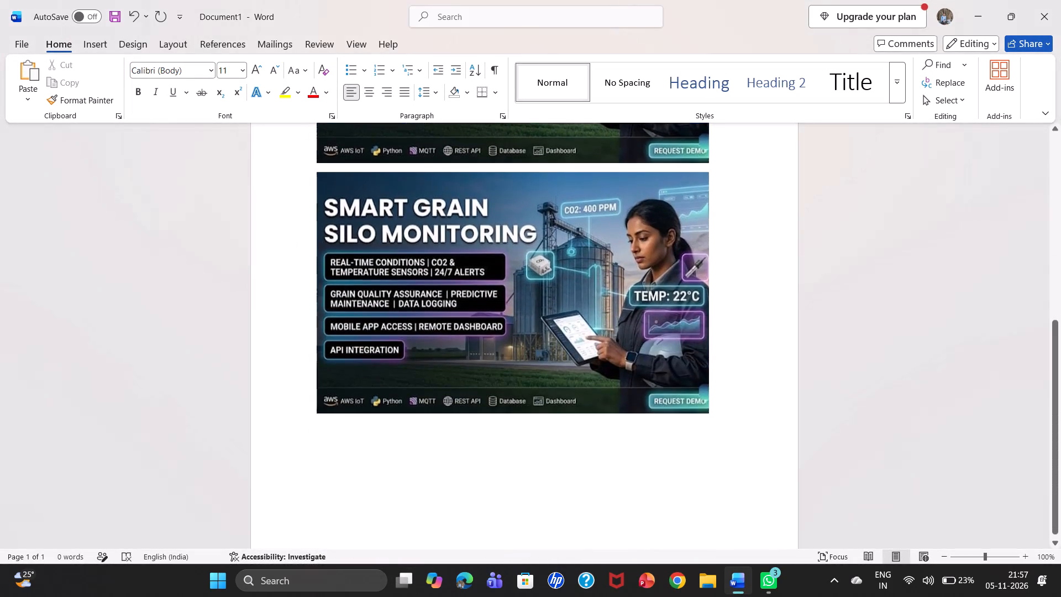
scroll(478, 399, "down", 1)
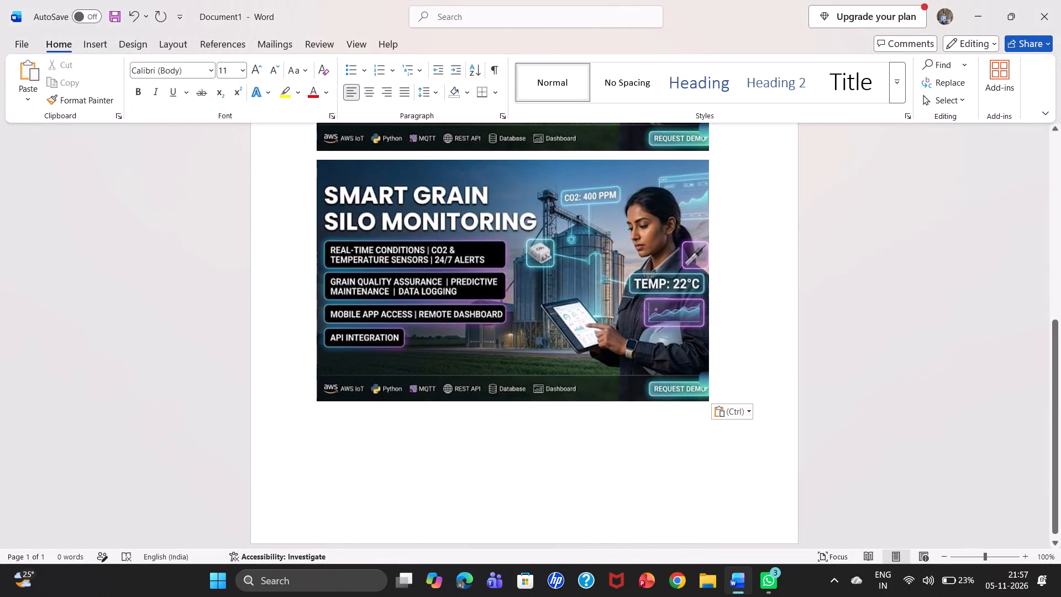
left_click(748, 416)
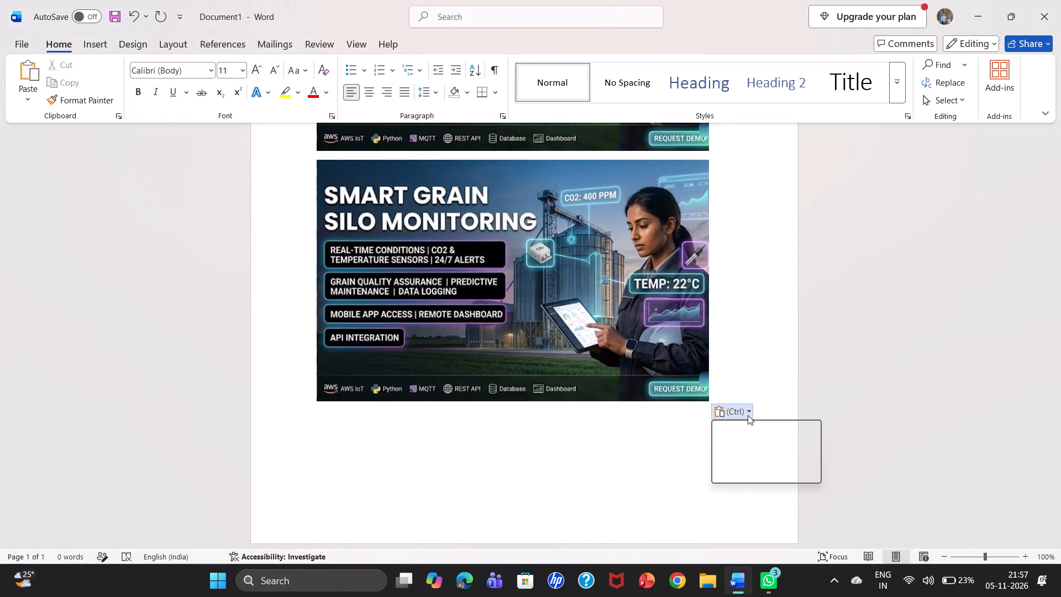
left_click(696, 186)
left_click(696, 186)
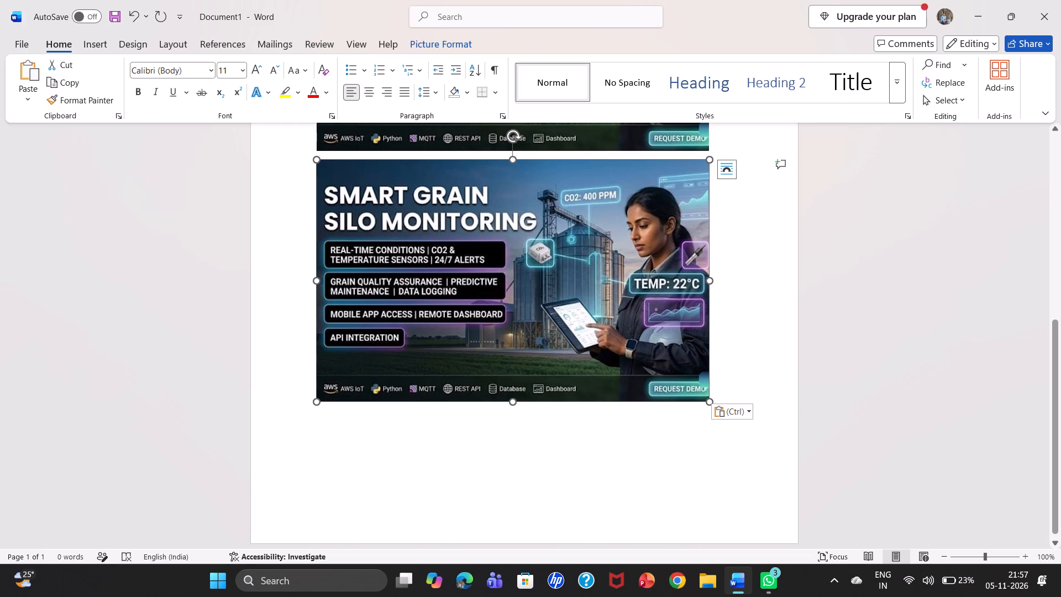
key("Delete")
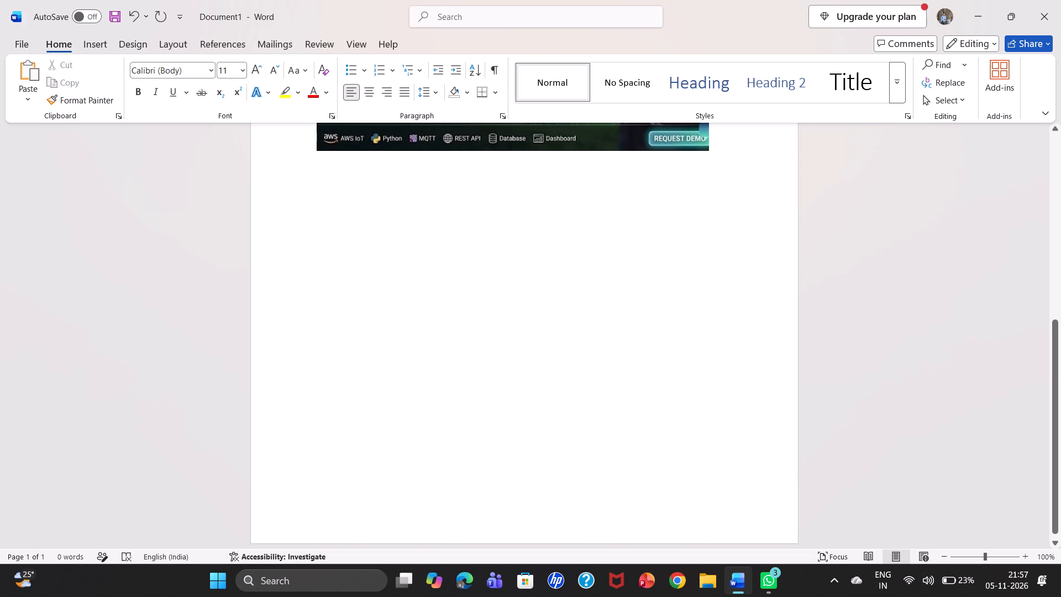
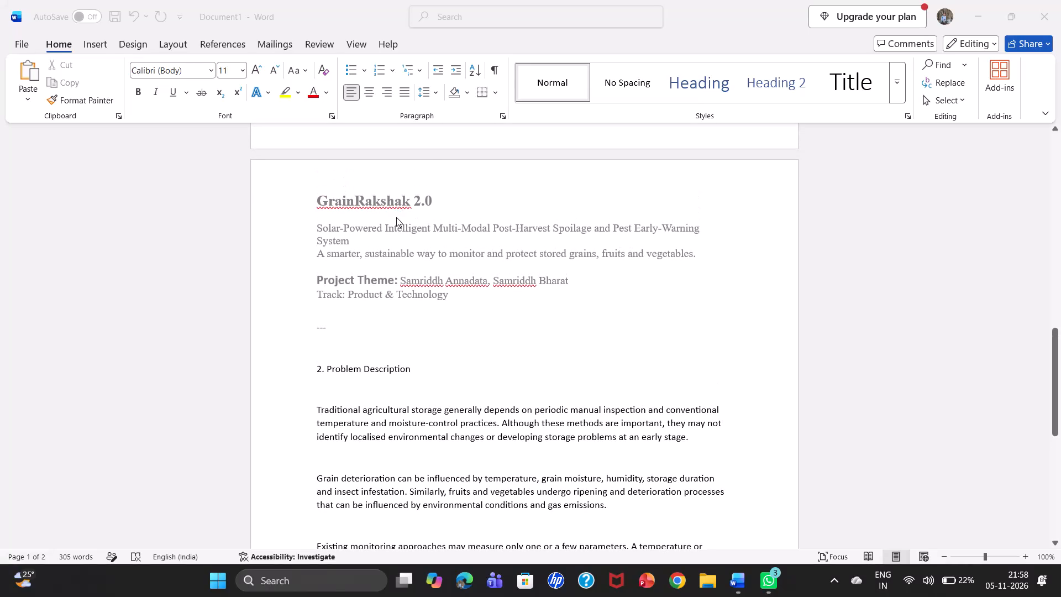
Delete the --- separator and blank lines above "2. Problem Description", continuing back through "harvest storage management." at the end of page 1.
left_click(327, 322)
scroll(327, 322, "up", 3)
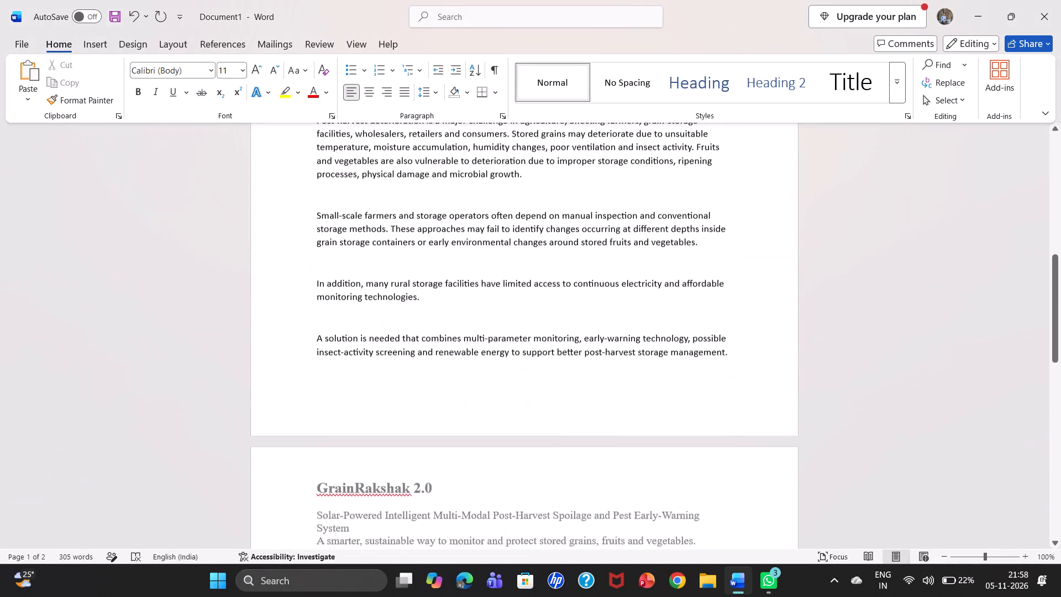
scroll(327, 322, "up", 2)
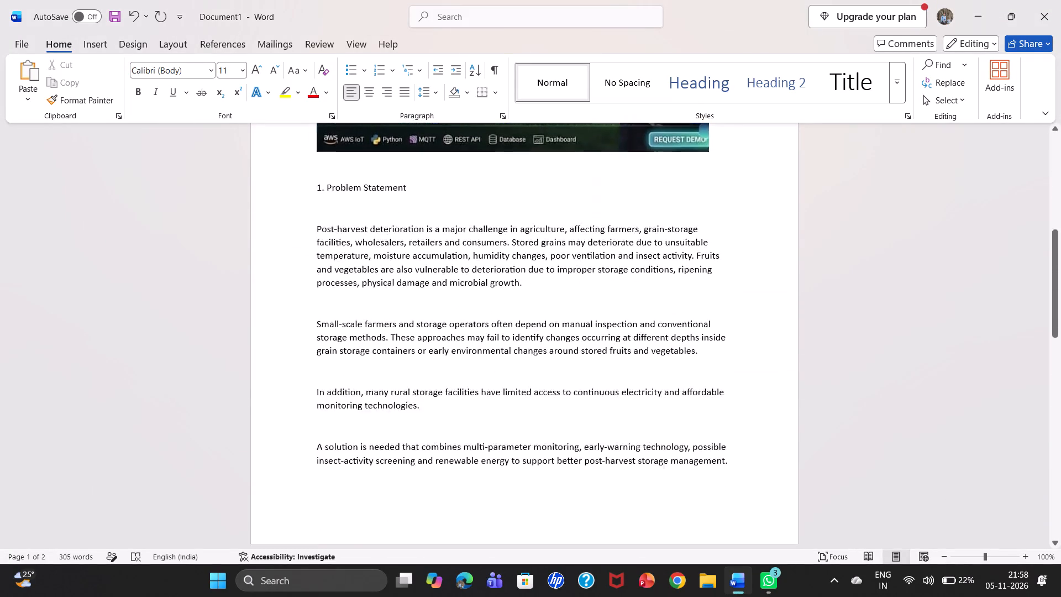
scroll(327, 322, "up", 2)
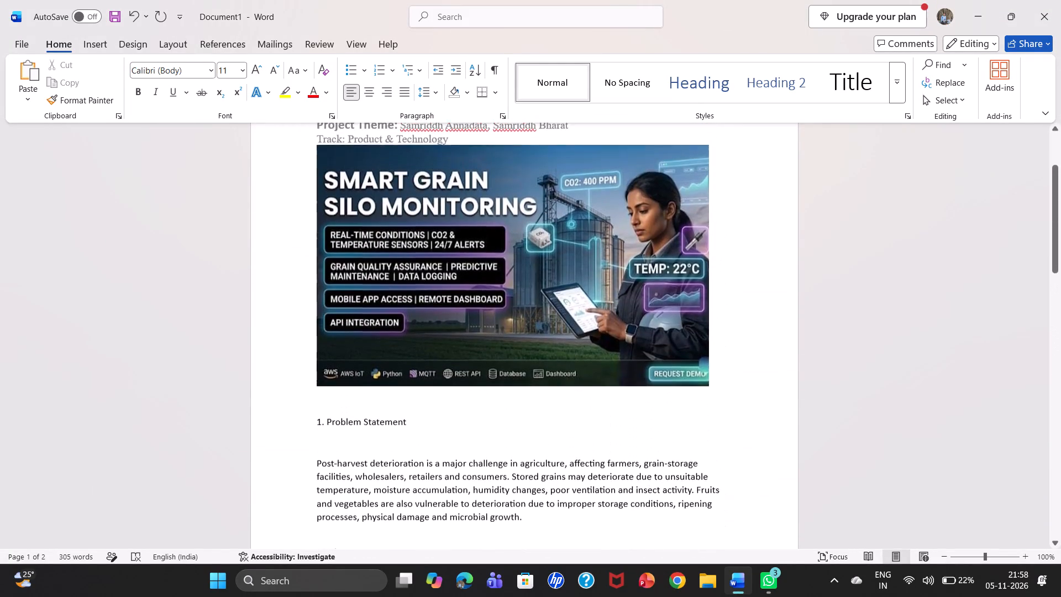
scroll(327, 322, "right", 1)
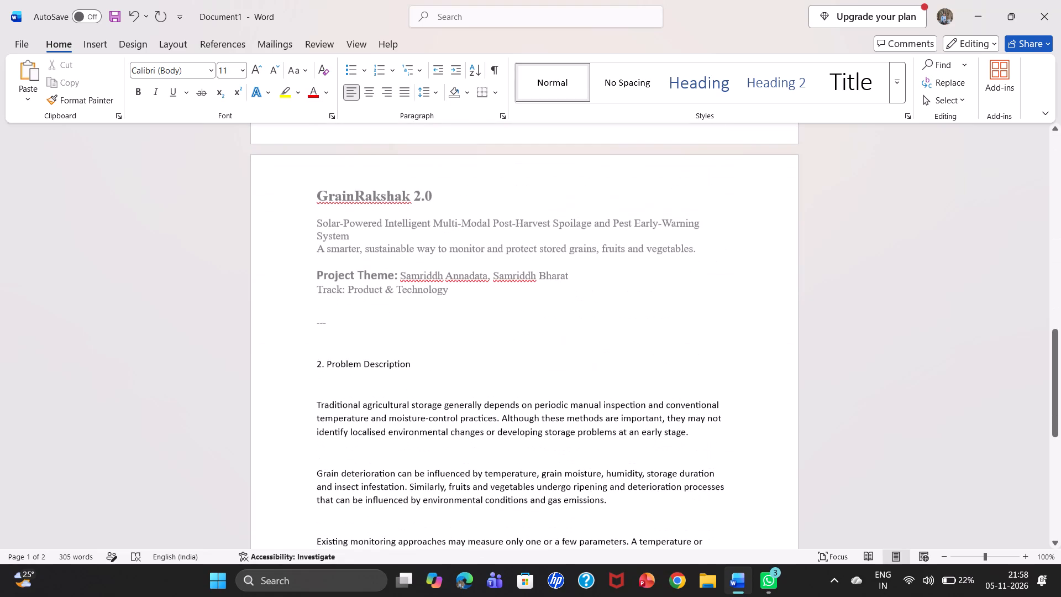
scroll(327, 322, "right", 2)
left_click(327, 322)
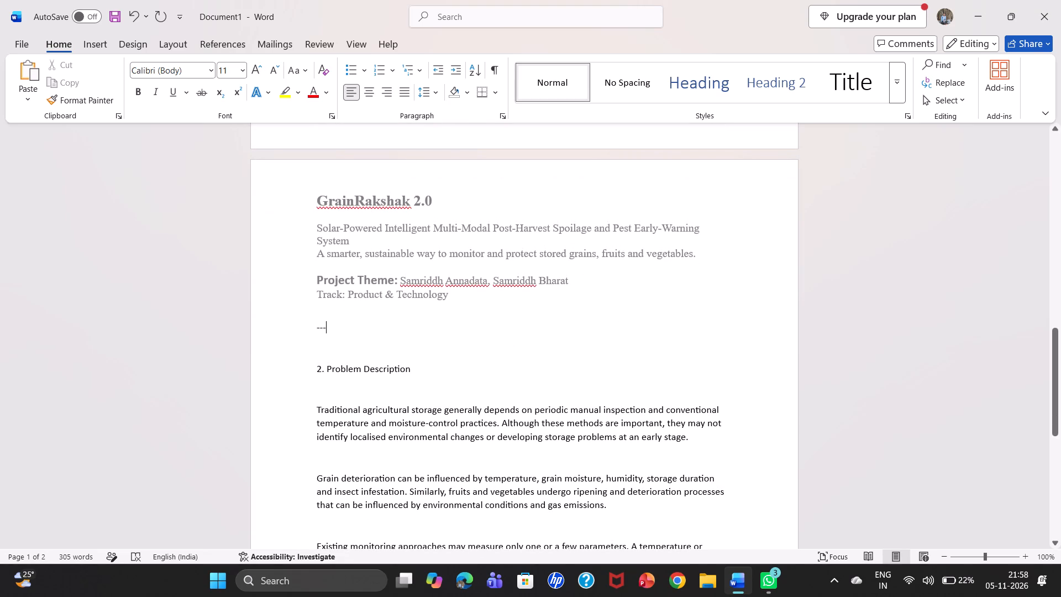
key("BackSpace")
key("BackSpace")
key("BackSpace")
key("BackSpace")
key("BackSpace")
key("BackSpace")
key("BackSpace")
key("BackSpace")
key("BackSpace")
key("BackSpace")
key("BackSpace")
key("BackSpace")
key("BackSpace")
key("BackSpace")
key("BackSpace")
key("BackSpace")
key("BackSpace")
key("BackSpace")
key("BackSpace")
key("BackSpace")
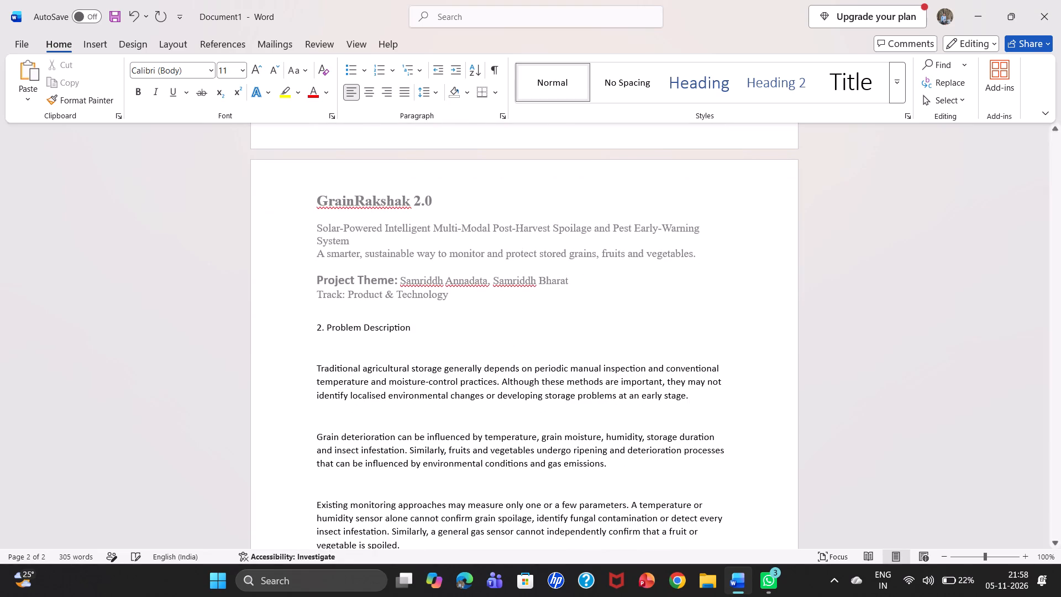
key("BackSpace")
key("BackSpace")
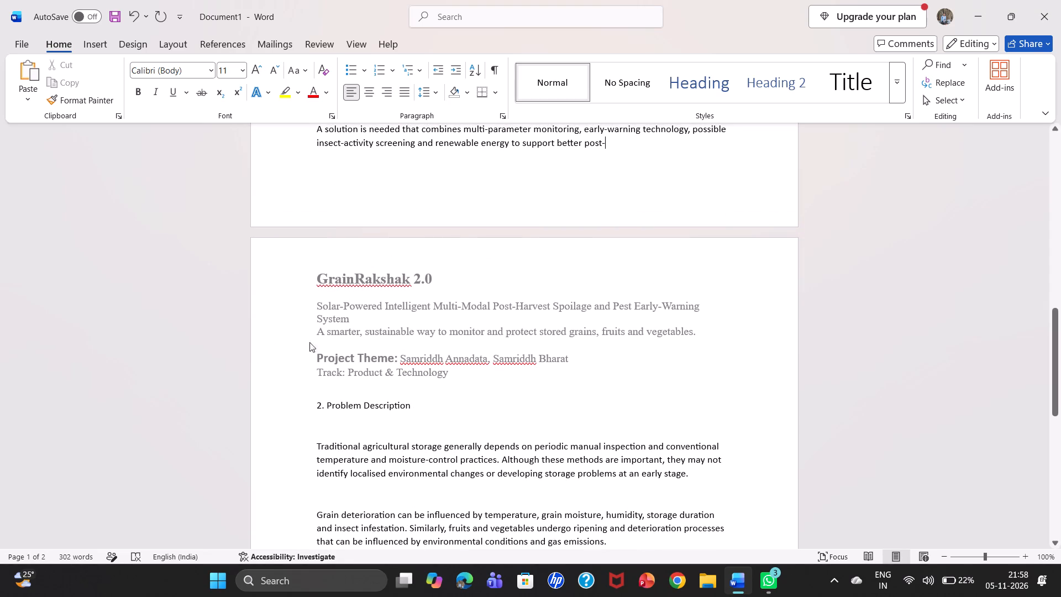
Remove the remaining blank line above "2. Problem Description" and trim the end of page 1's last paragraph back to "better pos".
left_click(453, 368)
key("BackSpace")
key("BackSpace")
key("BackSpace")
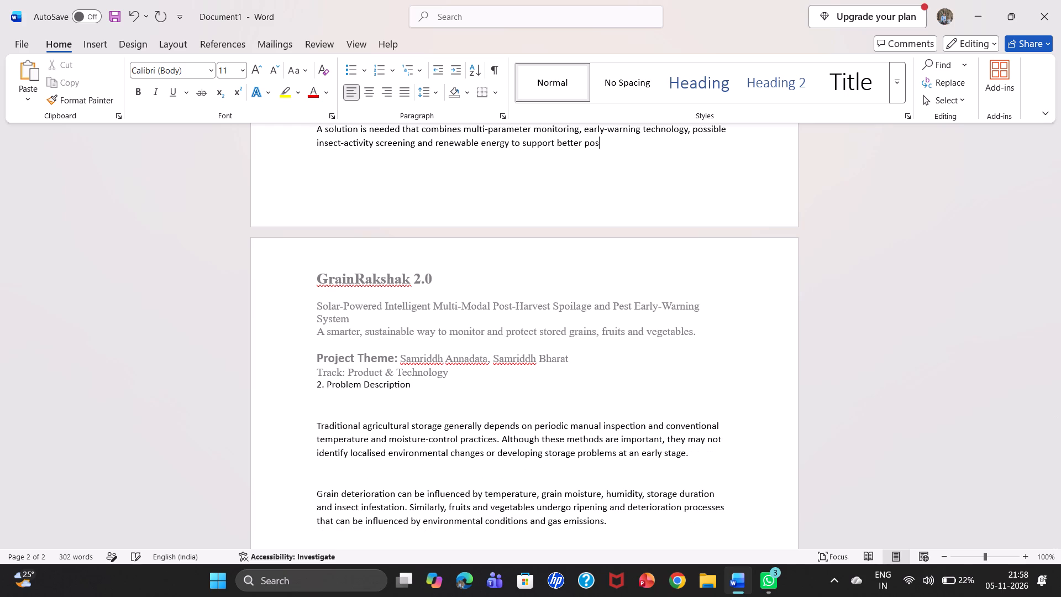
Open the page header for editing at the Project Theme line and compare the header and body spacing on both pages.
left_click(456, 370)
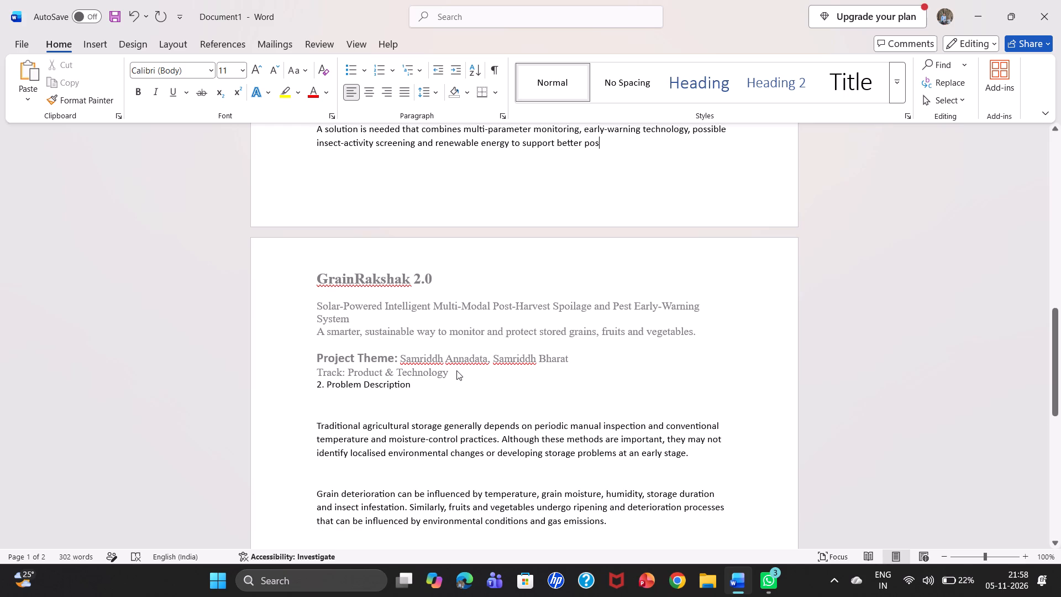
triple_click(570, 354)
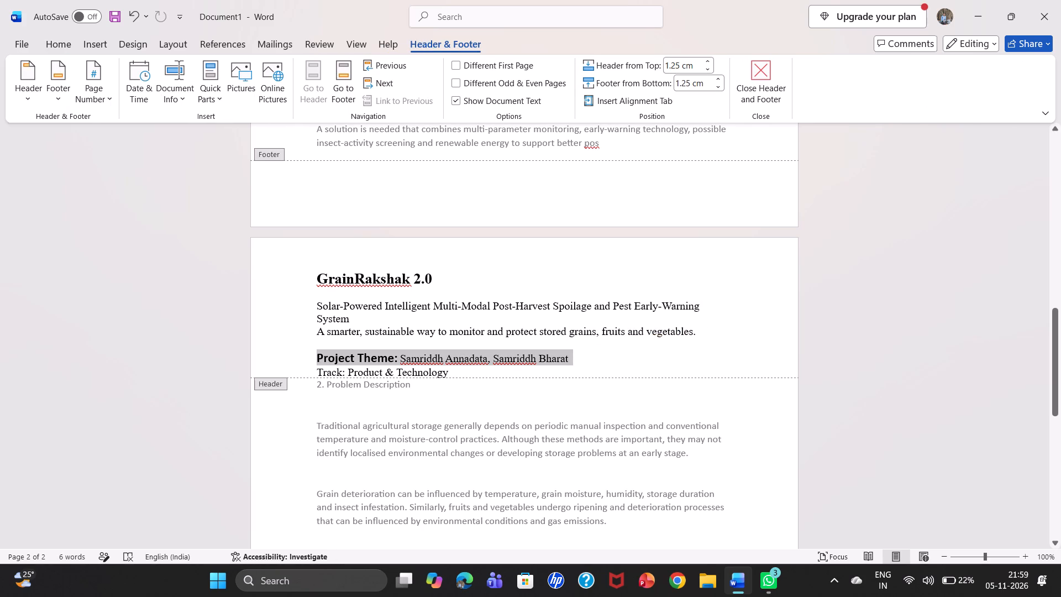
scroll(304, 267, "up", 2)
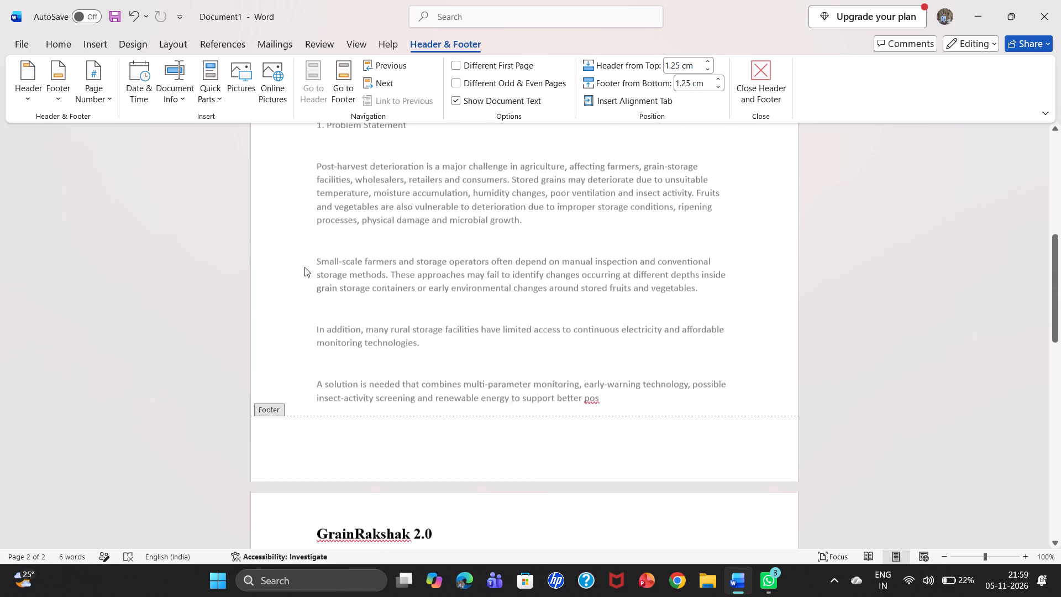
scroll(304, 267, "up", 10)
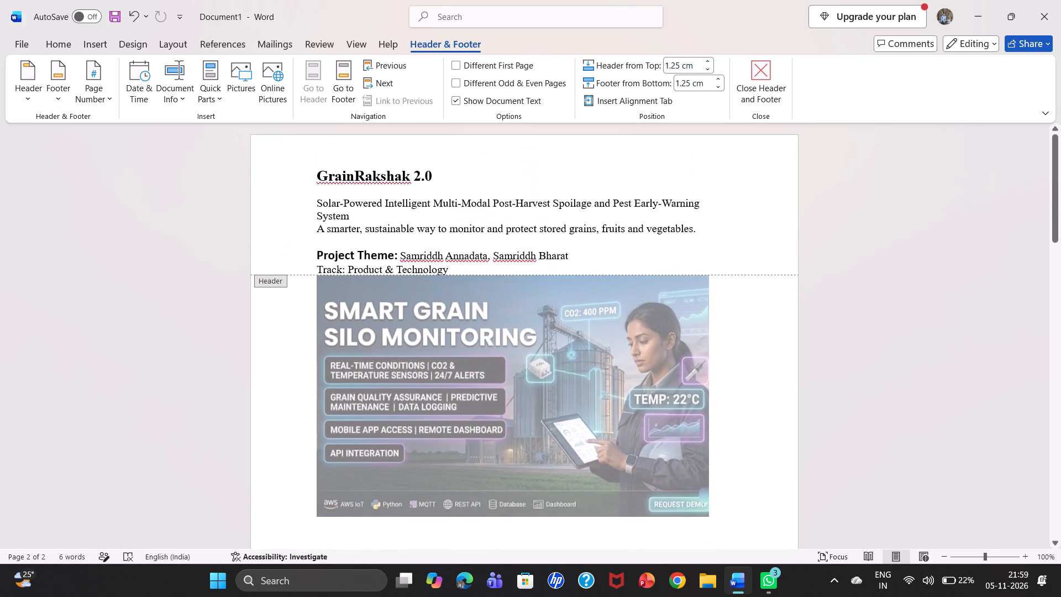
left_click(304, 267)
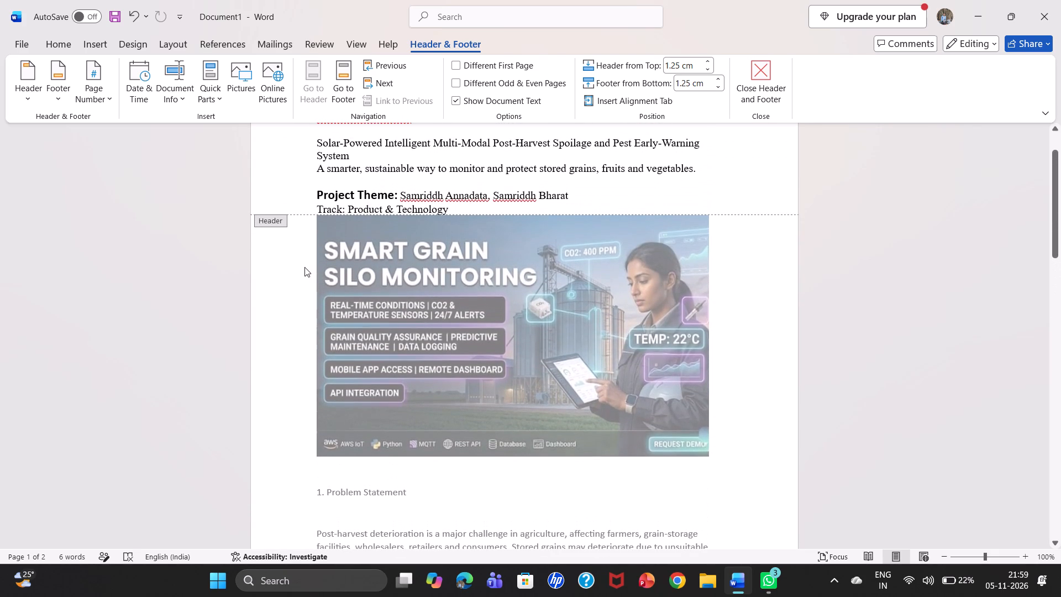
scroll(342, 396, "down", 1)
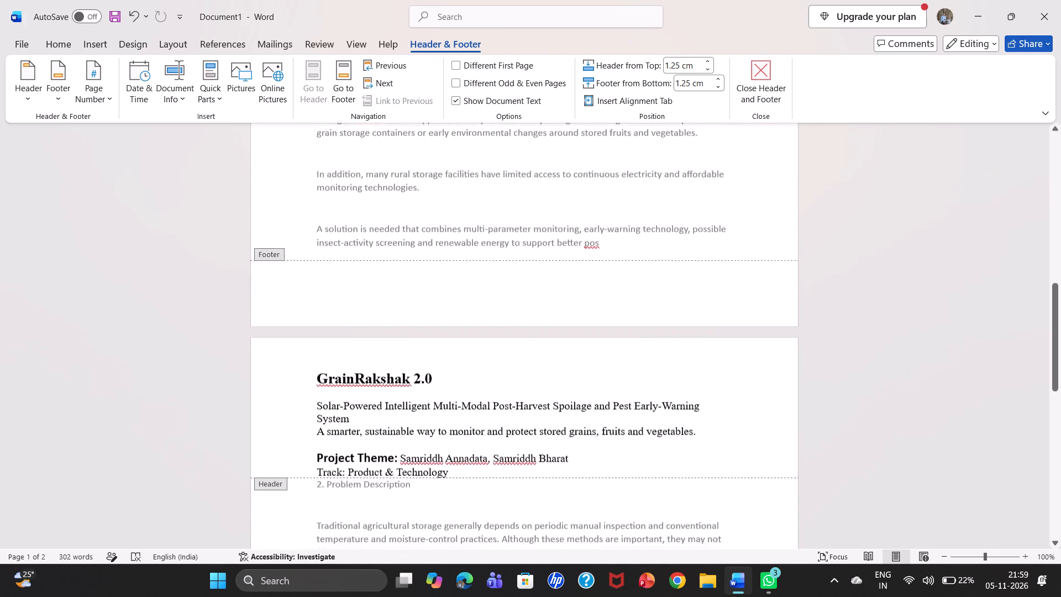
scroll(342, 396, "down", 1)
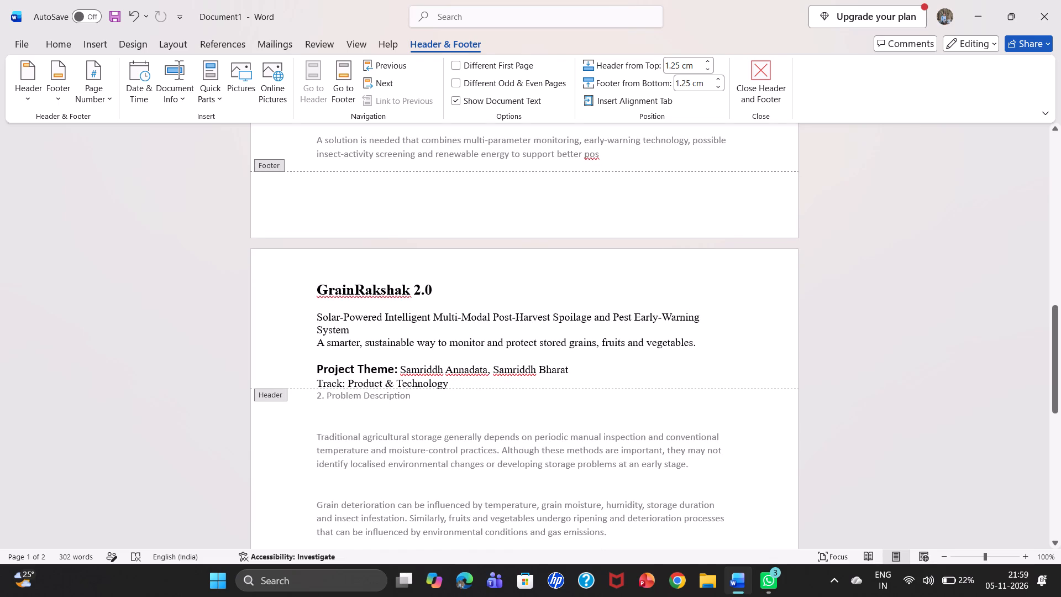
Delete all the page header text, from "Track: Product & Technology" back through the "GrainRakshak 2.0" title.
left_click(451, 384)
key("BackSpace")
key("BackSpace")
key("BackSpace")
key("BackSpace")
key("BackSpace")
key("BackSpace")
key("BackSpace")
key("BackSpace")
key("BackSpace")
key("BackSpace")
key("BackSpace")
key("BackSpace")
key("BackSpace")
key("BackSpace")
key("BackSpace")
key("BackSpace")
key("BackSpace")
key("BackSpace")
key("BackSpace")
key("BackSpace")
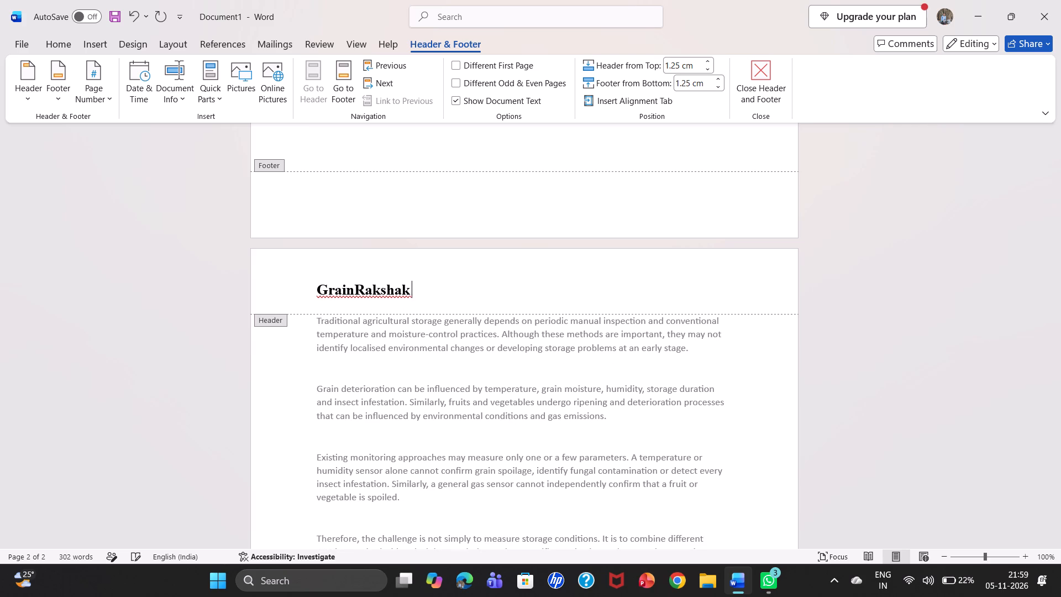
key("BackSpace")
key("BackSpace")
Check the header area on both pages and place the text cursor in page 1's header above the Smart Grain Silo Monitoring picture.
scroll(451, 384, "up", 3)
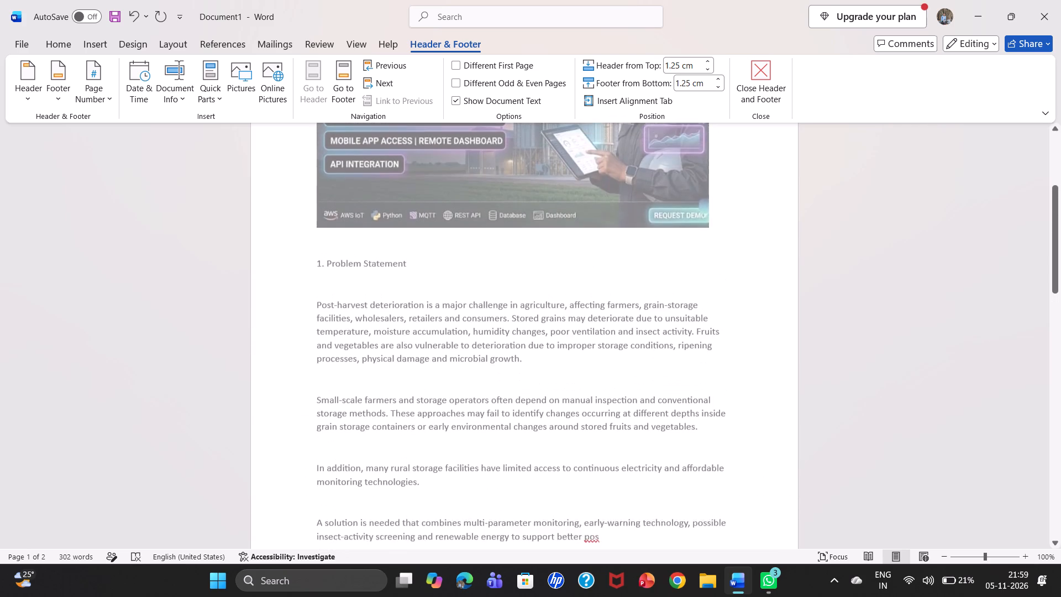
scroll(451, 384, "up", 3)
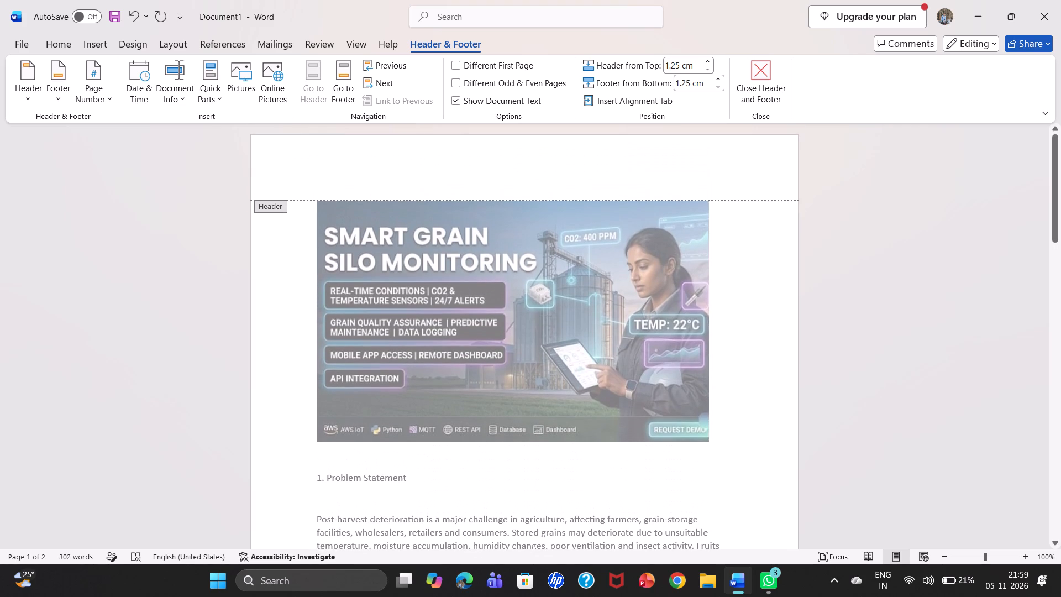
scroll(451, 384, "up", 3)
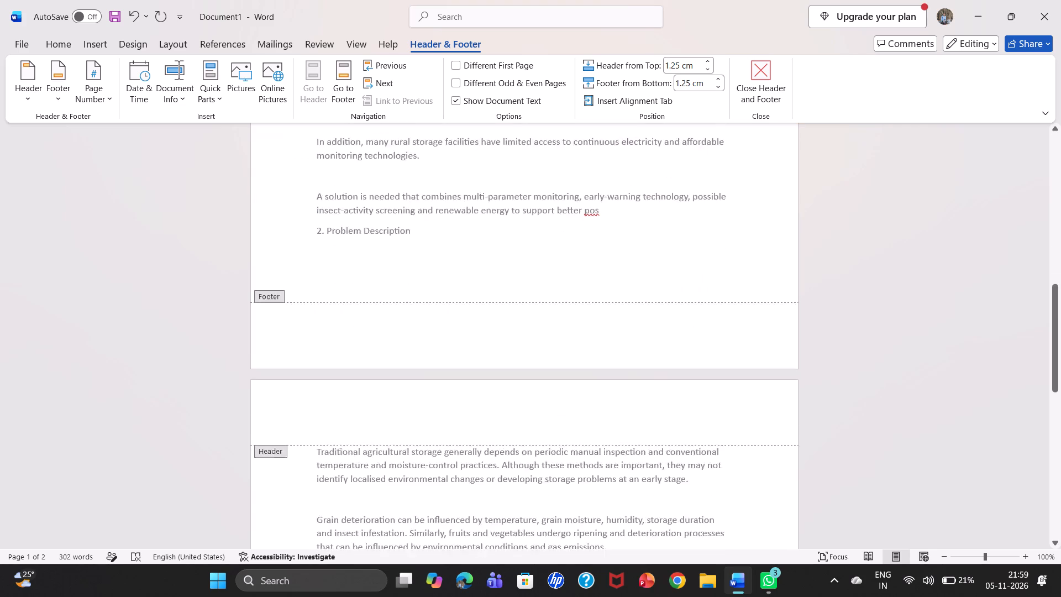
scroll(451, 384, "up", 2)
double_click(333, 182)
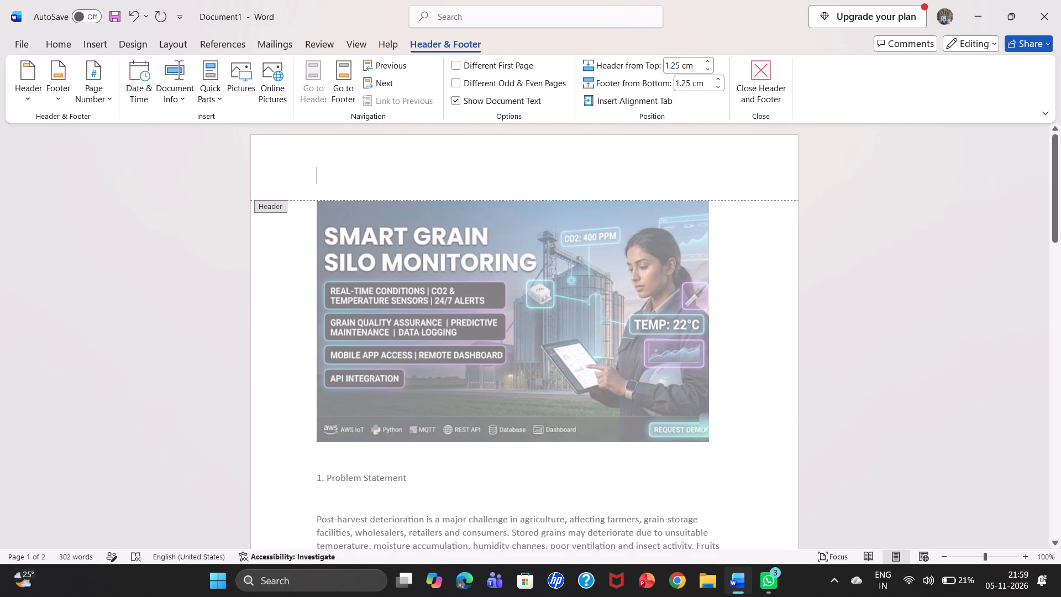
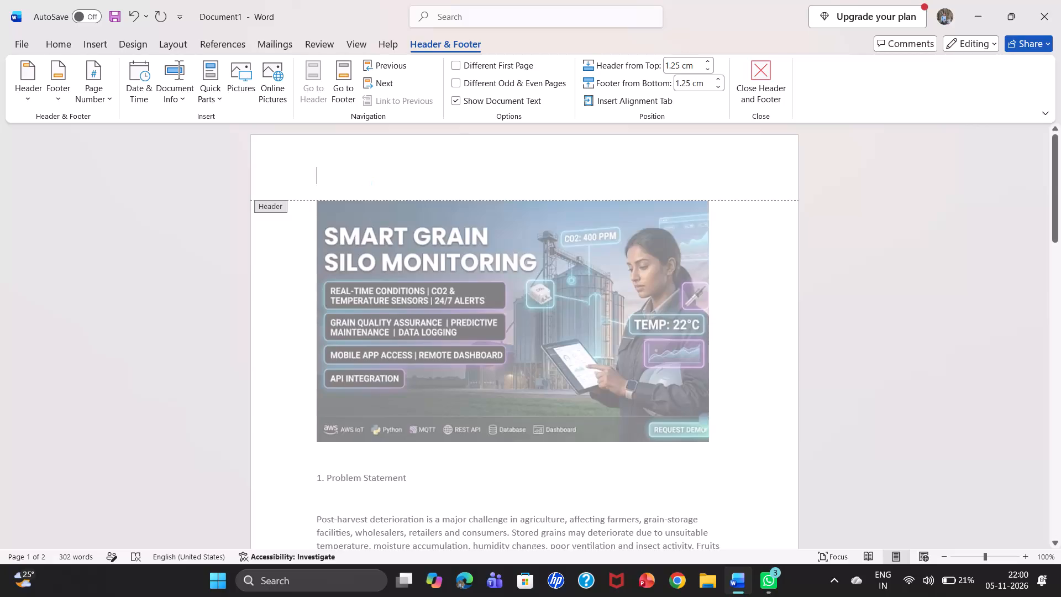
Paste the copied GrainRakshak 2.0 title block, from the project name through "Track: Product & Technology", into the empty page header.
key("ctrl+c")
key("ctrl+v")
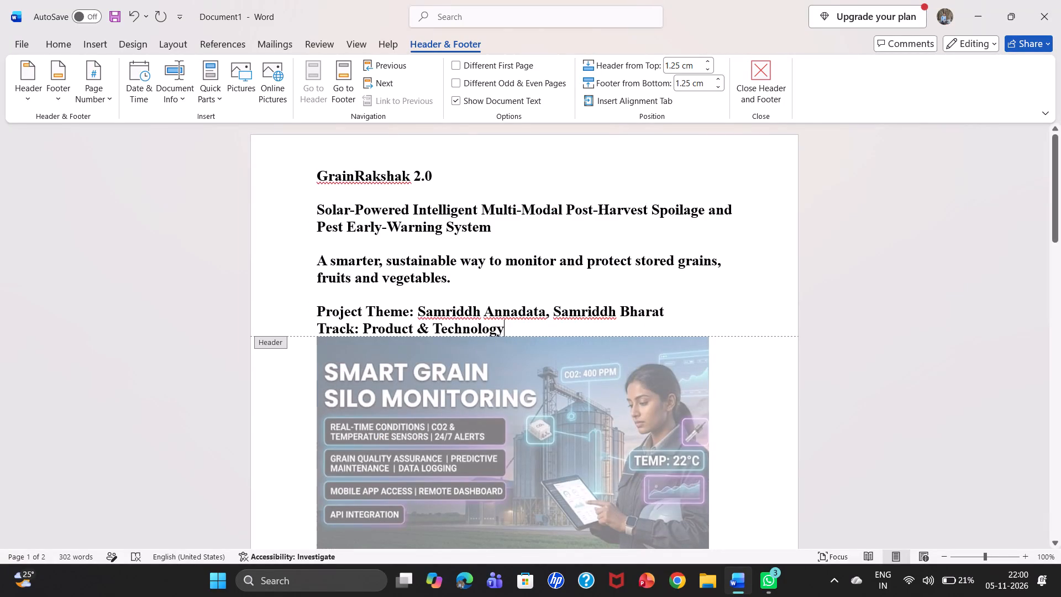
Remove the blank line above "Project Theme: Samriddh Annadata, Samriddh Bharat" in the header.
left_click(313, 308)
key("BackSpace")
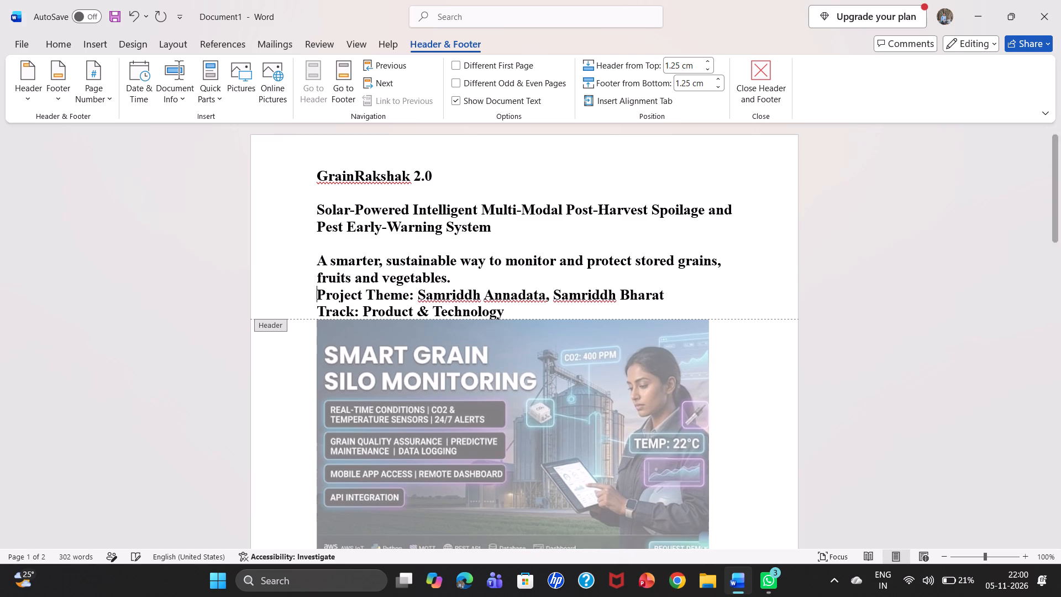
Delete the blank header line above "A smarter, sustainable way to monitor and protect stored grains".
left_click(318, 251)
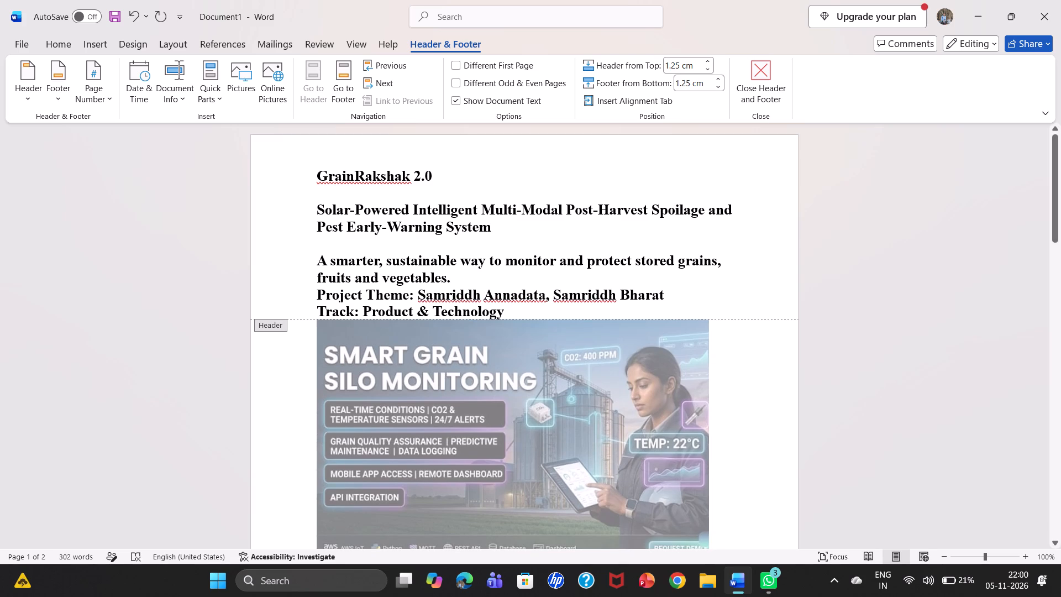
key("BackSpace")
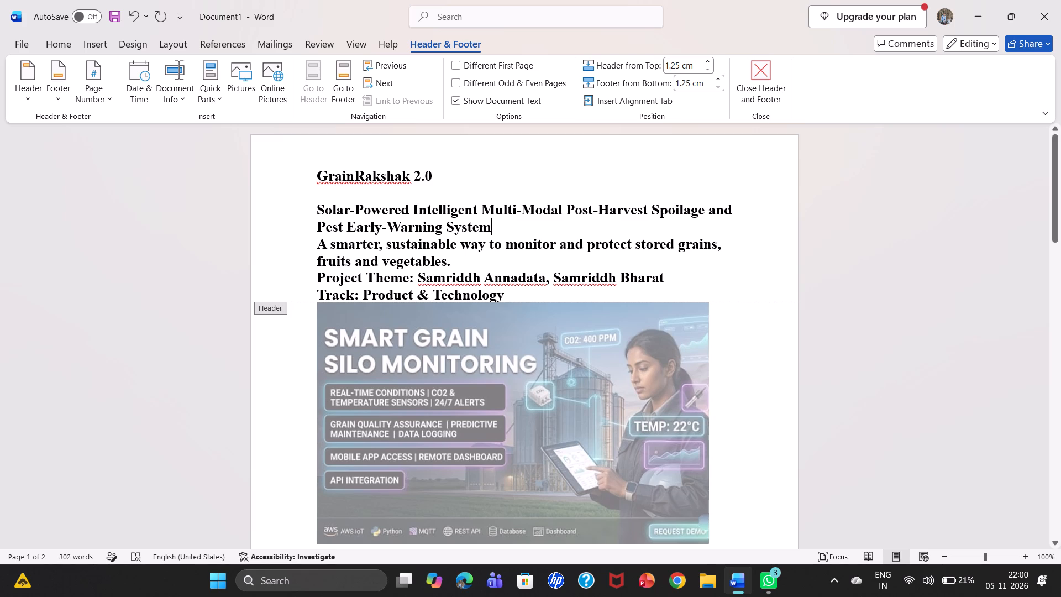
Remove bold from the header title "GrainRakshak 2.0" and set its font size to 18.
left_click_drag(316, 174, 443, 172)
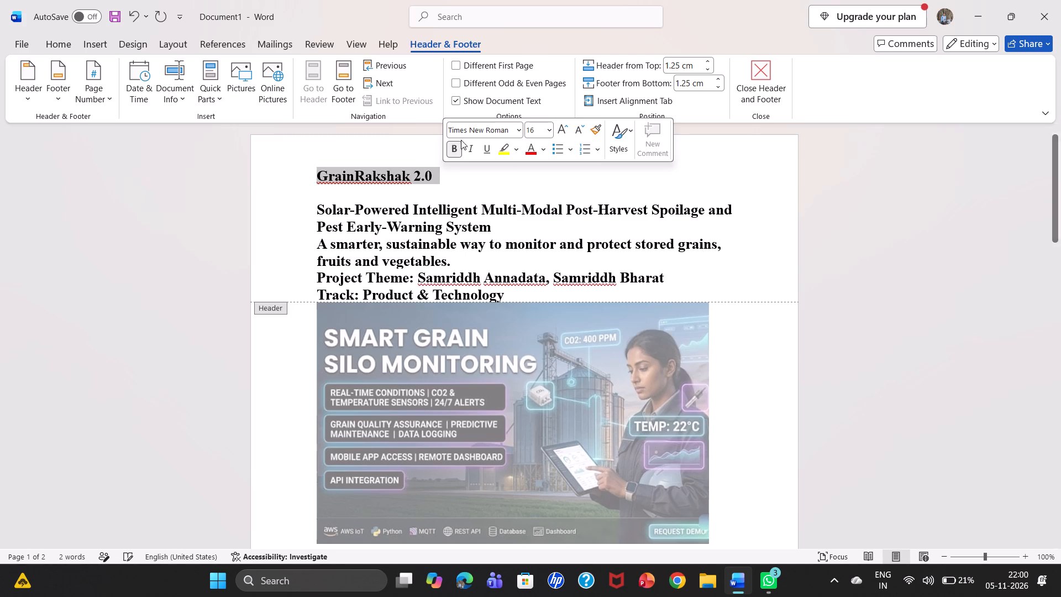
left_click(455, 145)
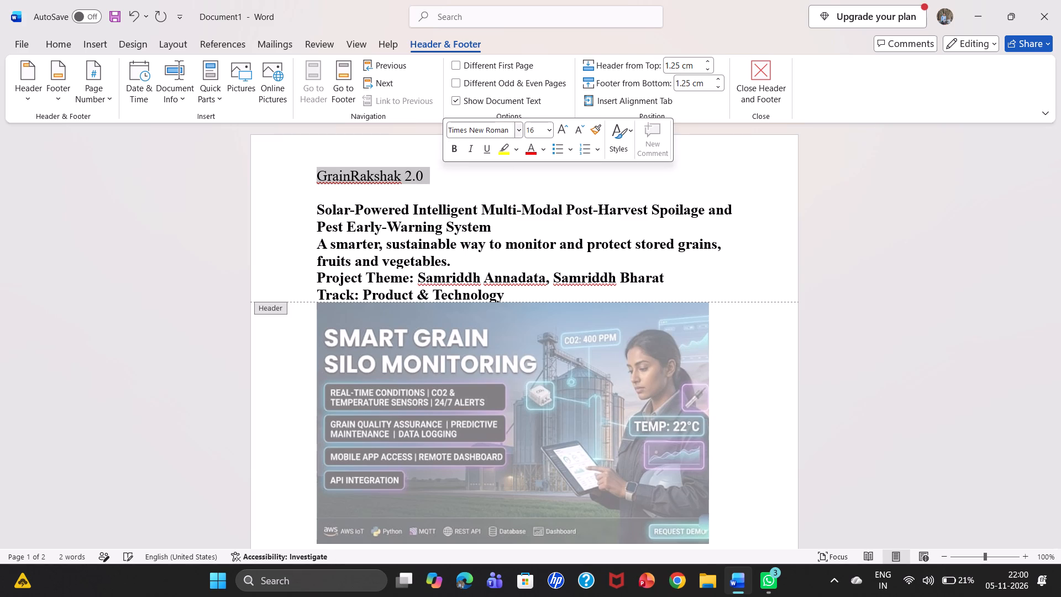
left_click(547, 128)
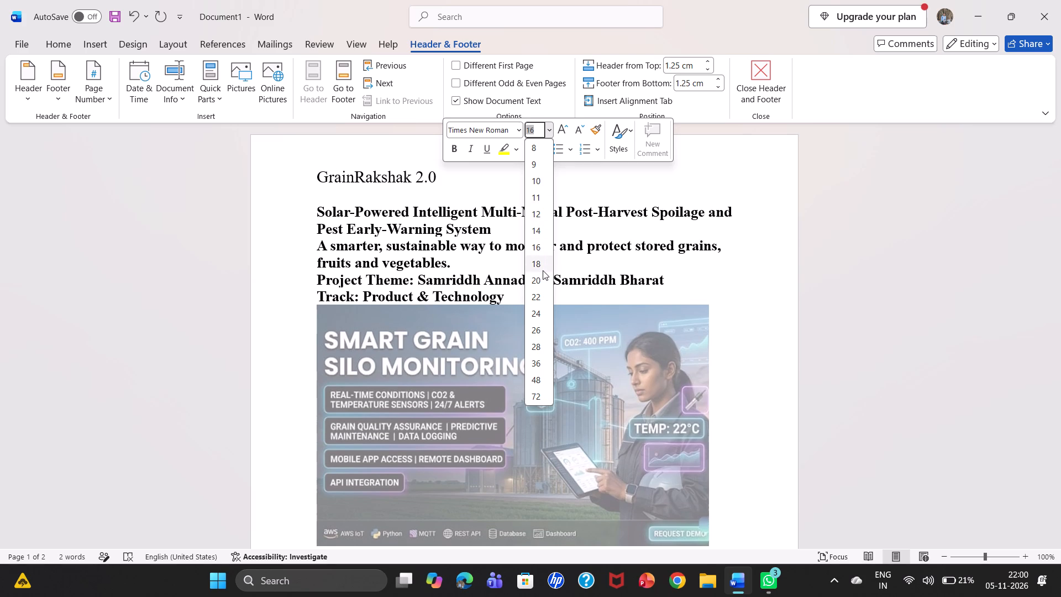
left_click(543, 270)
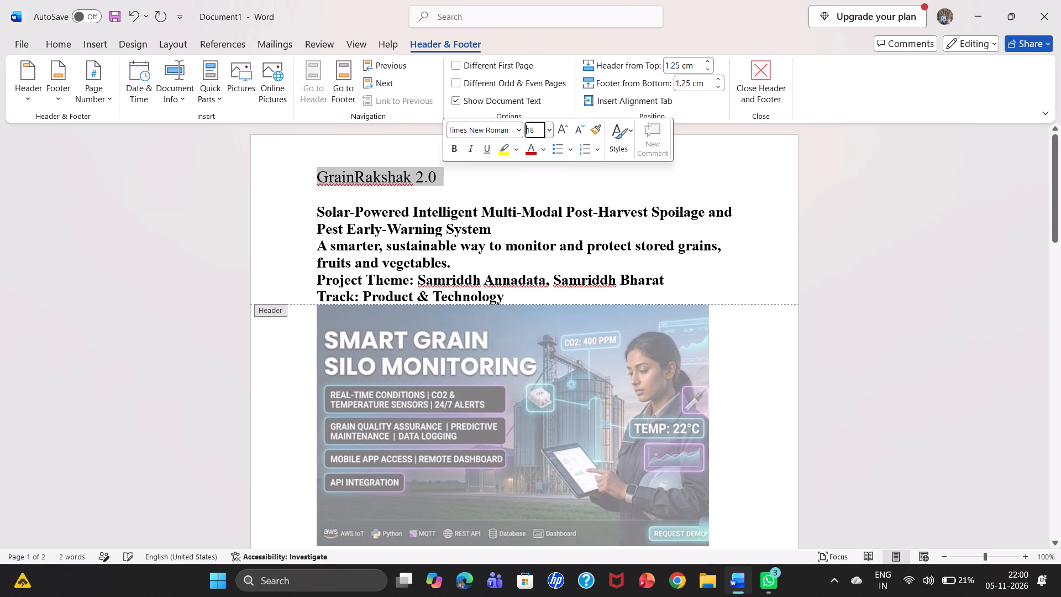
Set the header lines from "Solar-Powered Intelligent" through "Track: Product & Technology" to font size 12 without bold.
left_click_drag(317, 211, 606, 310)
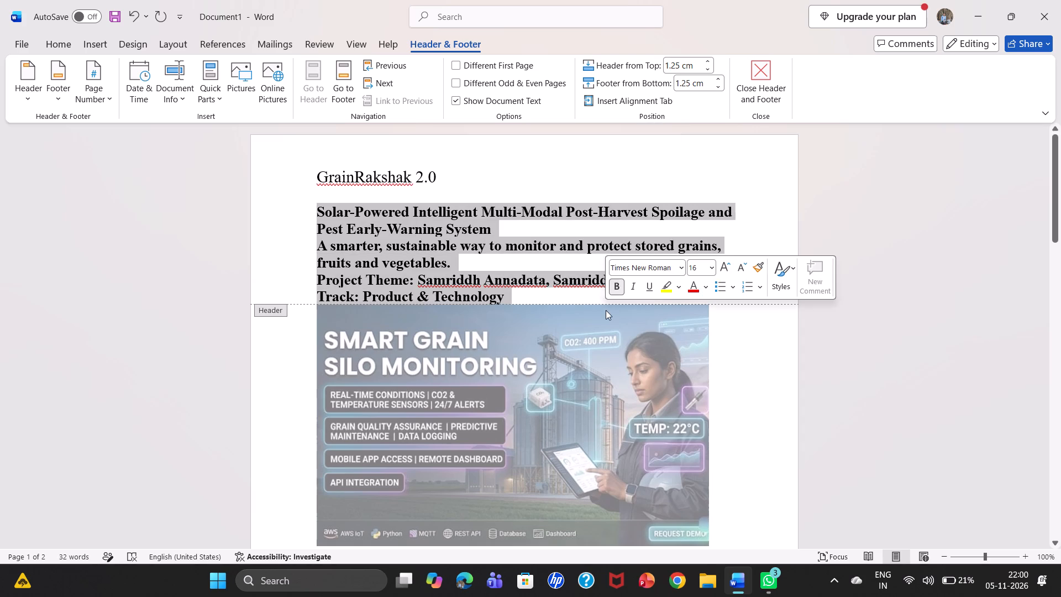
left_click(709, 270)
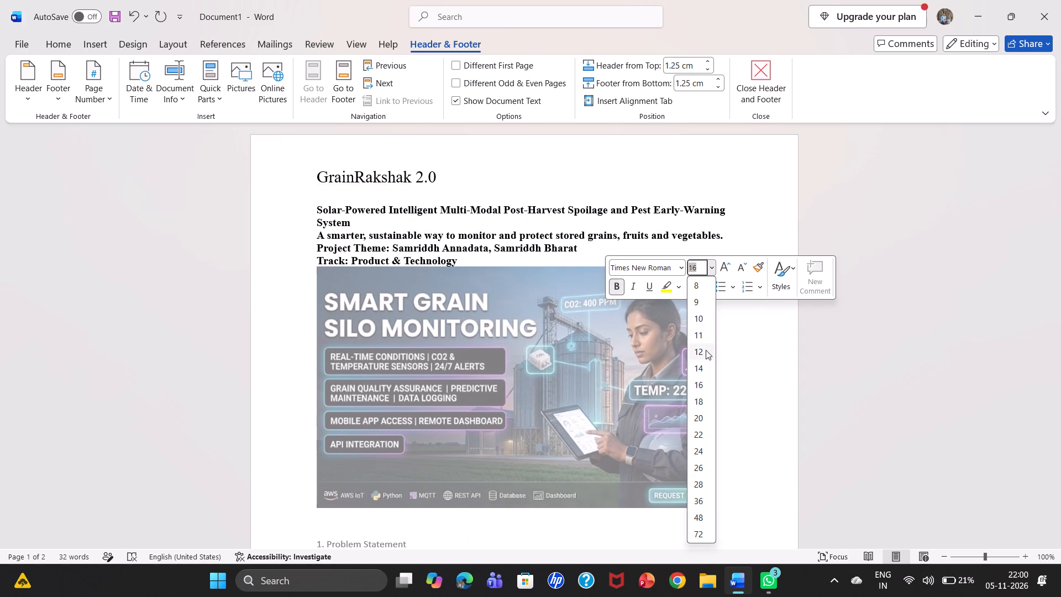
left_click(706, 358)
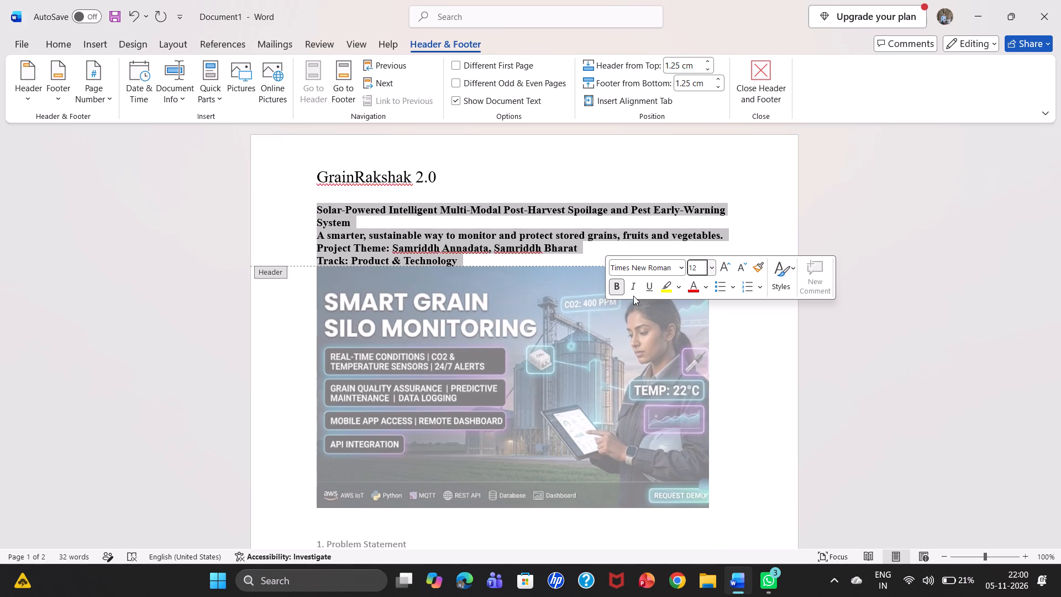
left_click(621, 290)
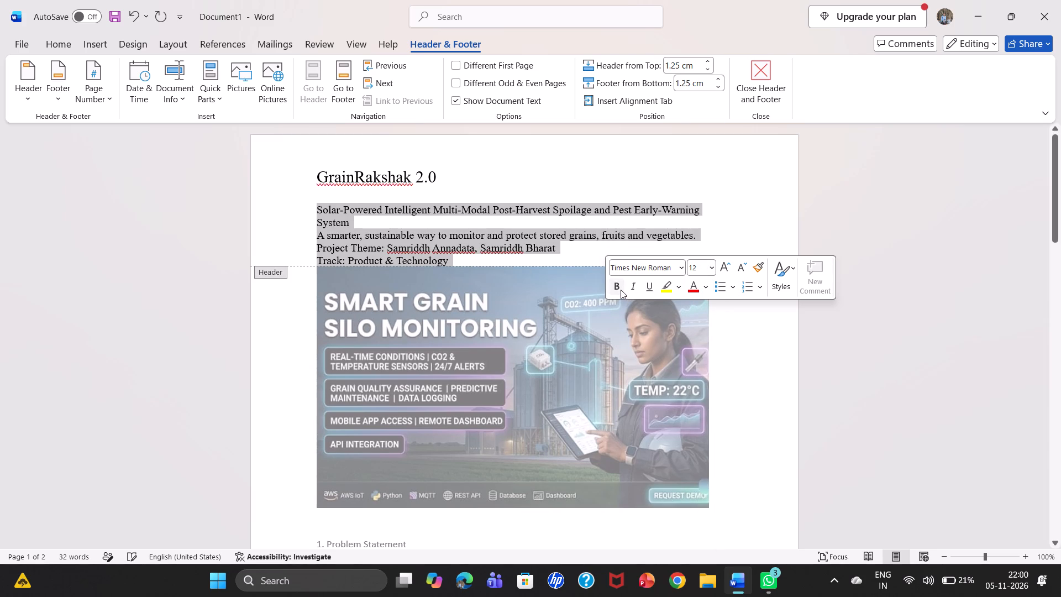
Replace the blank line under the "GrainRakshak 2.0" header title and add a blank line below "Track: Product & Technology".
left_click(514, 186)
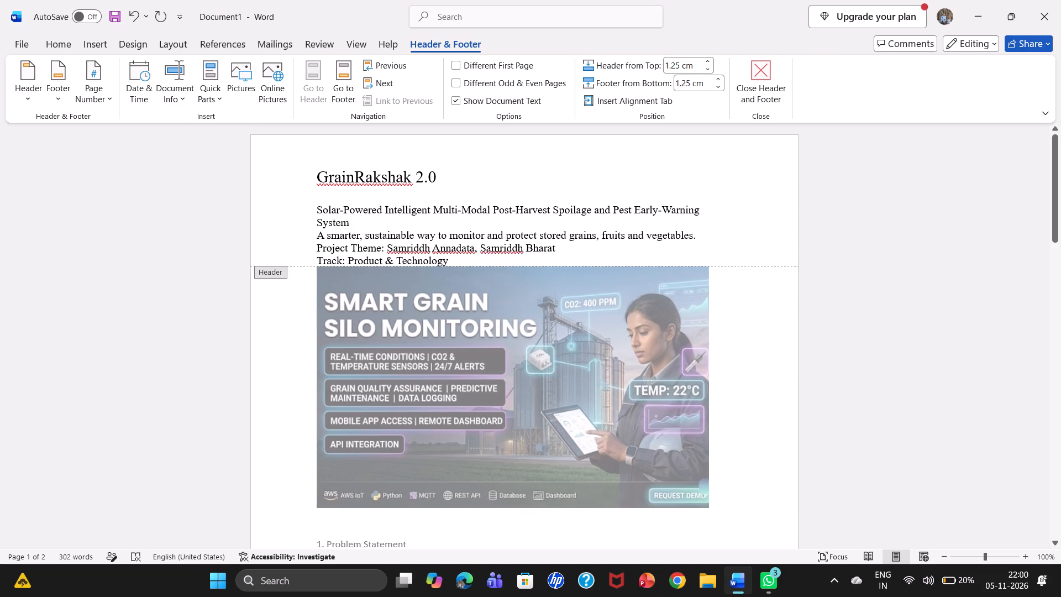
key("BackSpace")
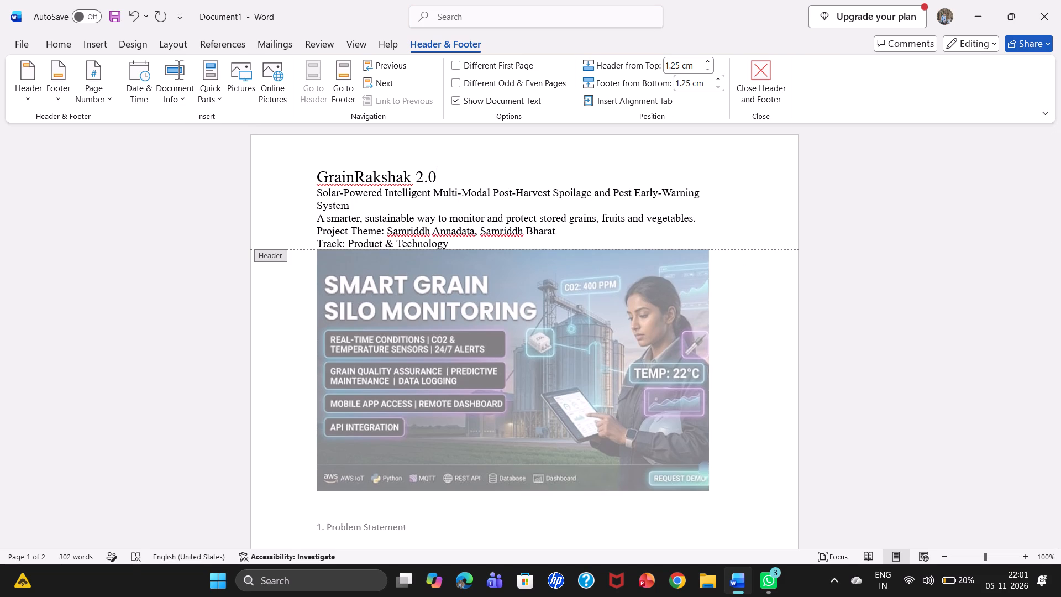
key("Return")
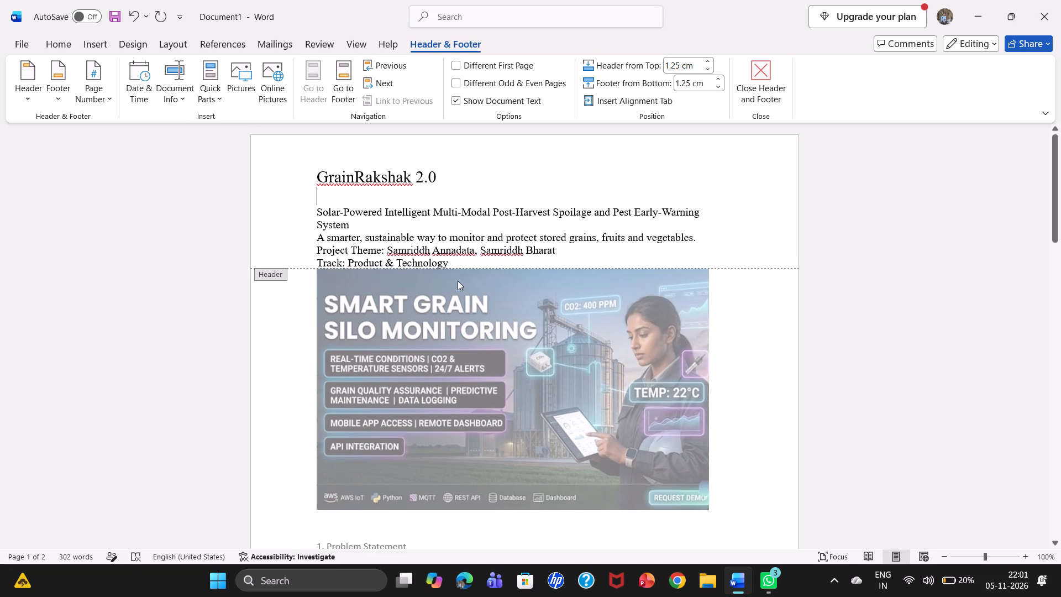
left_click(450, 263)
key("Return")
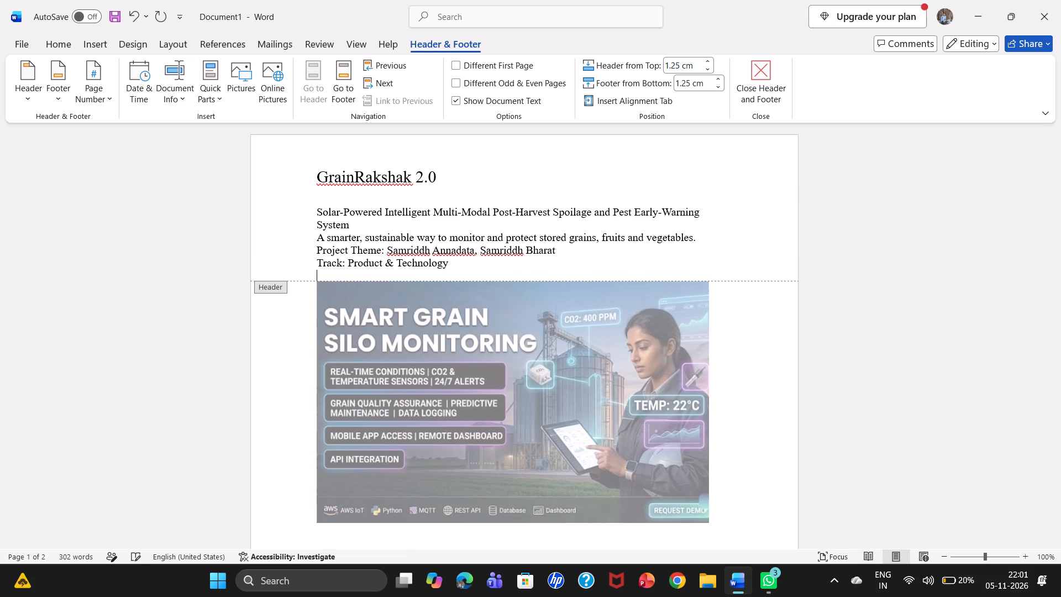
left_click(921, 234)
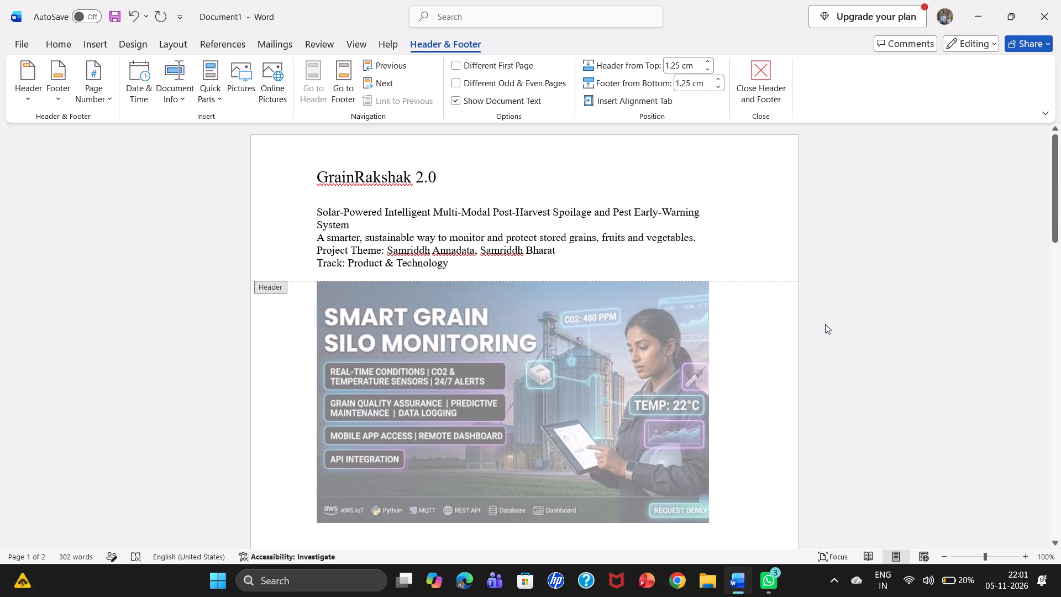
Examine the reformatted header and its spacing above the body content on both pages.
scroll(825, 324, "down", 2)
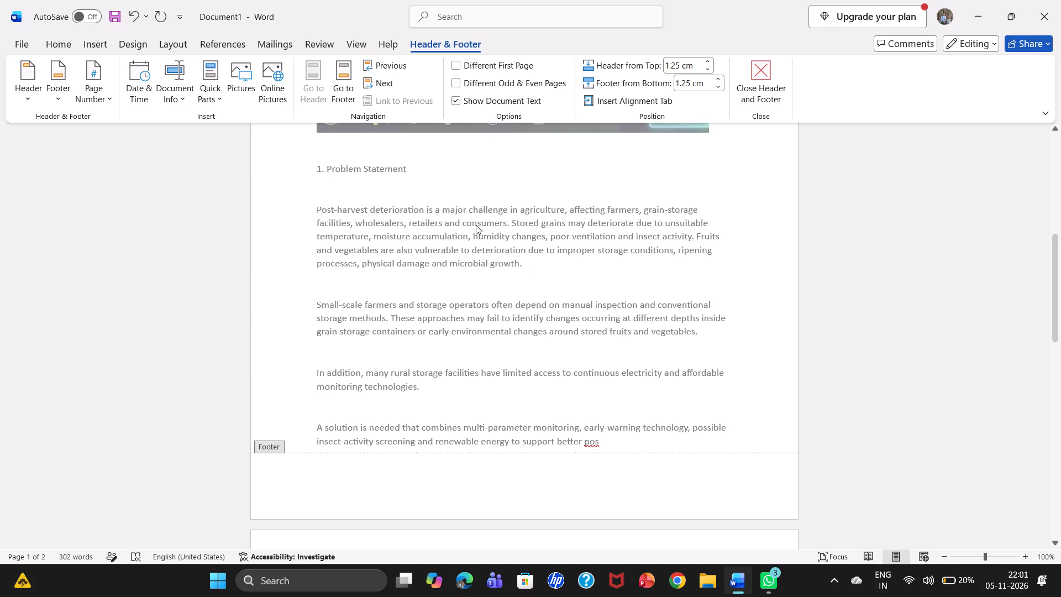
scroll(476, 225, "up", 5)
scroll(476, 225, "down", 1)
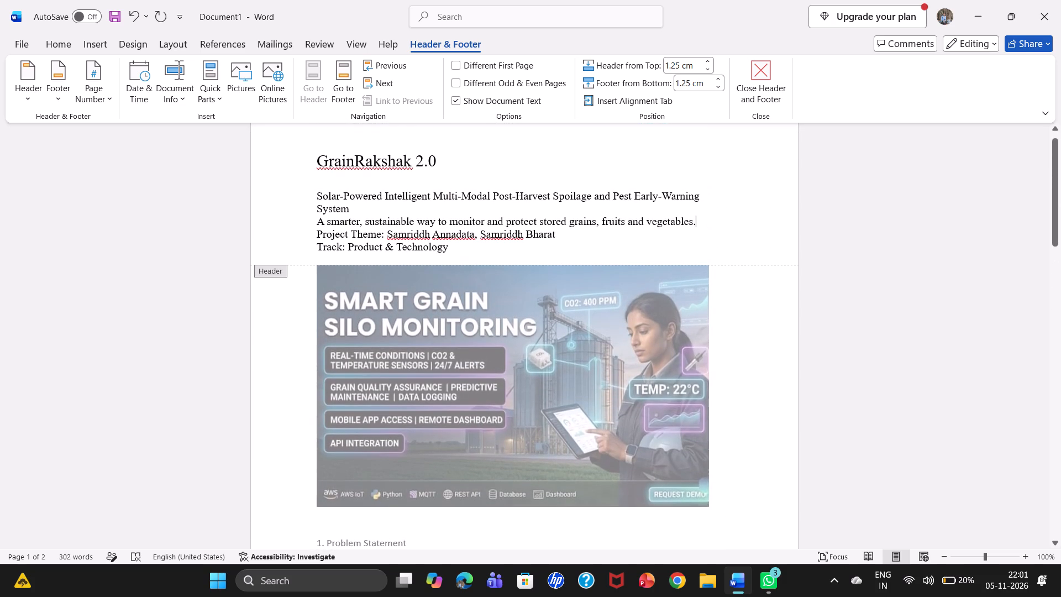
scroll(476, 225, "down", 4)
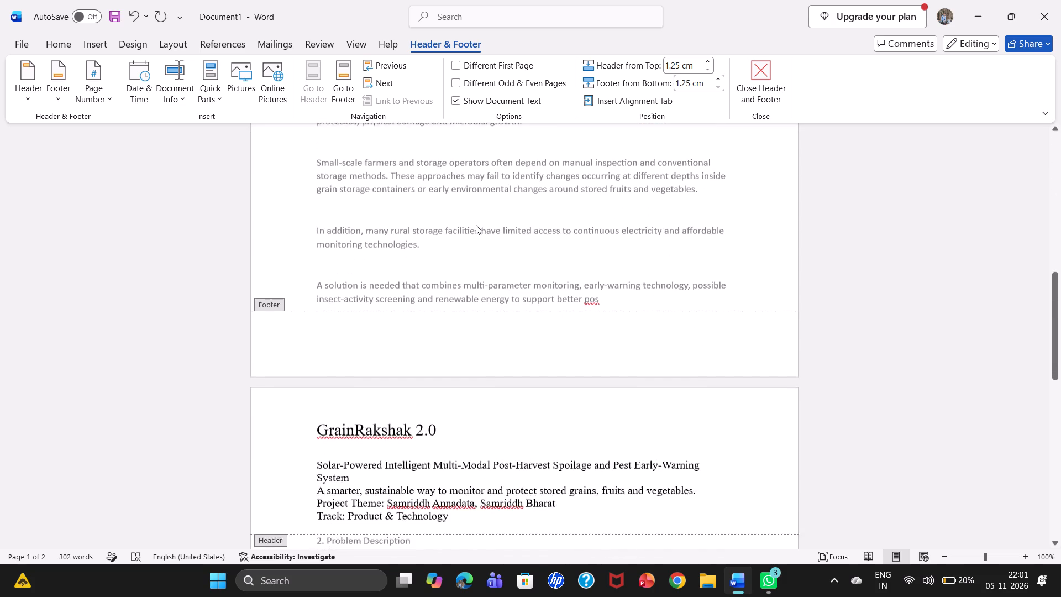
scroll(476, 225, "up", 2)
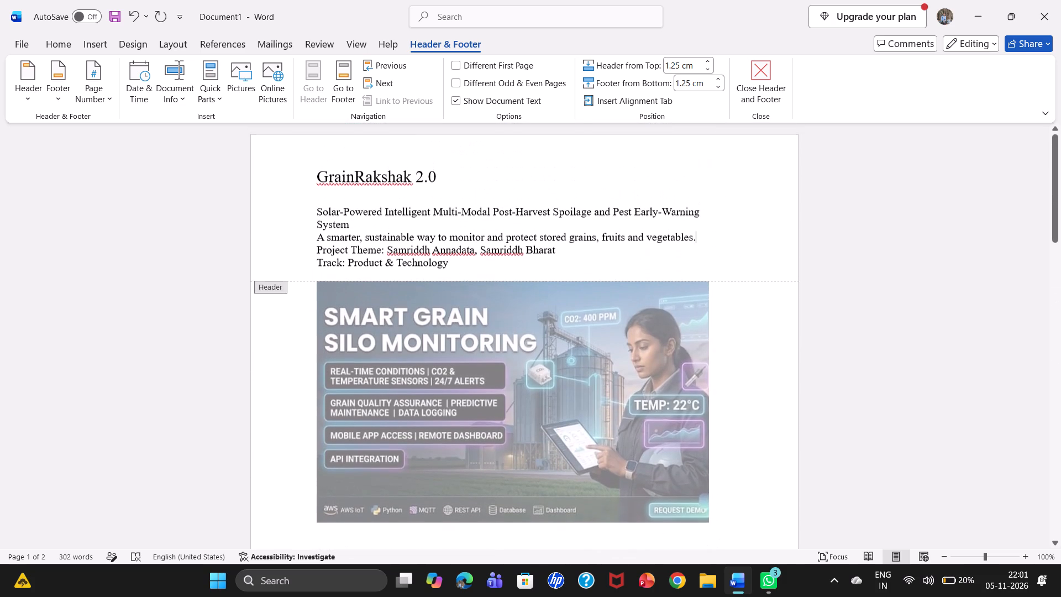
scroll(476, 225, "up", 1)
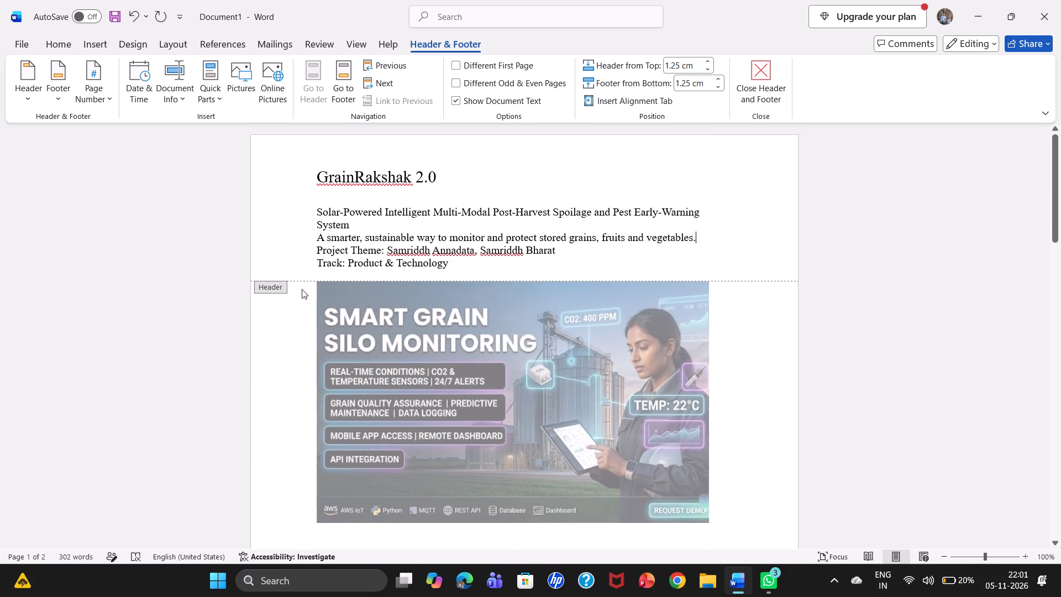
left_click(297, 280)
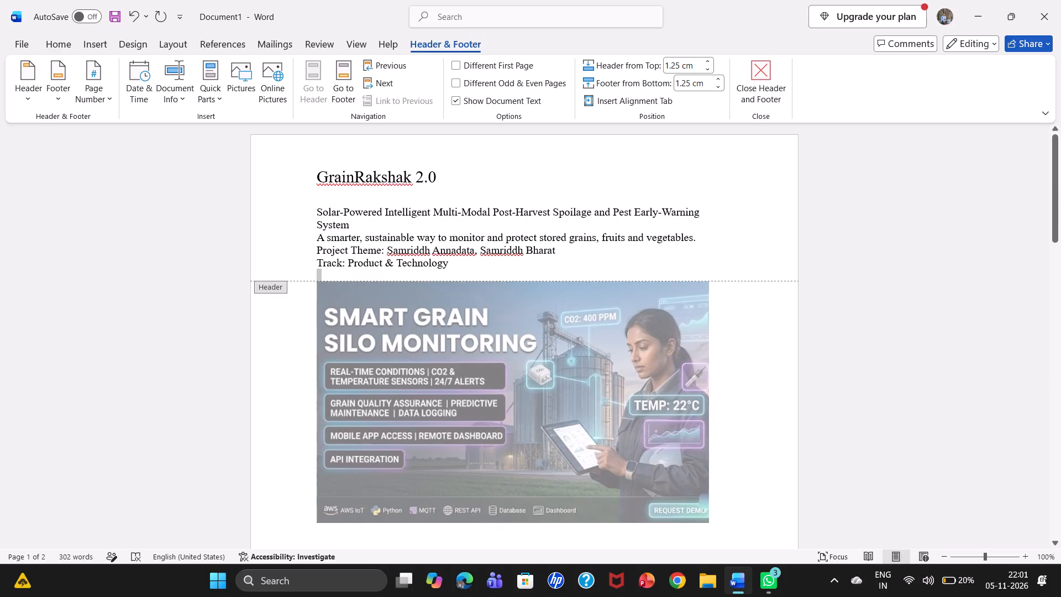
left_click(297, 287)
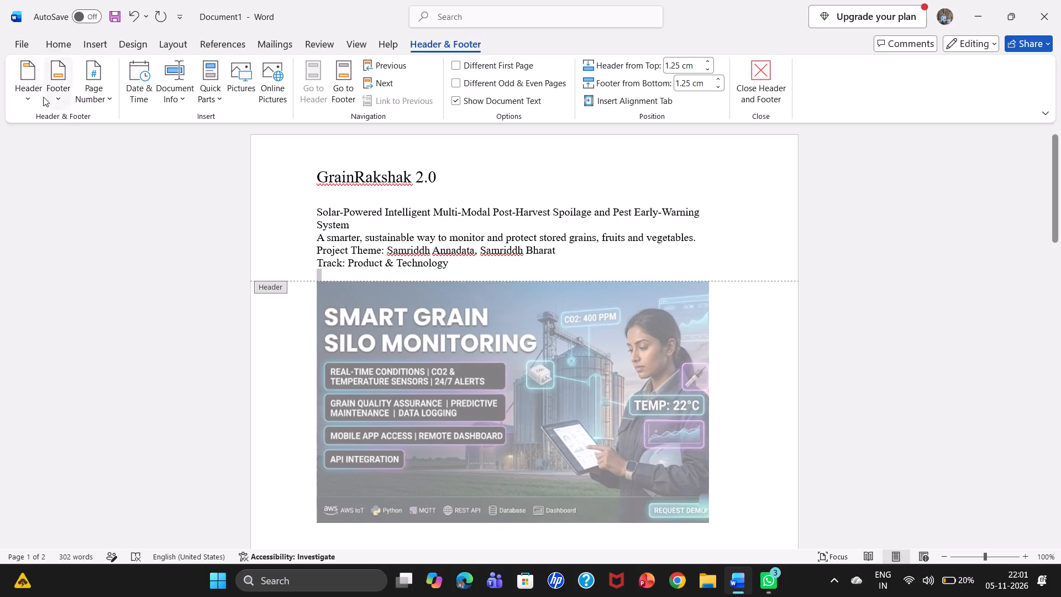
Turn on AutoSave by uploading the document to the personal OneDrive under the name grainrakshak.
left_click(91, 16)
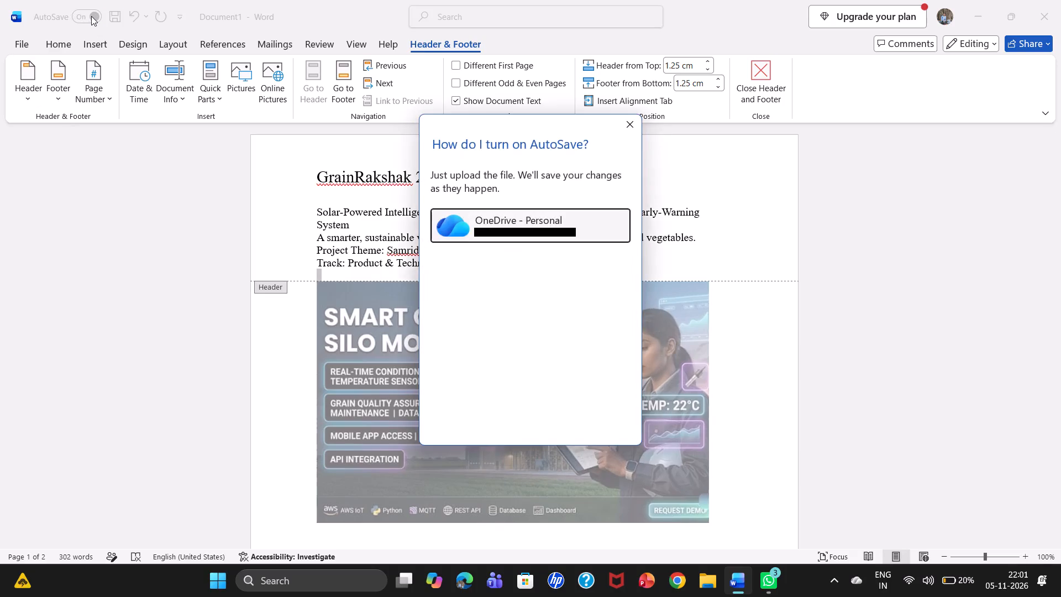
left_click(533, 223)
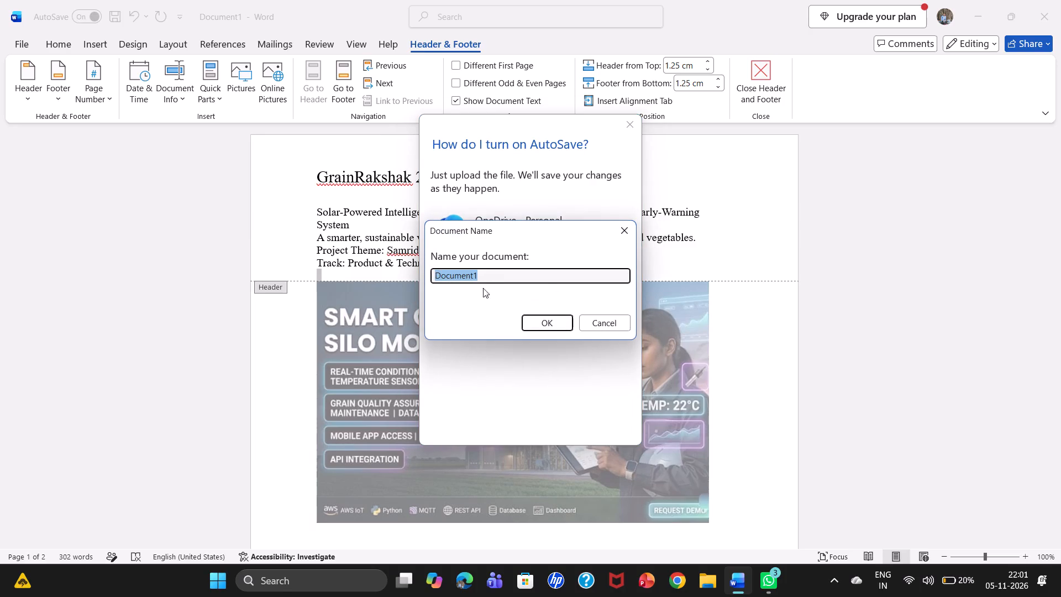
left_click(482, 271)
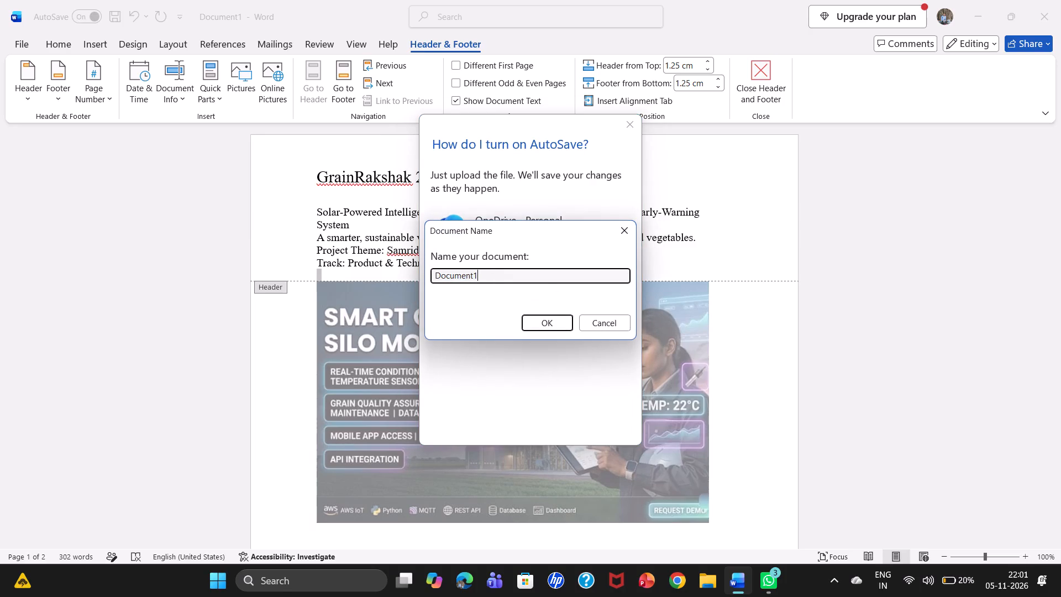
key("BackSpace")
key("BackSpace")
key("BackSpace")
key("BackSpace")
key("BackSpace")
key("BackSpace")
key("BackSpace")
key("BackSpace")
key("BackSpace")
key("BackSpace")
key("BackSpace")
key("BackSpace")
key("BackSpace")
key("BackSpace")
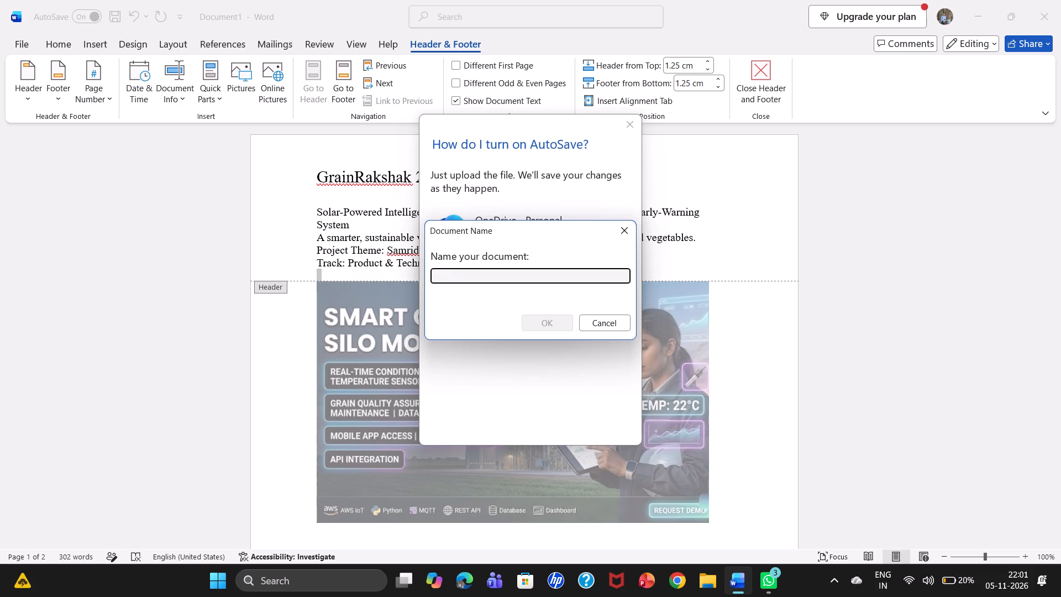
type("graim")
key("BackSpace")
key("n")
type("raksha")
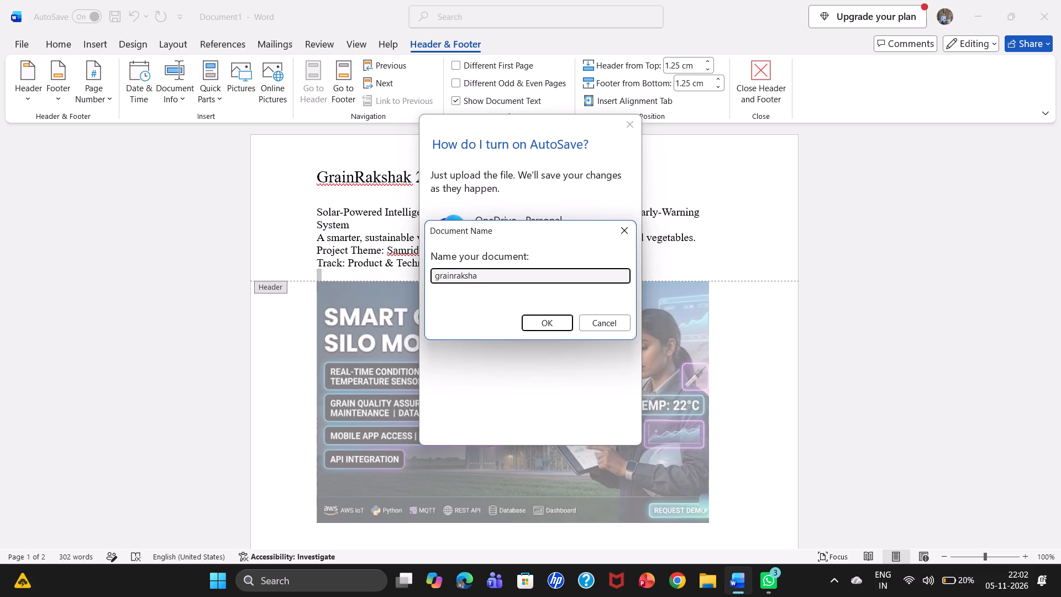
key("k")
left_click(535, 317)
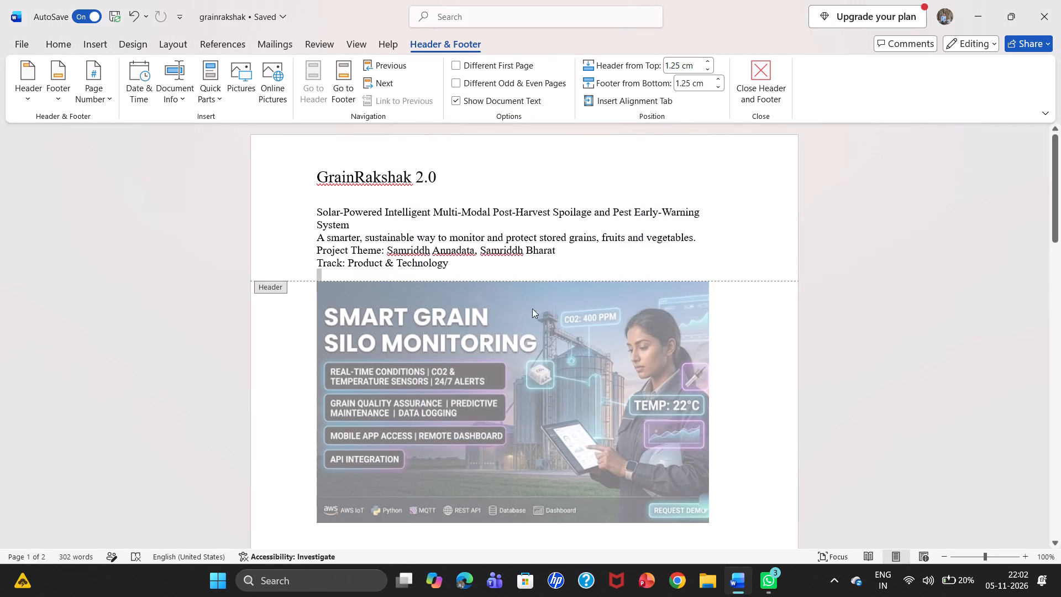
Examine the header and body text layout on both pages, and leave header editing.
scroll(528, 292, "down", 2)
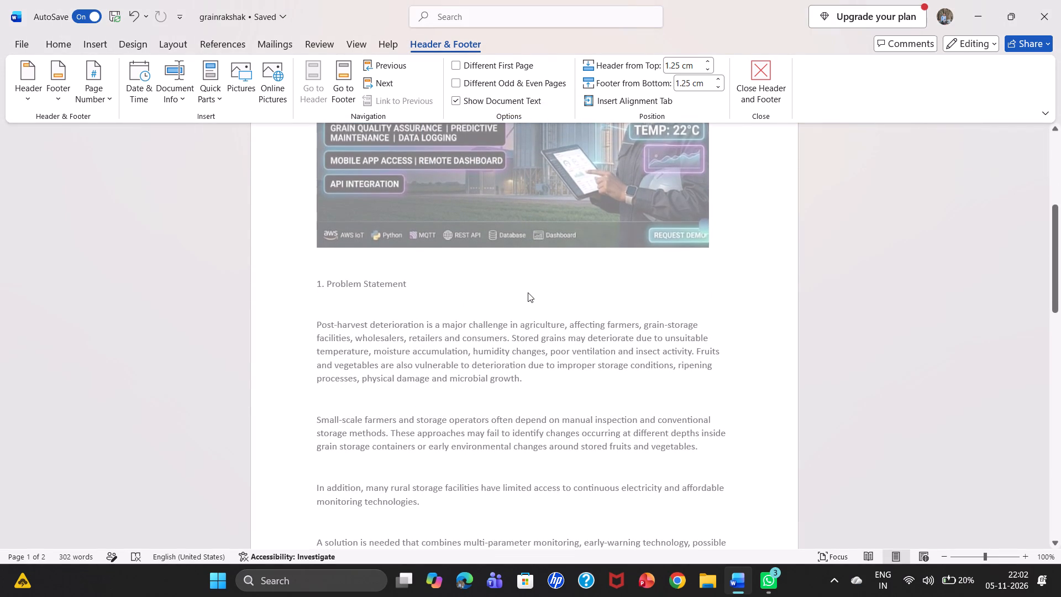
scroll(510, 218, "down", 3)
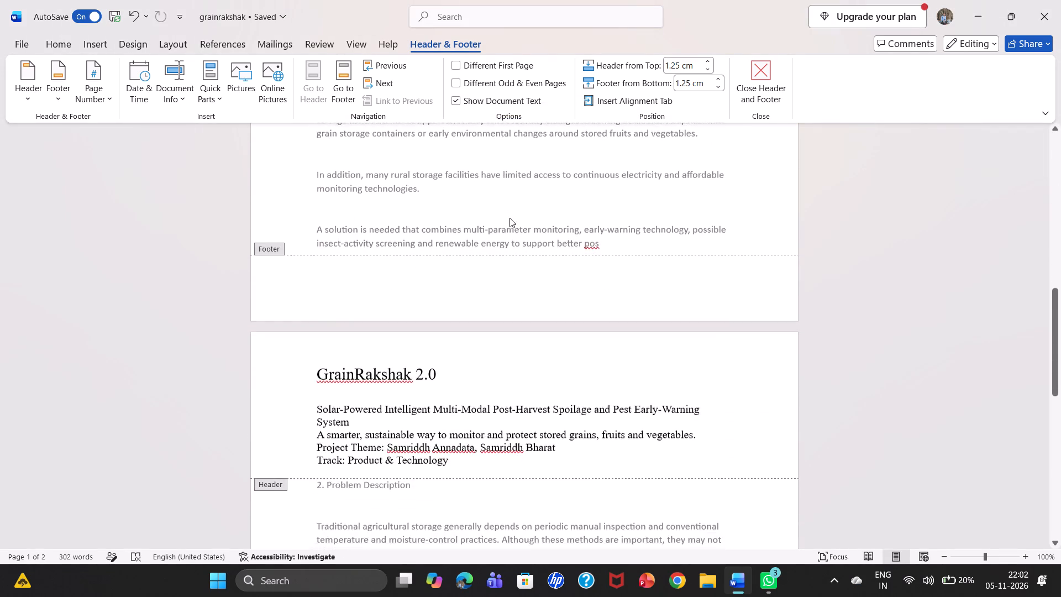
scroll(510, 218, "down", 5)
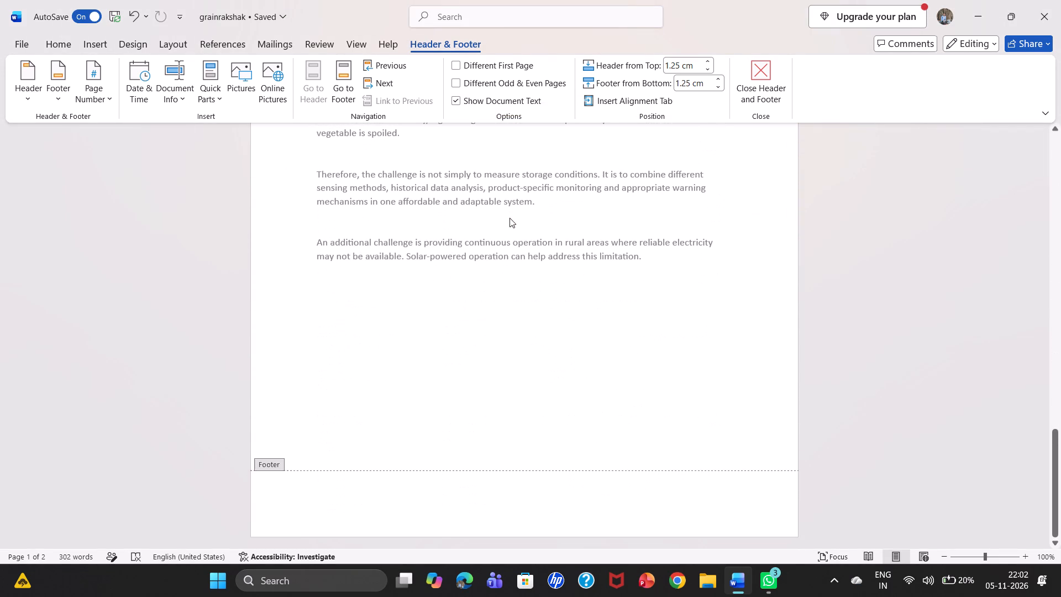
scroll(510, 218, "down", 2)
scroll(510, 218, "up", 2)
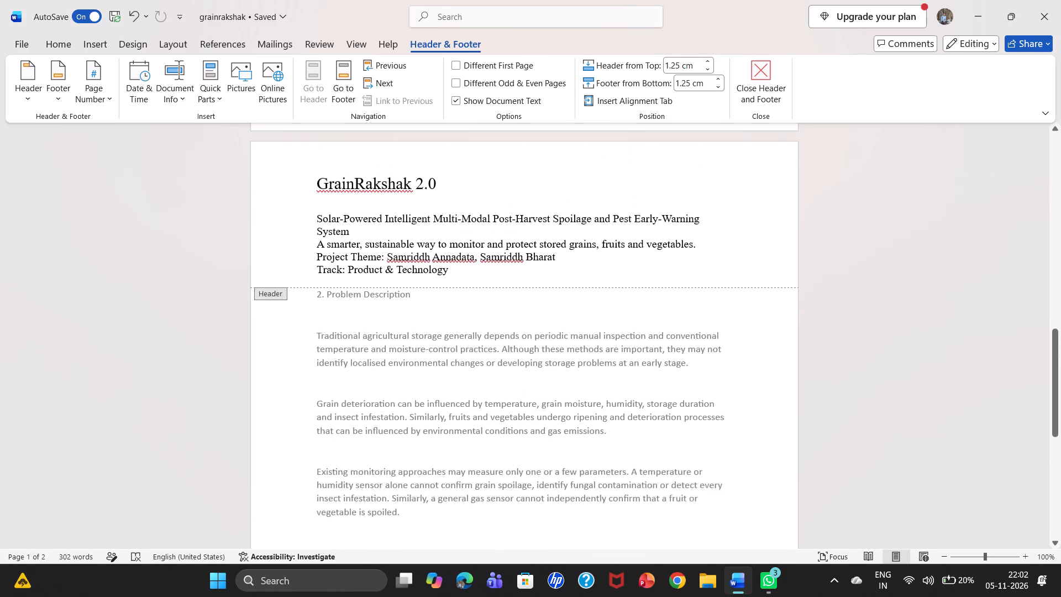
scroll(510, 218, "up", 1)
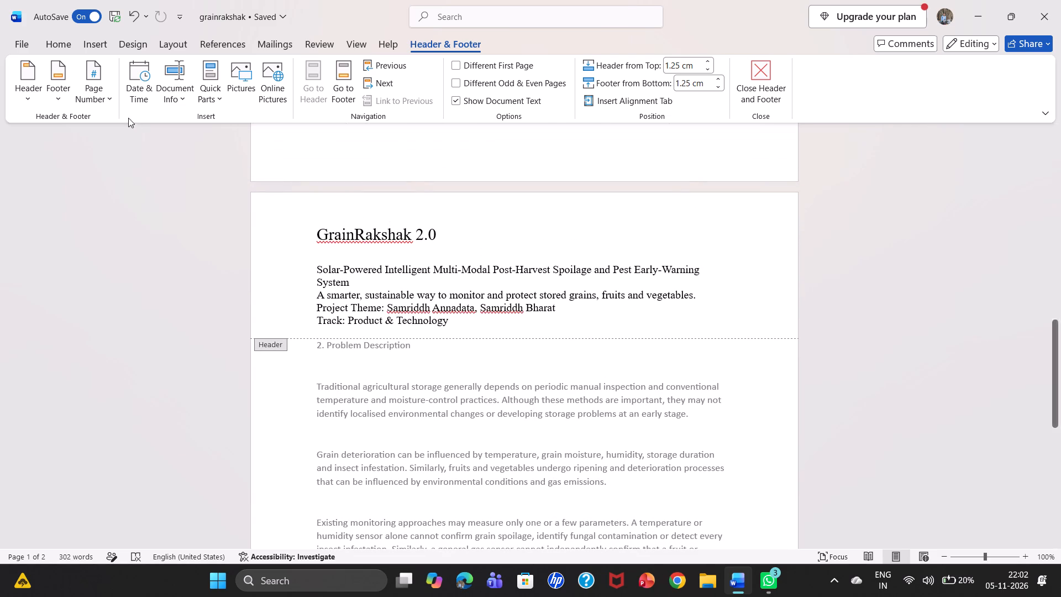
left_click(763, 68)
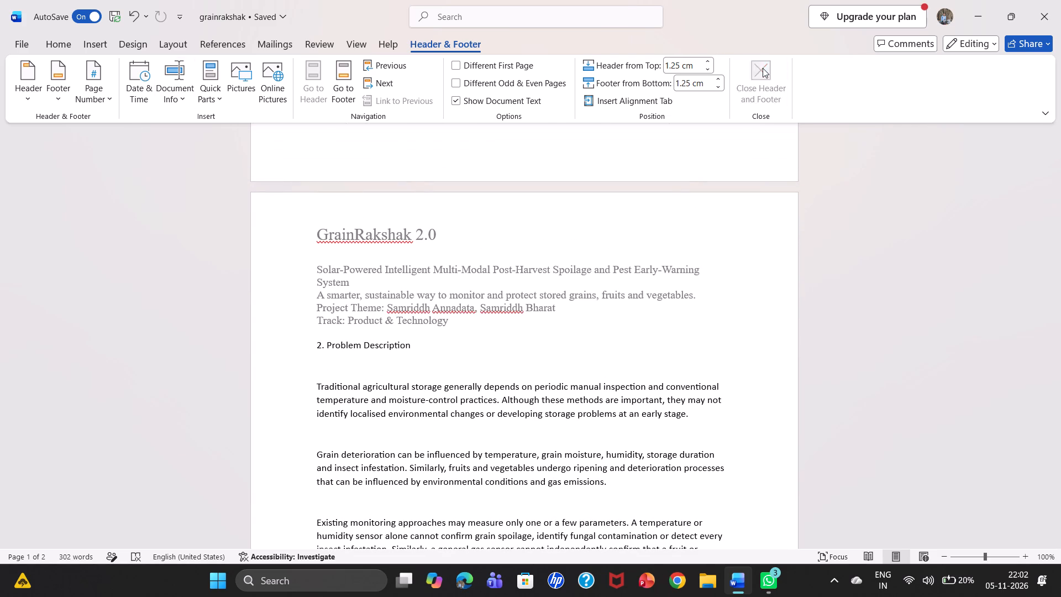
scroll(633, 347, "up", 2)
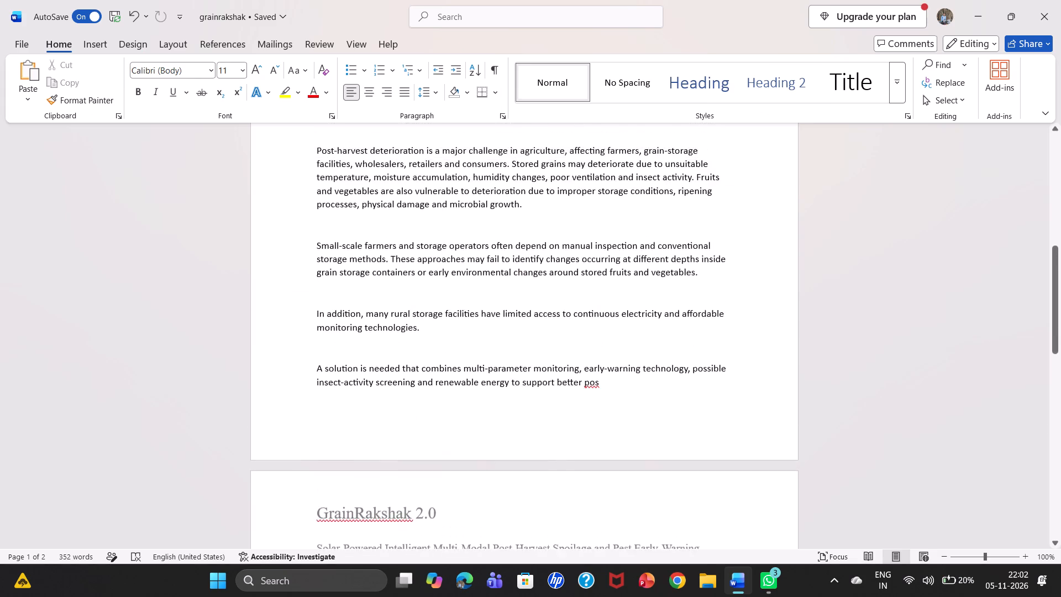
scroll(633, 347, "up", 2)
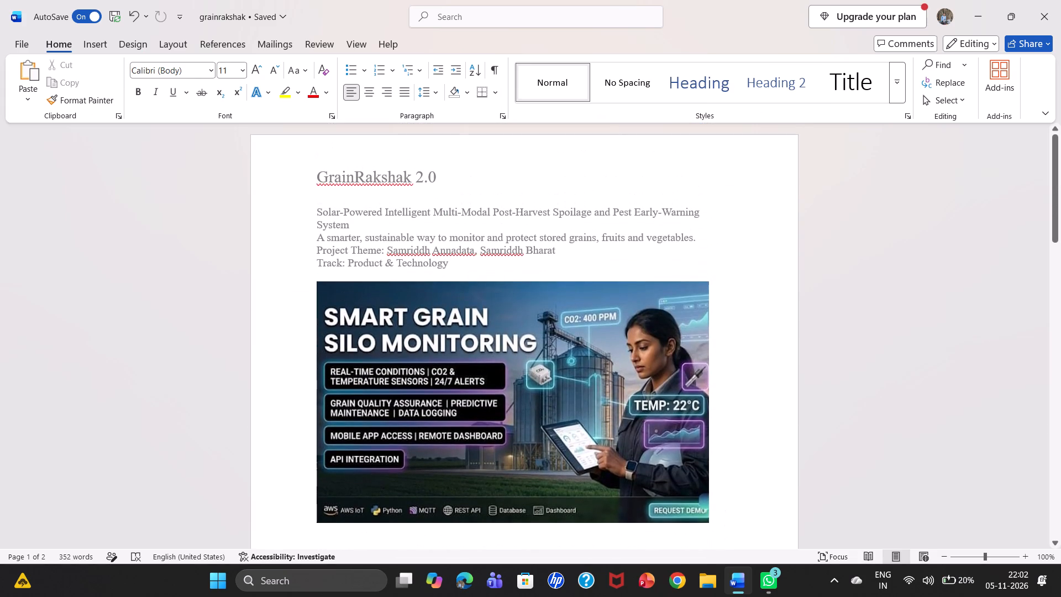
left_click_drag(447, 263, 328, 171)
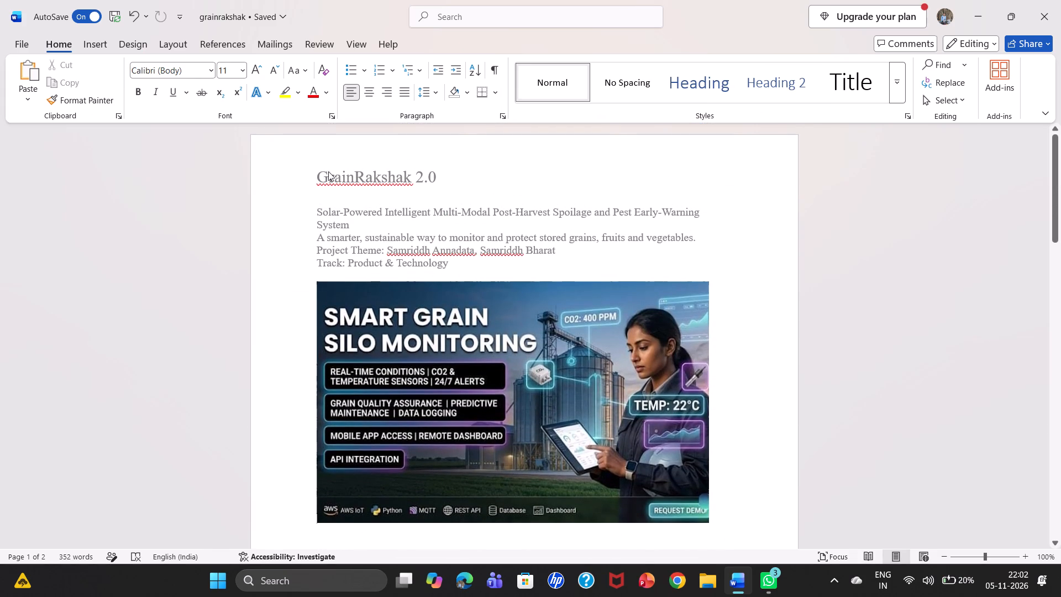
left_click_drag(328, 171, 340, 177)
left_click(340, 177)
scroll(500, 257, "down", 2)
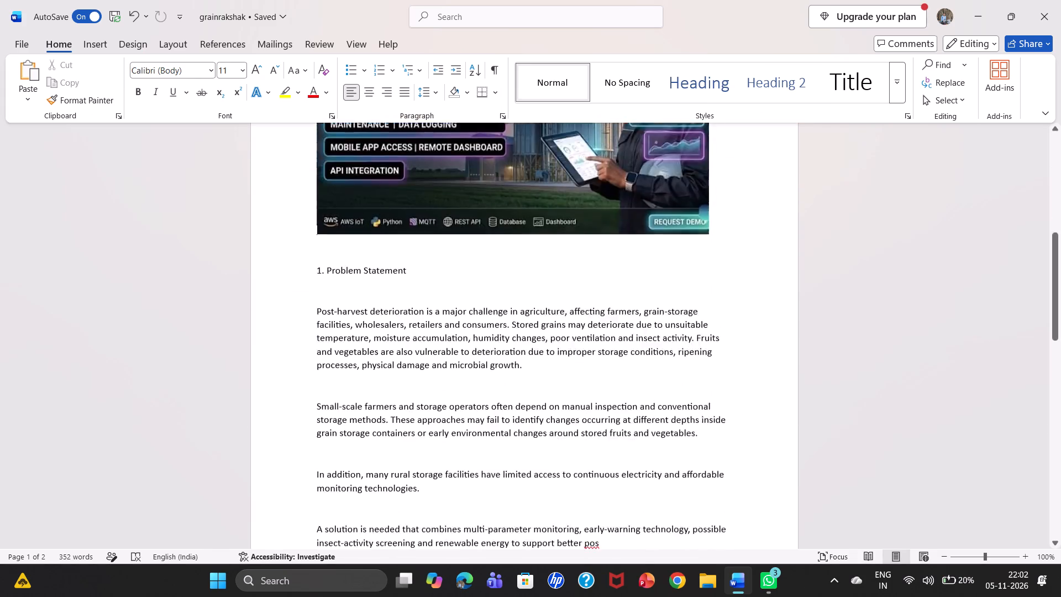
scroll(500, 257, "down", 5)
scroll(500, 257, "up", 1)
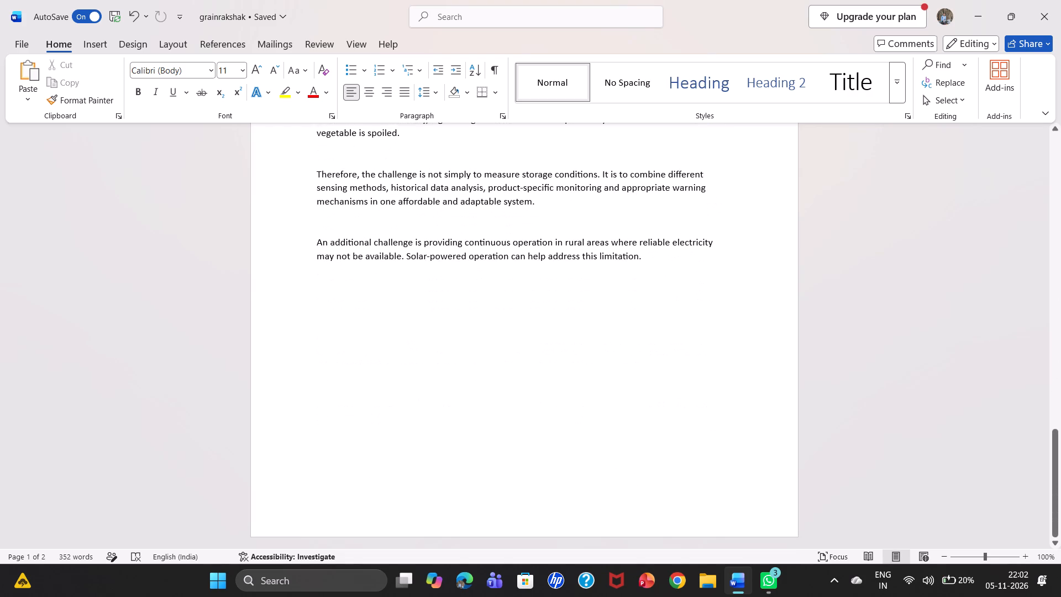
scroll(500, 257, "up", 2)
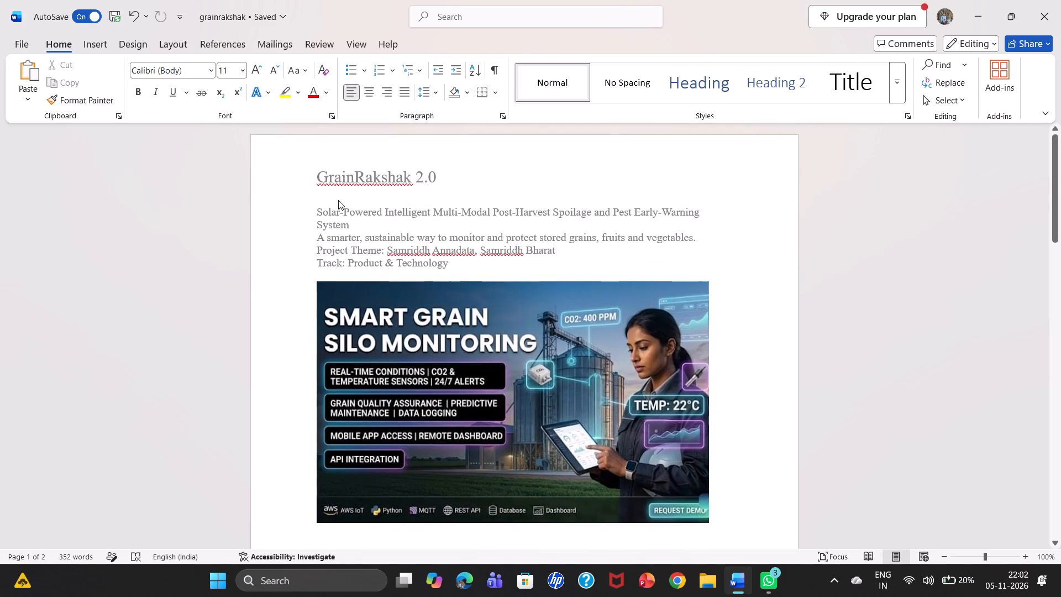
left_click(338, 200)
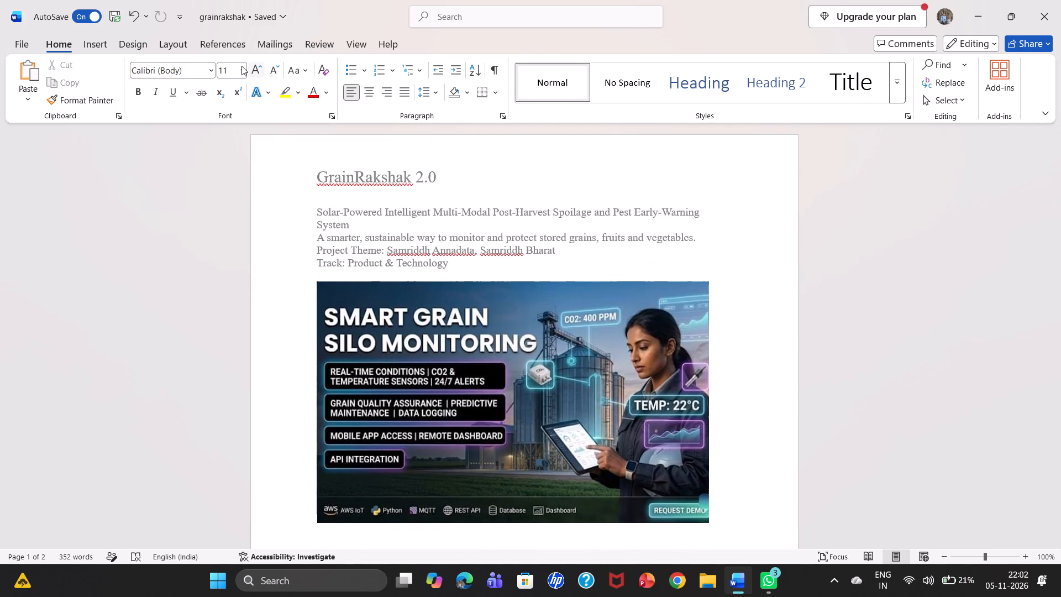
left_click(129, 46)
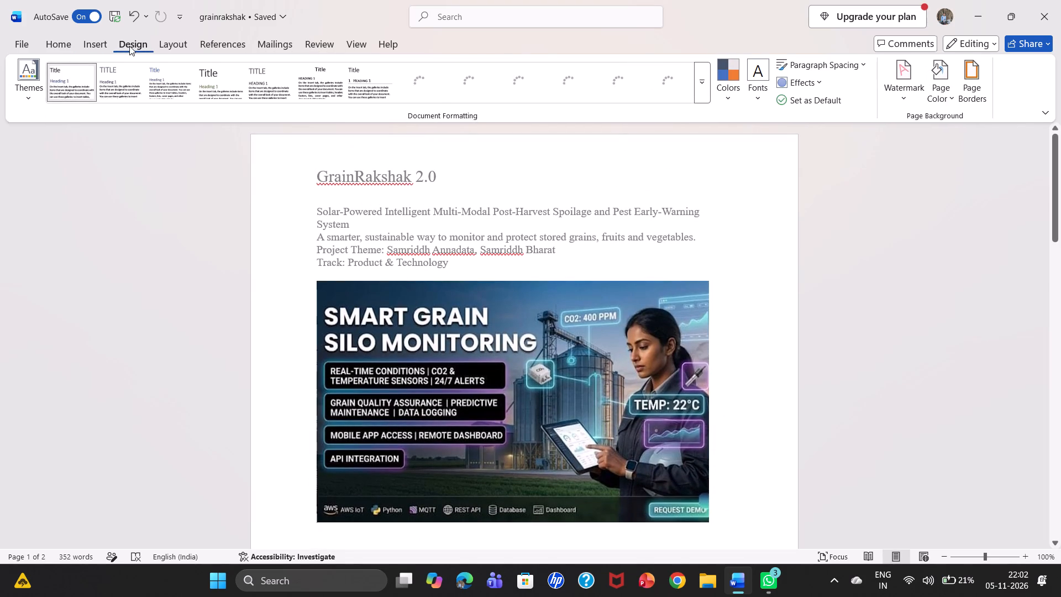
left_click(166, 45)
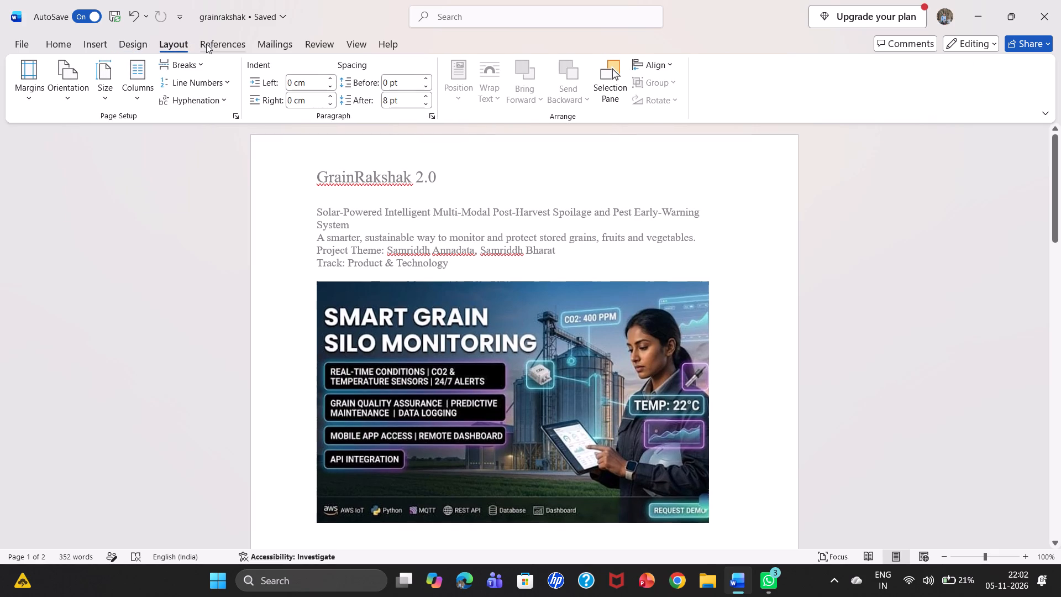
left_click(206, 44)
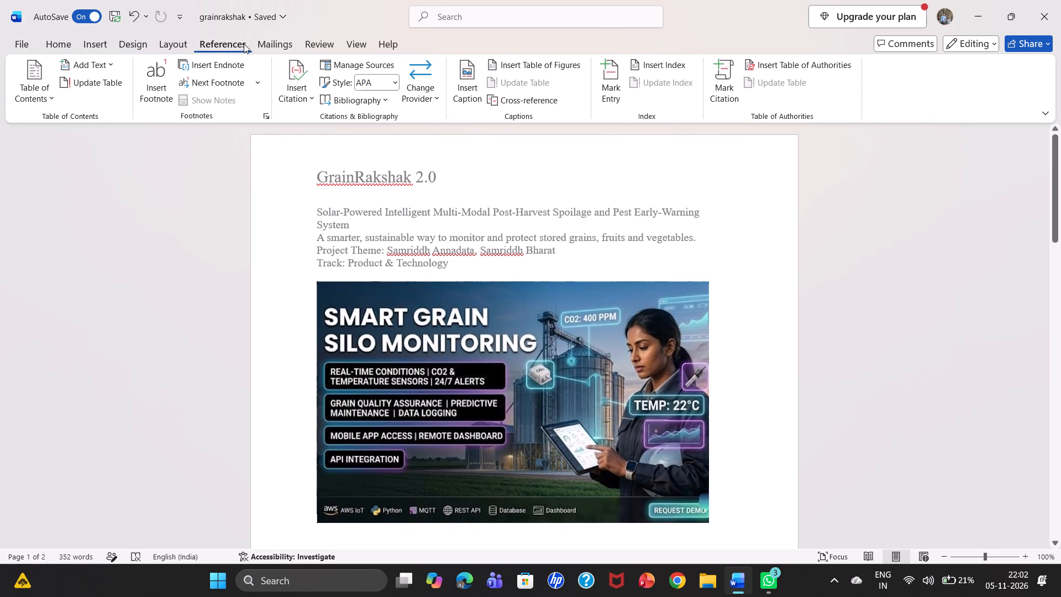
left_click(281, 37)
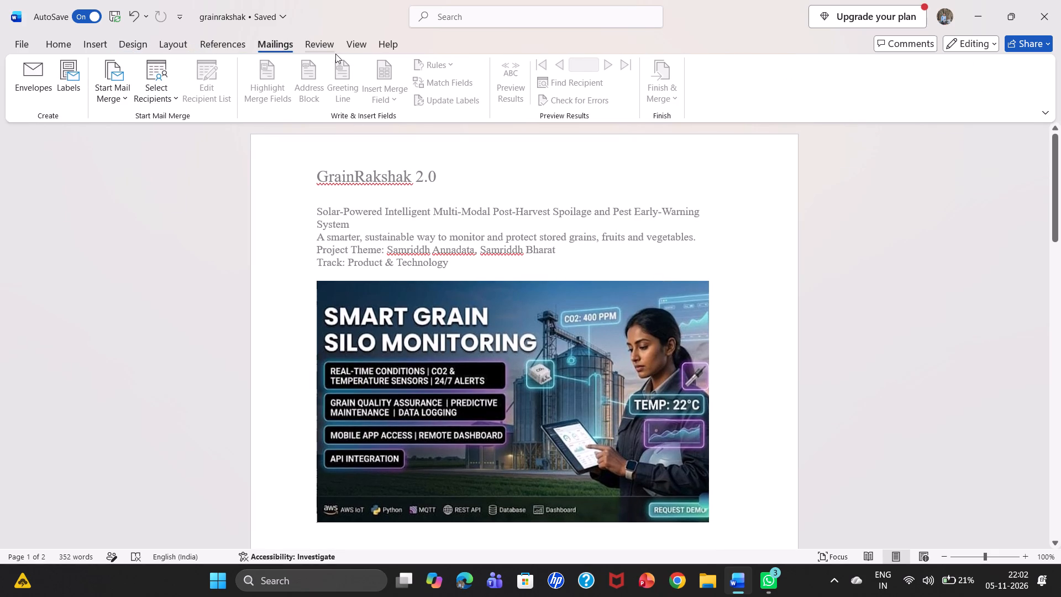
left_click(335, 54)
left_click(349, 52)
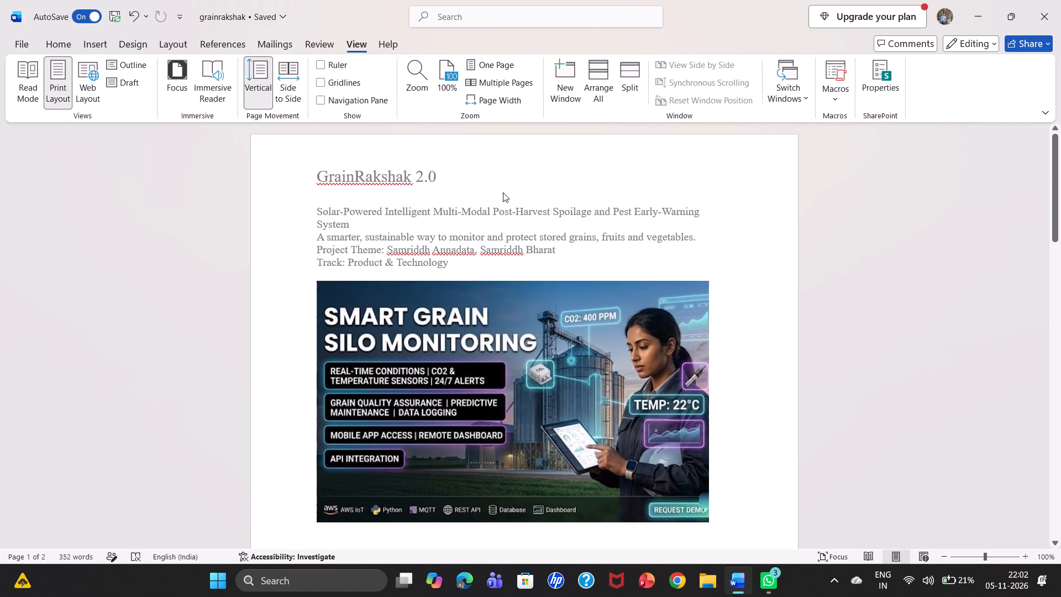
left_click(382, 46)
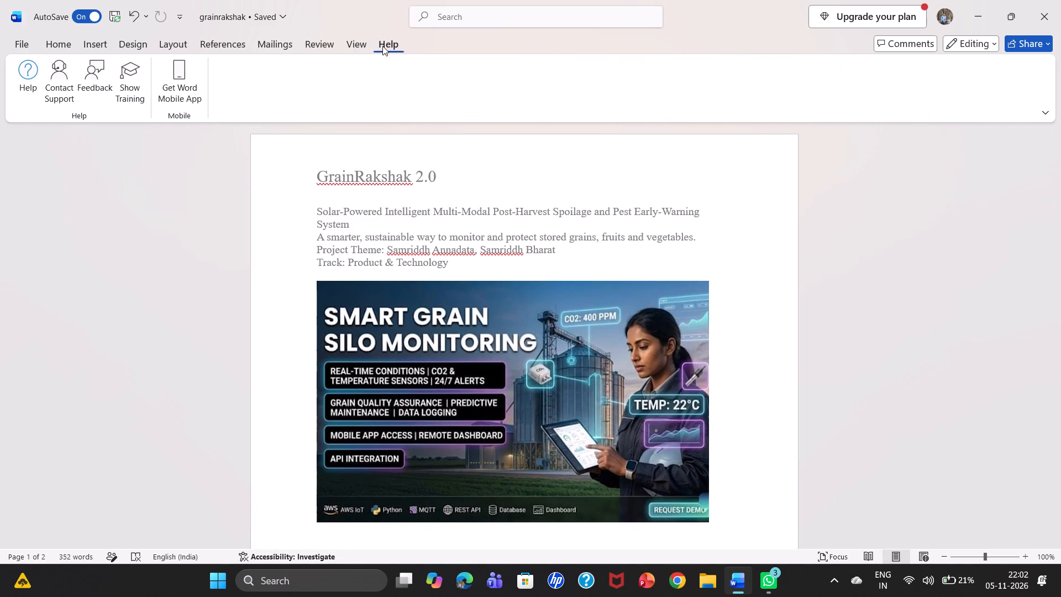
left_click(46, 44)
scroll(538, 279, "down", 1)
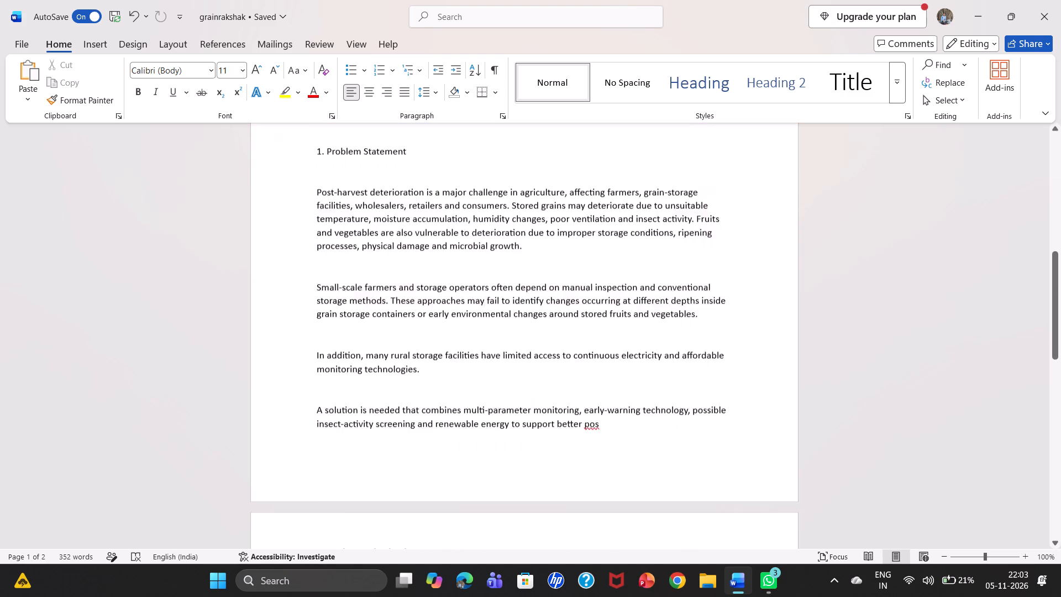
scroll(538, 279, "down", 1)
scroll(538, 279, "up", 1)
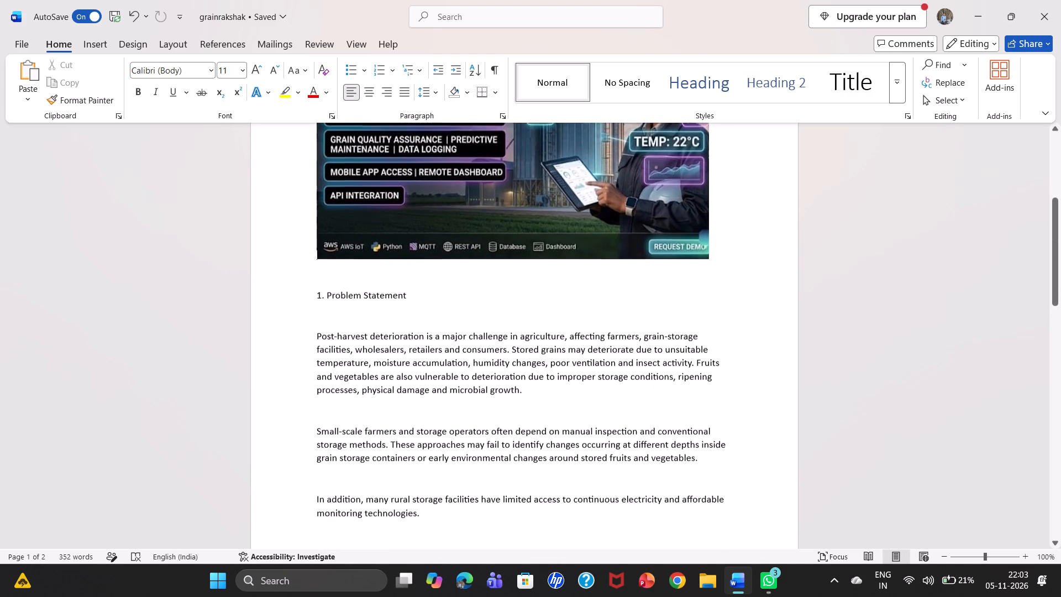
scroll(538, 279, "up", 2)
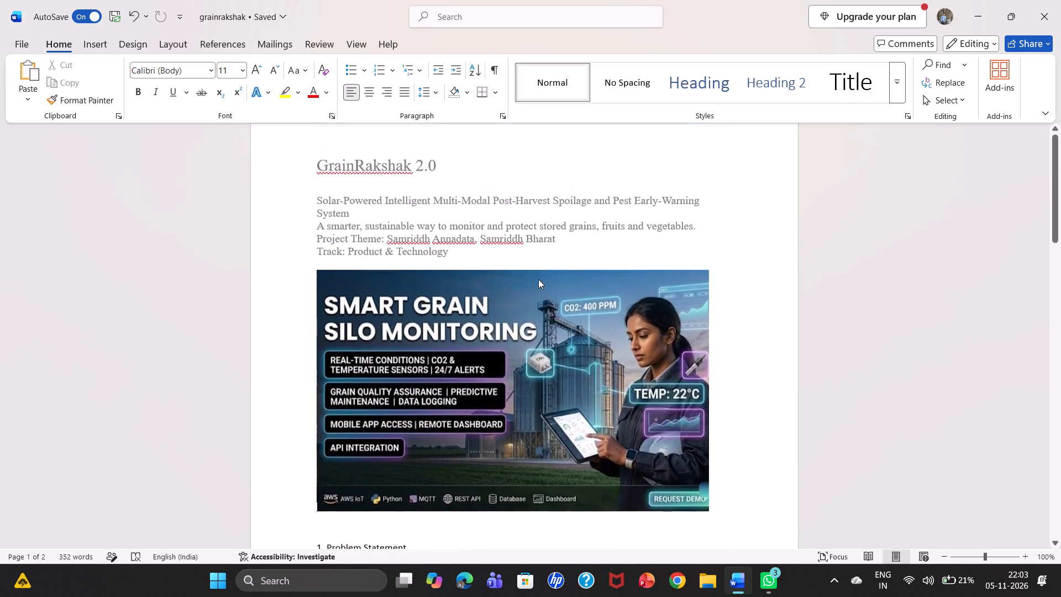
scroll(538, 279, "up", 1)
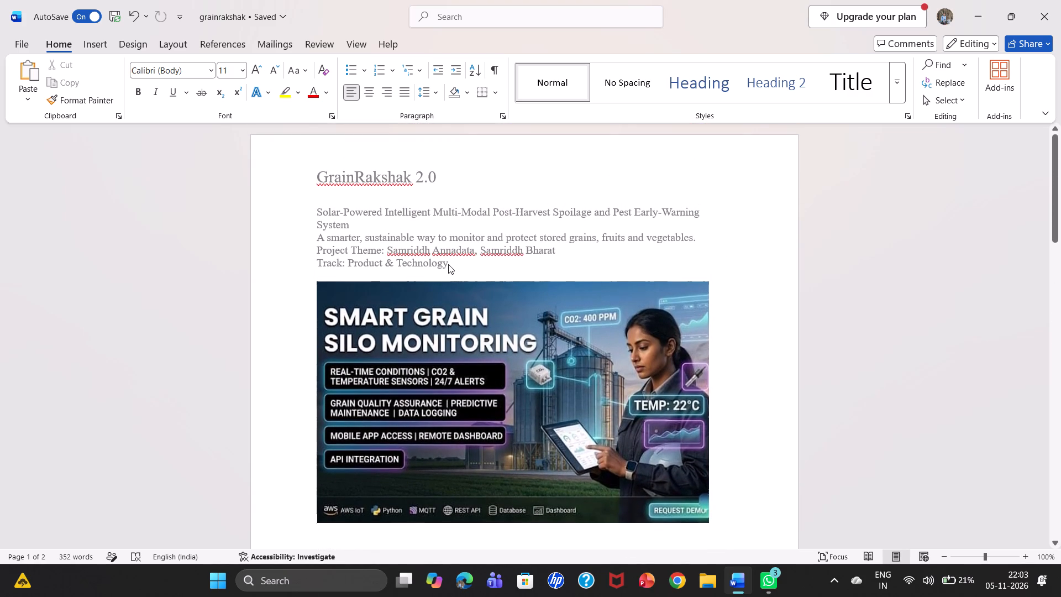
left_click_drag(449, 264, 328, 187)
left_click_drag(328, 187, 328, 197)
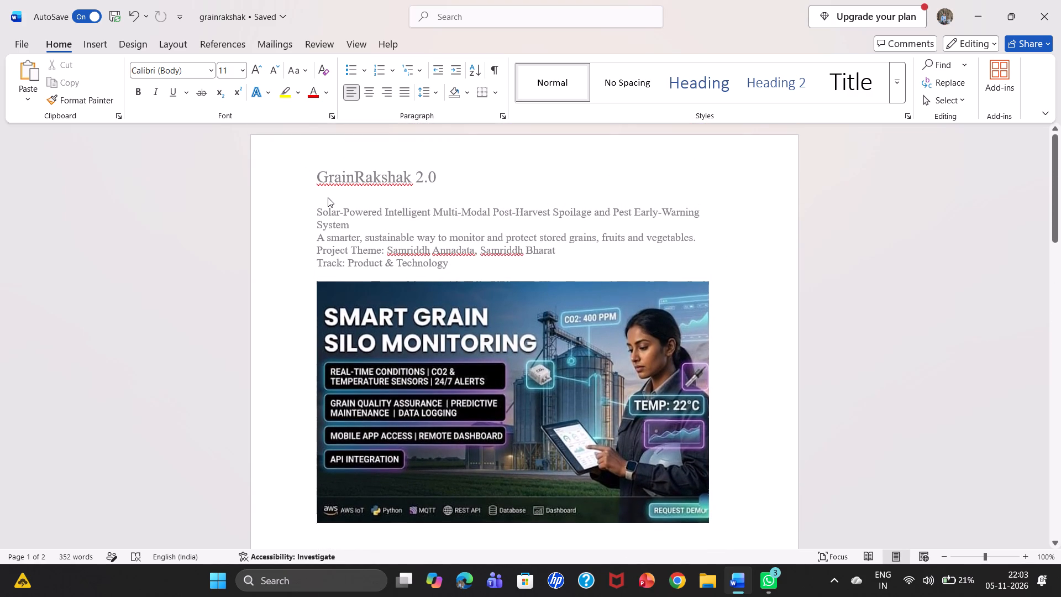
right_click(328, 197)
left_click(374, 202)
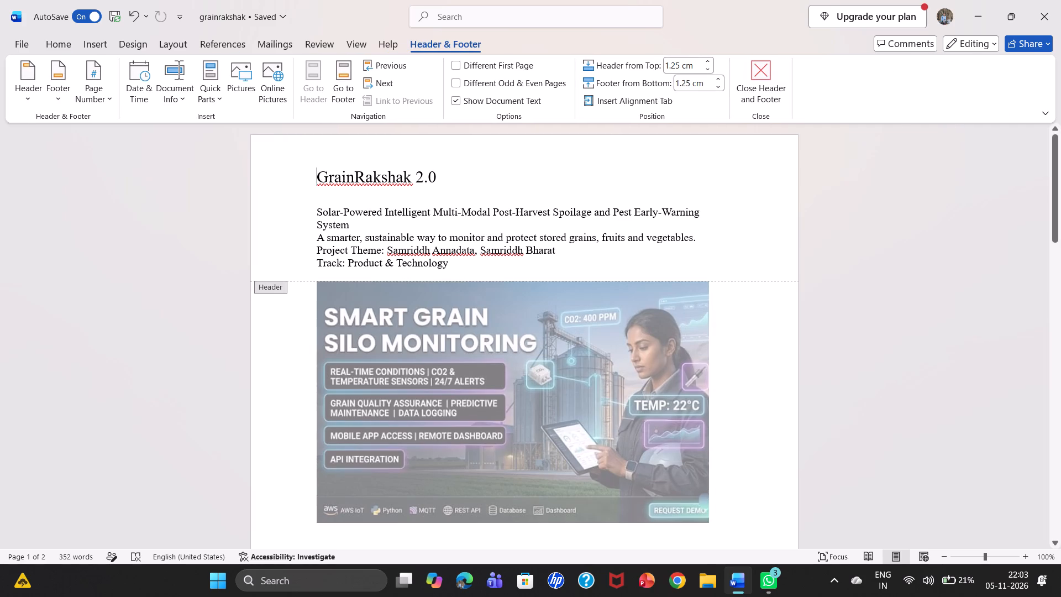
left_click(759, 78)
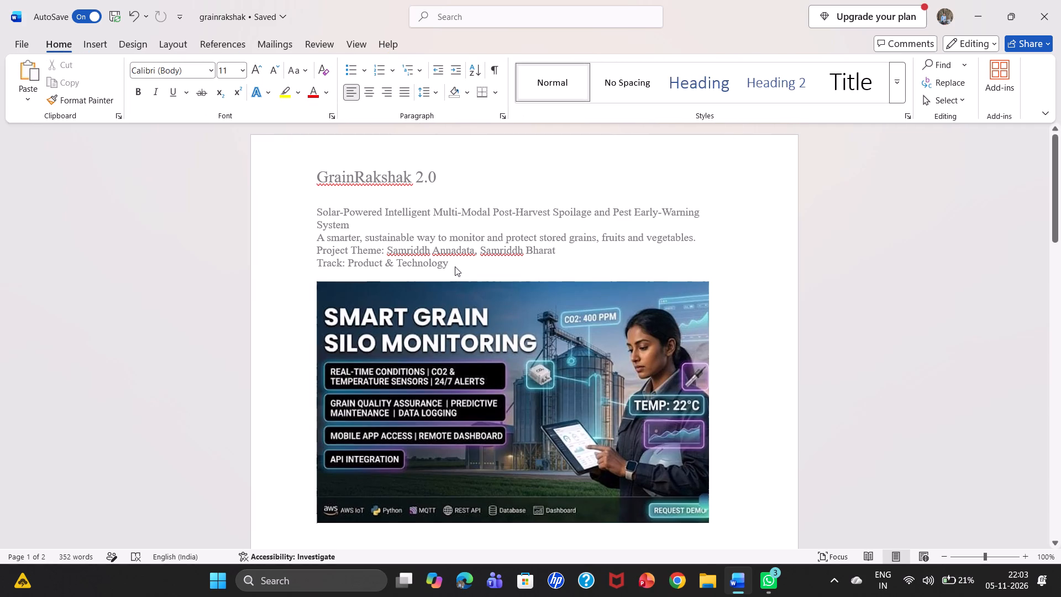
Copy all header text from "GrainRakshak 2.0" through "Track: Product & Technology", delete it from the header, and return to the body.
left_click_drag(455, 266, 494, 254)
right_click(494, 254)
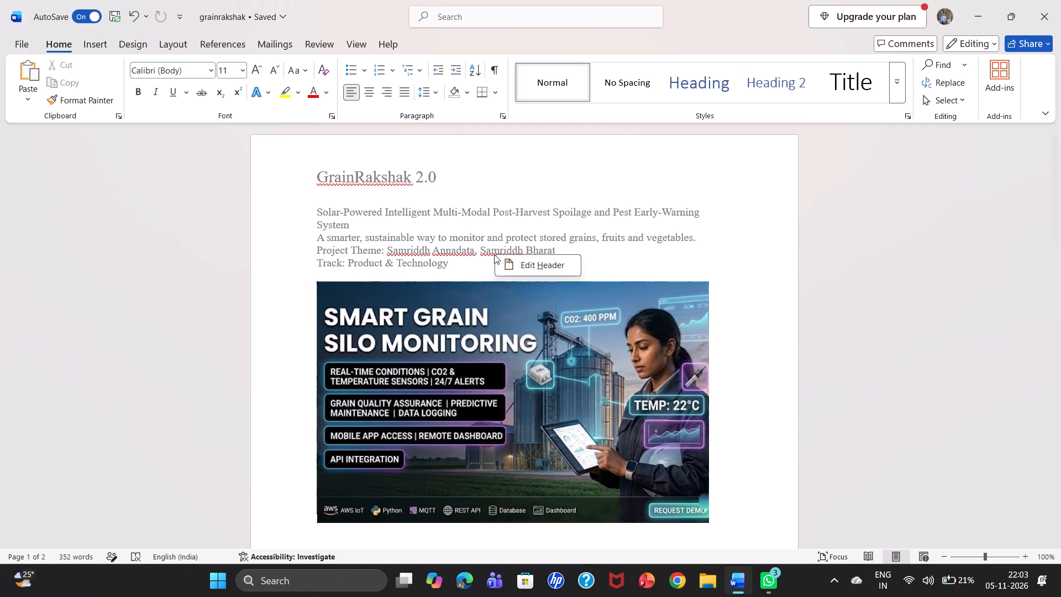
left_click(517, 270)
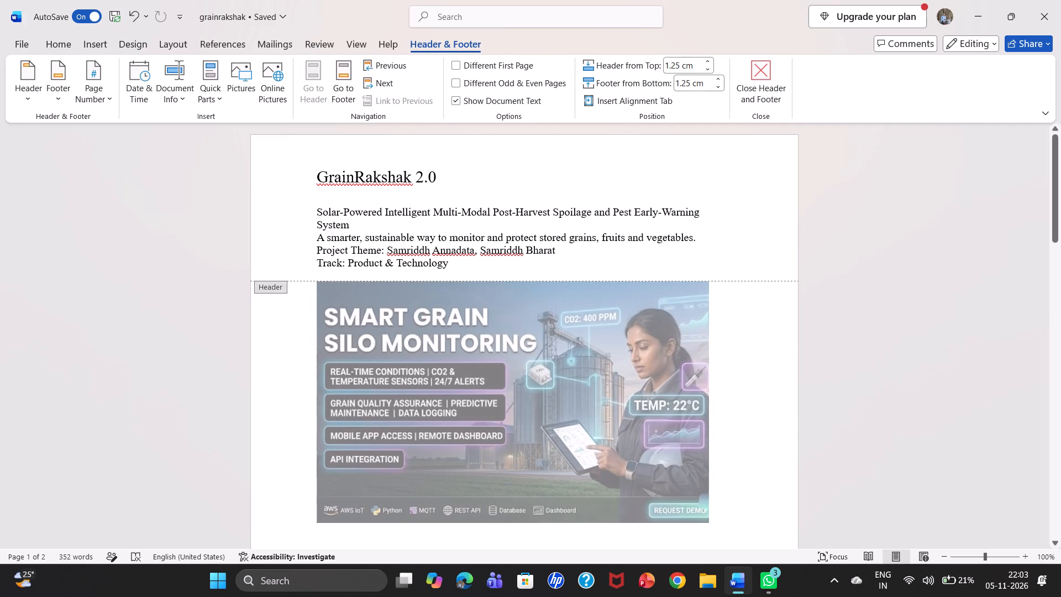
left_click_drag(280, 284, 307, 284)
left_click_drag(307, 284, 449, 264)
left_click_drag(449, 264, 319, 183)
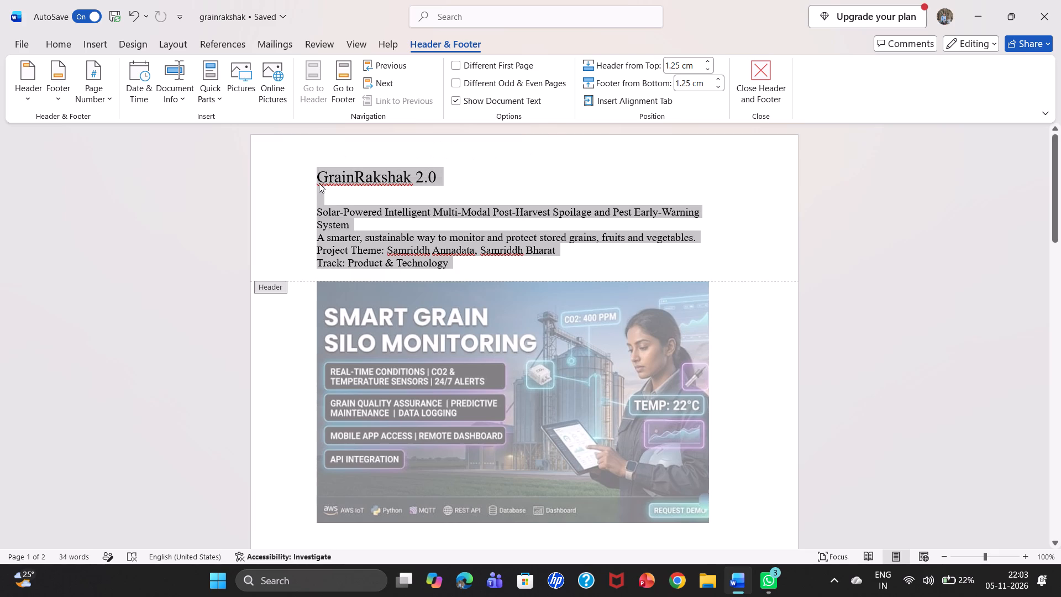
key("ctrl+c")
key("BackSpace")
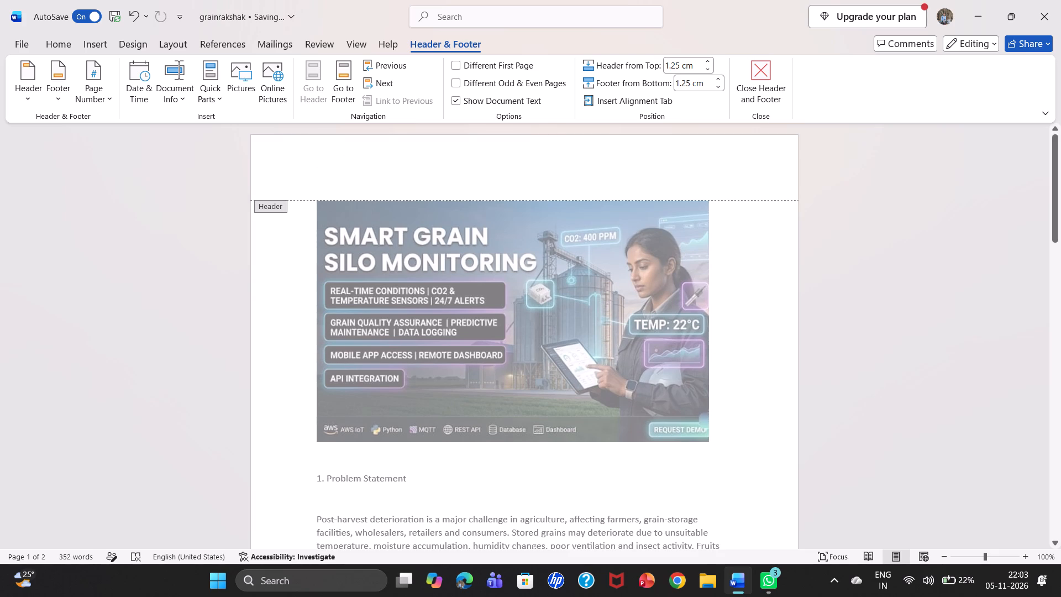
left_click(763, 72)
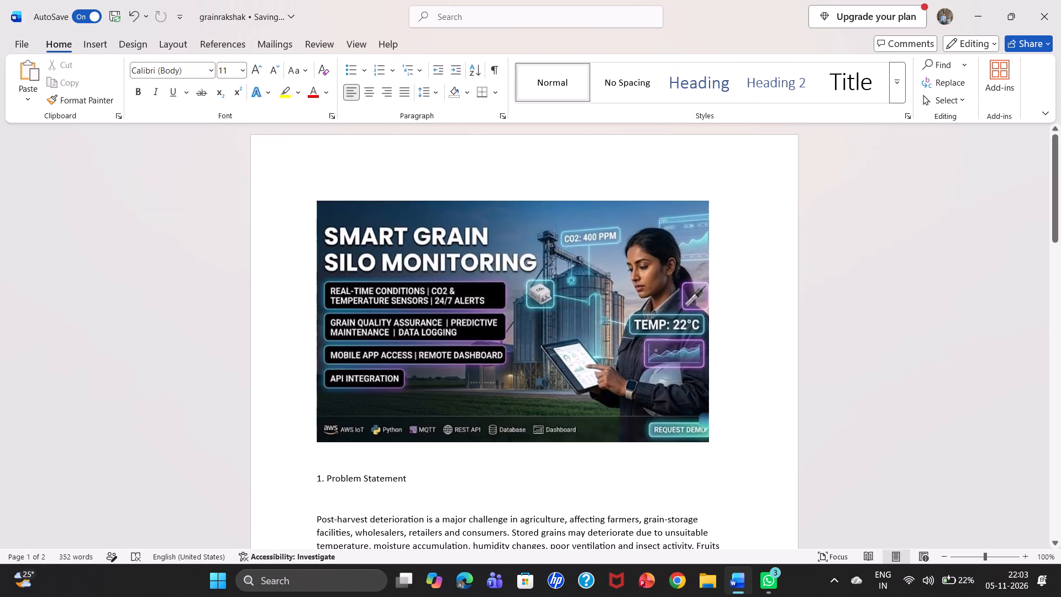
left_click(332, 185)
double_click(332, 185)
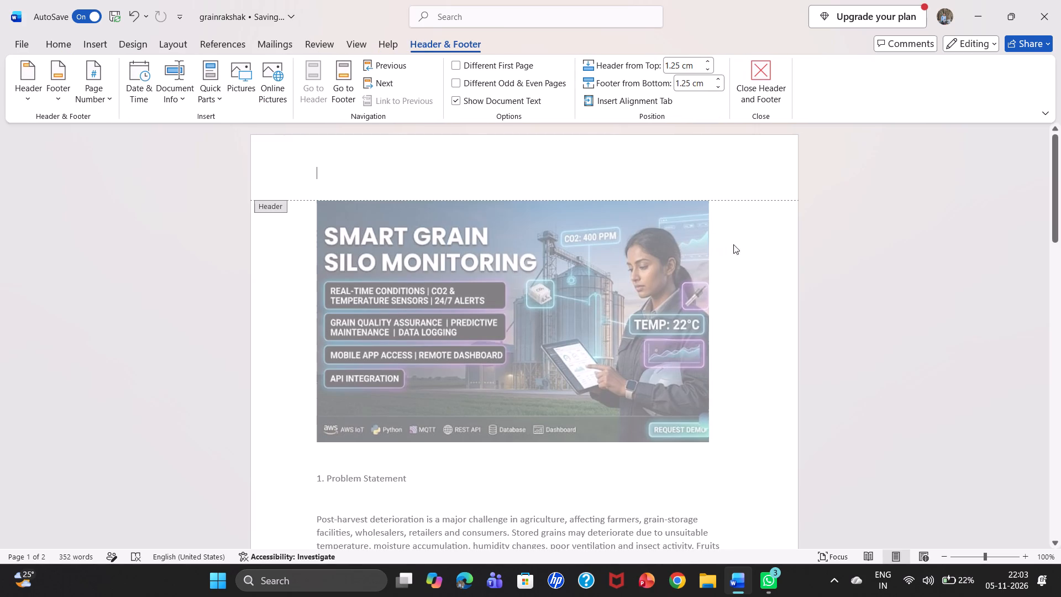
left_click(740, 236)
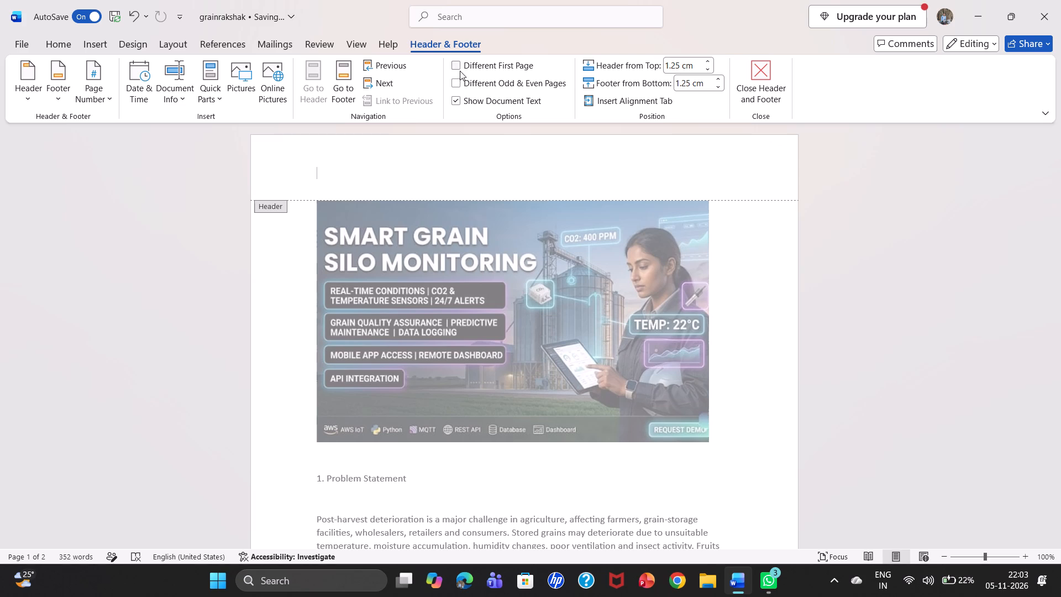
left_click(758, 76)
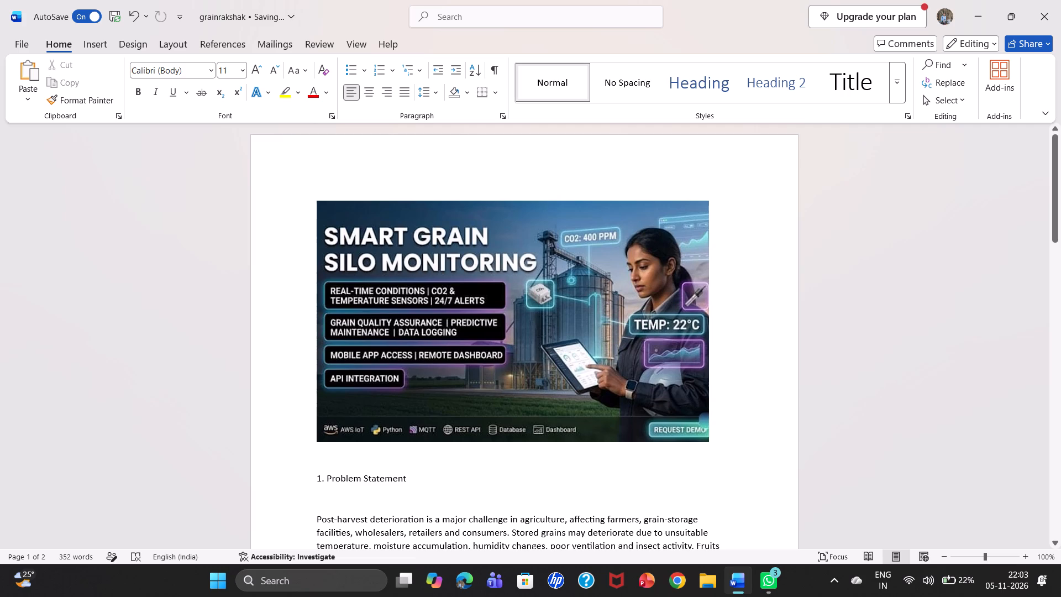
Stretch the silo monitoring picture above "1. Problem Statement" slightly taller while keeping its width, and deselect it.
left_click_drag(509, 254, 548, 279)
left_click_drag(548, 279, 548, 294)
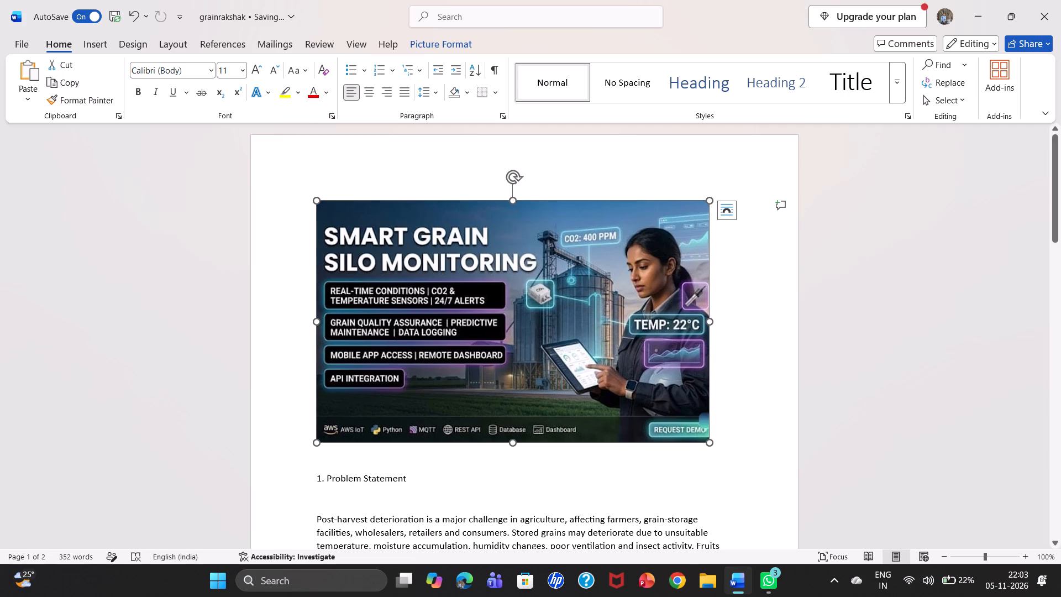
left_click_drag(511, 202, 510, 211)
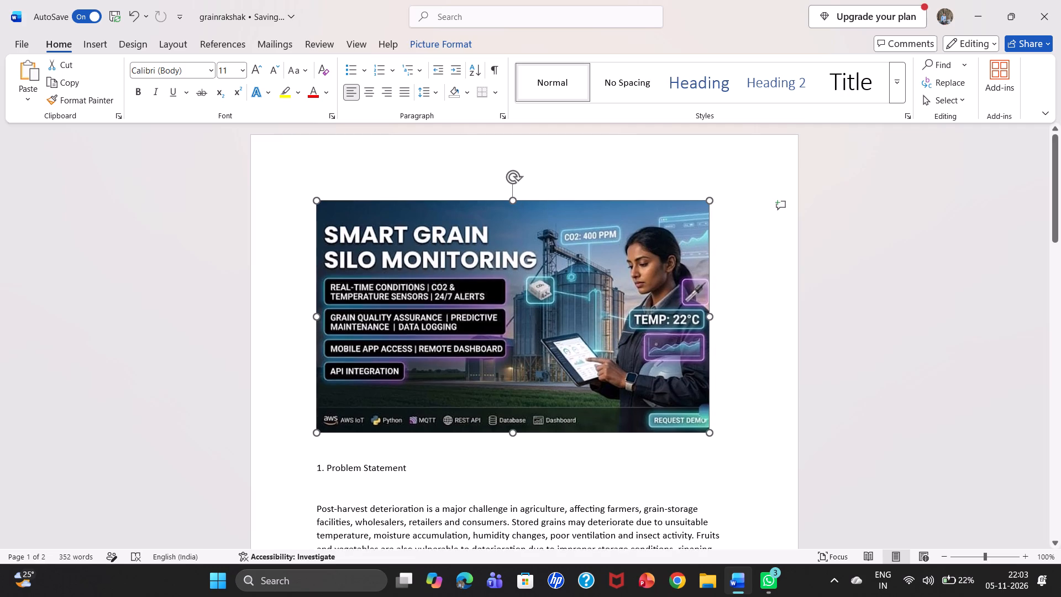
left_click_drag(510, 211, 522, 176)
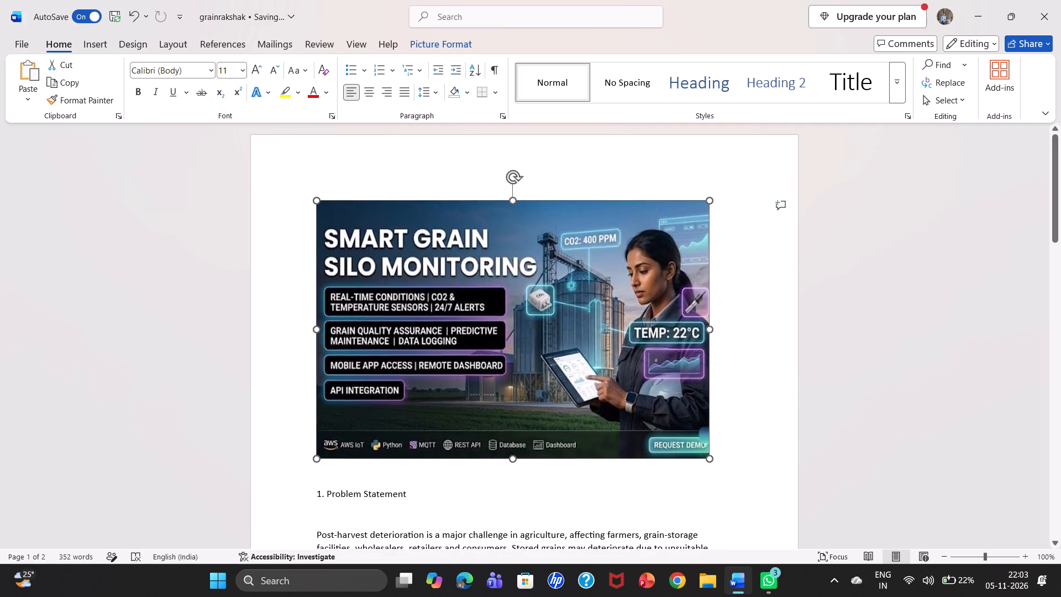
left_click_drag(522, 176, 518, 185)
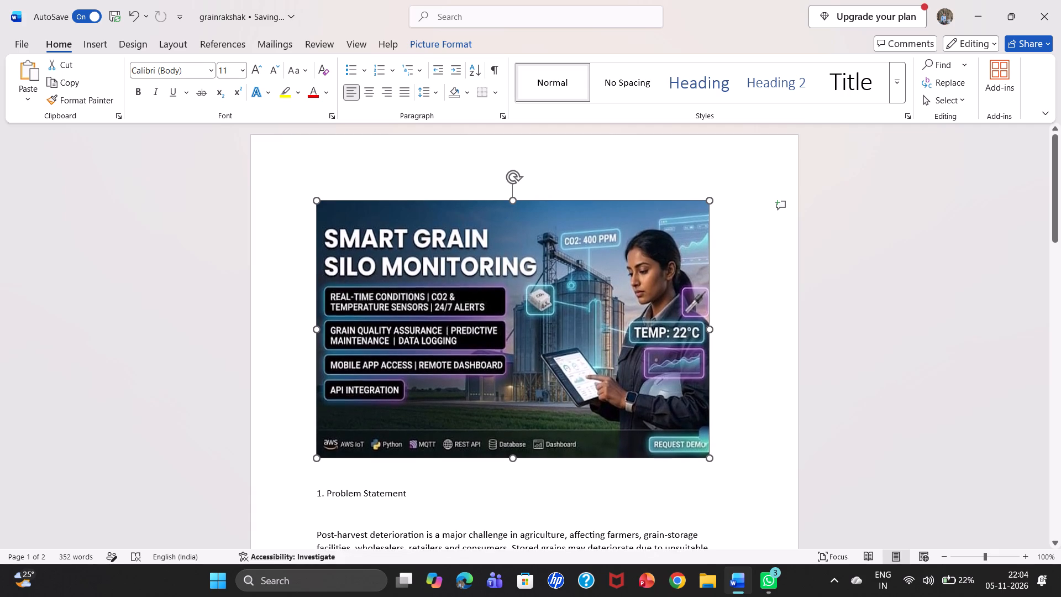
left_click_drag(518, 185, 518, 182)
left_click(767, 295)
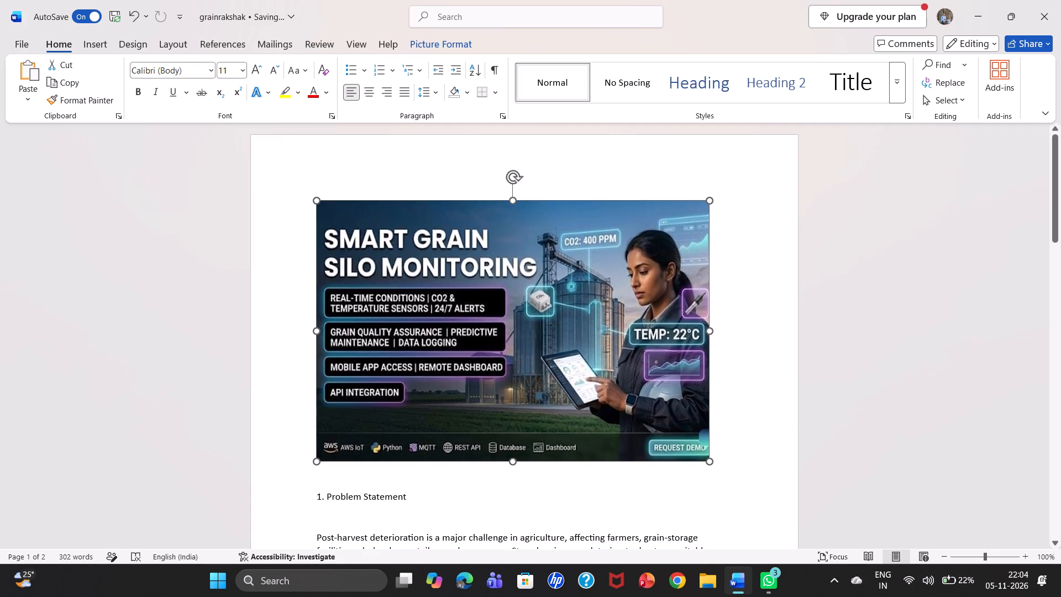
Examine the layout and spacing of the picture, Problem Statement and Problem Description text across both pages.
scroll(615, 348, "down", 5)
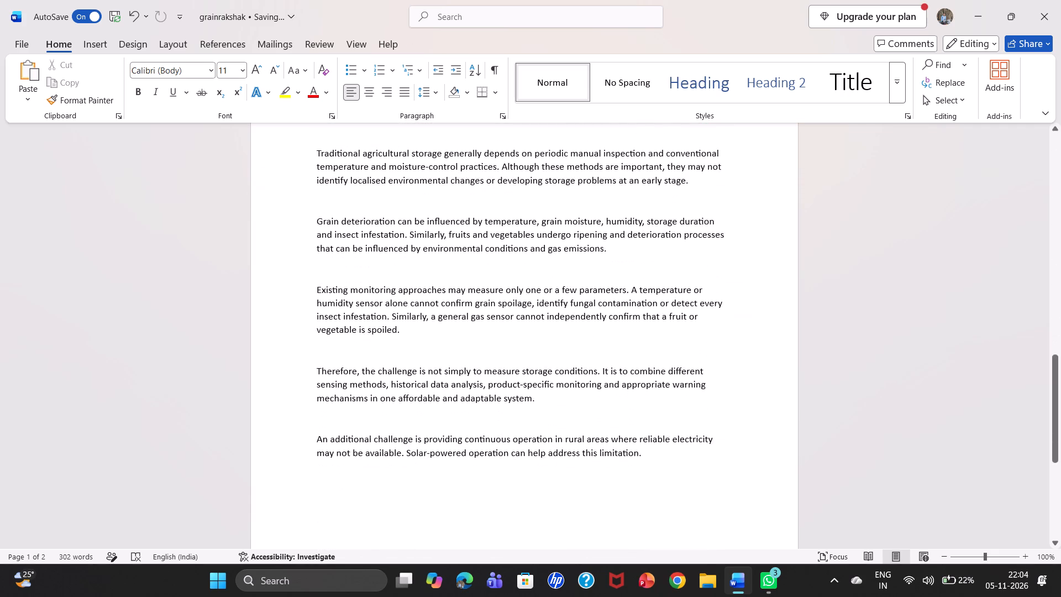
scroll(615, 348, "up", 3)
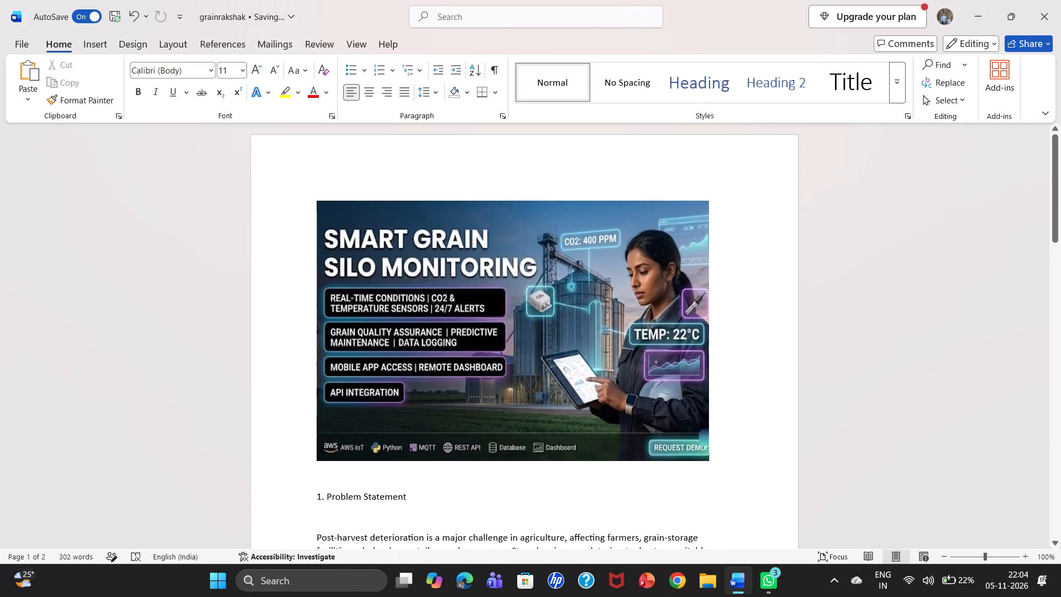
scroll(615, 348, "up", 1)
scroll(455, 171, "down", 6)
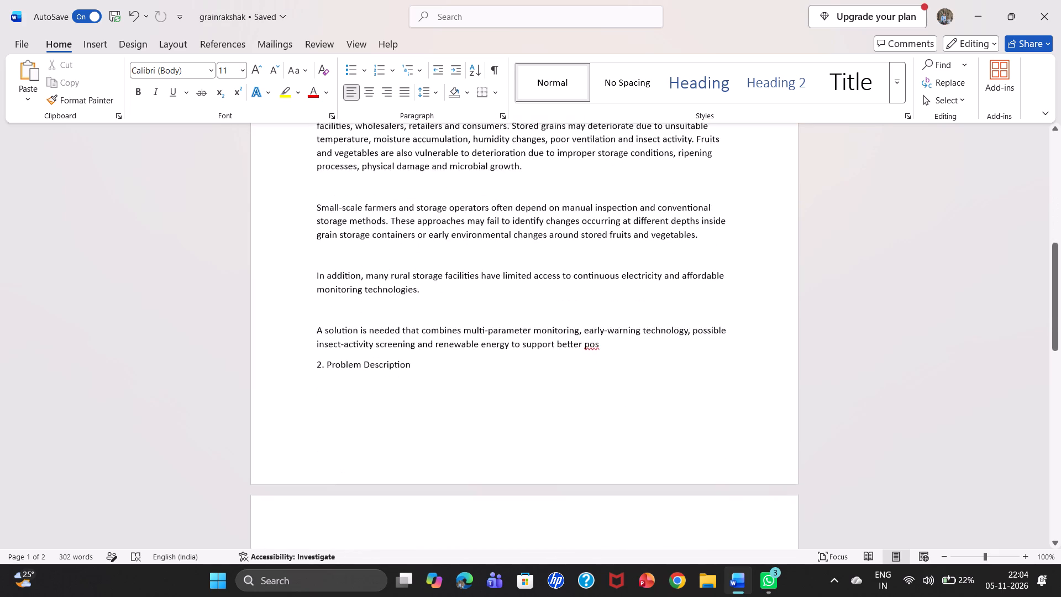
scroll(455, 171, "up", 1)
scroll(455, 171, "down", 1)
scroll(455, 171, "up", 1)
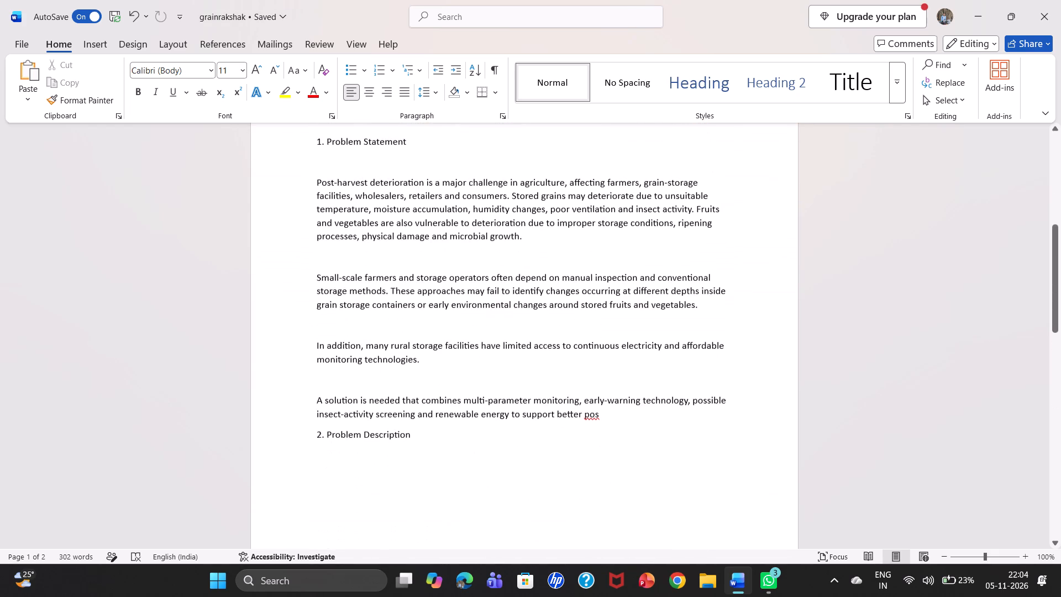
scroll(455, 171, "up", 4)
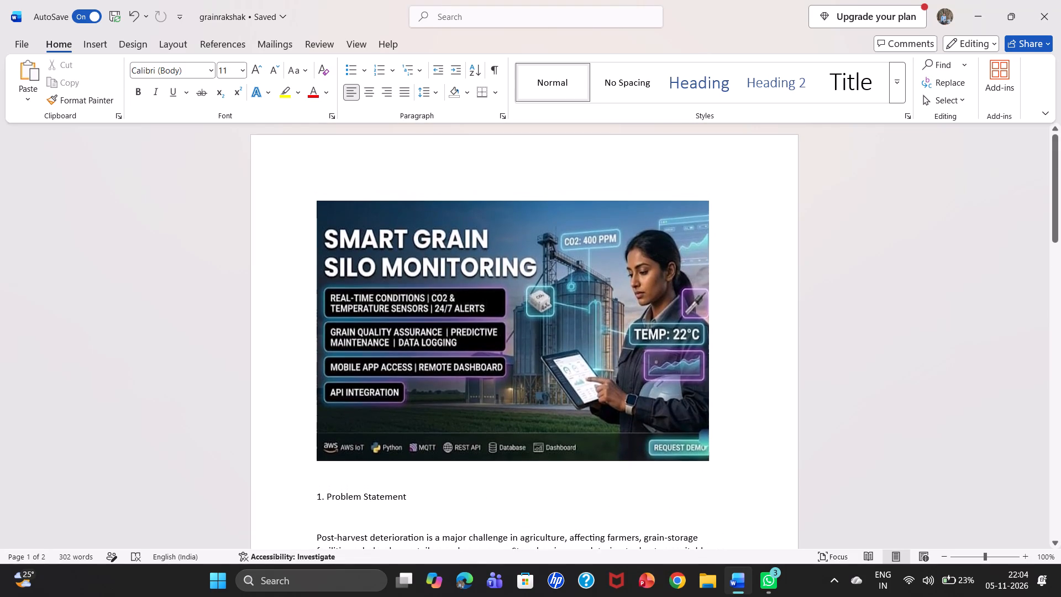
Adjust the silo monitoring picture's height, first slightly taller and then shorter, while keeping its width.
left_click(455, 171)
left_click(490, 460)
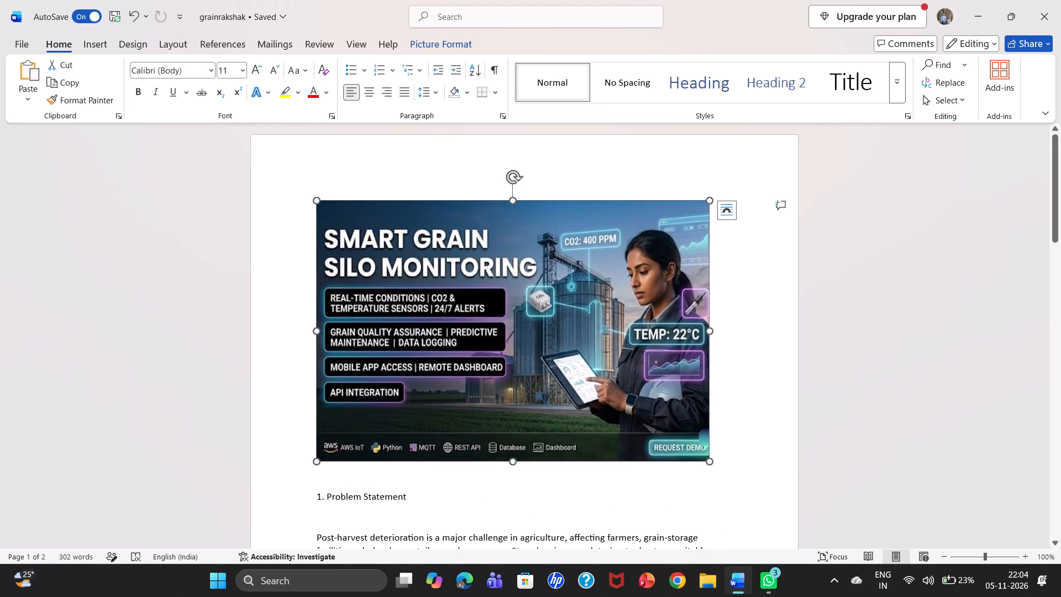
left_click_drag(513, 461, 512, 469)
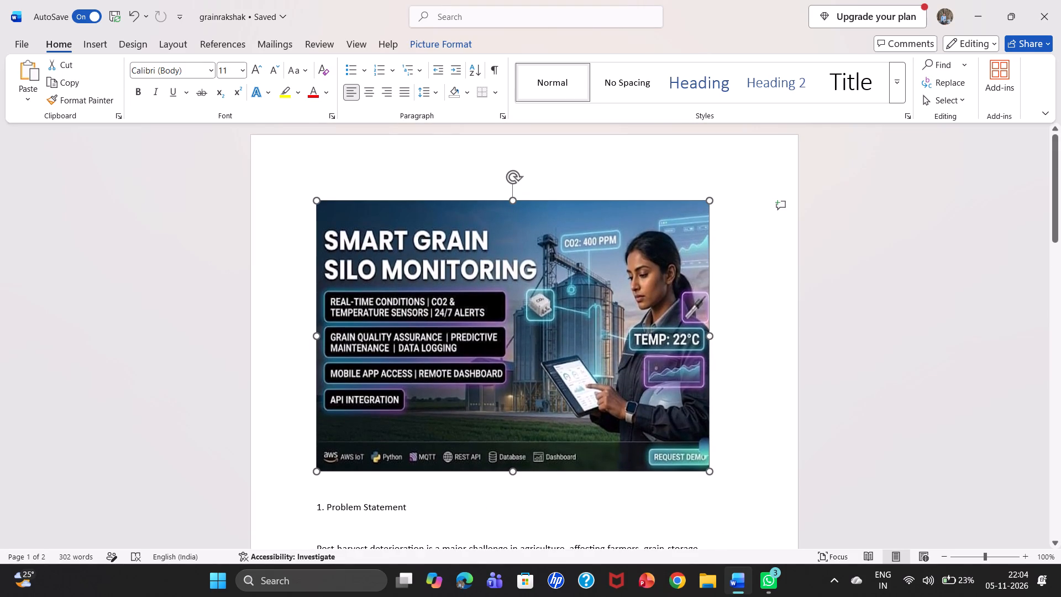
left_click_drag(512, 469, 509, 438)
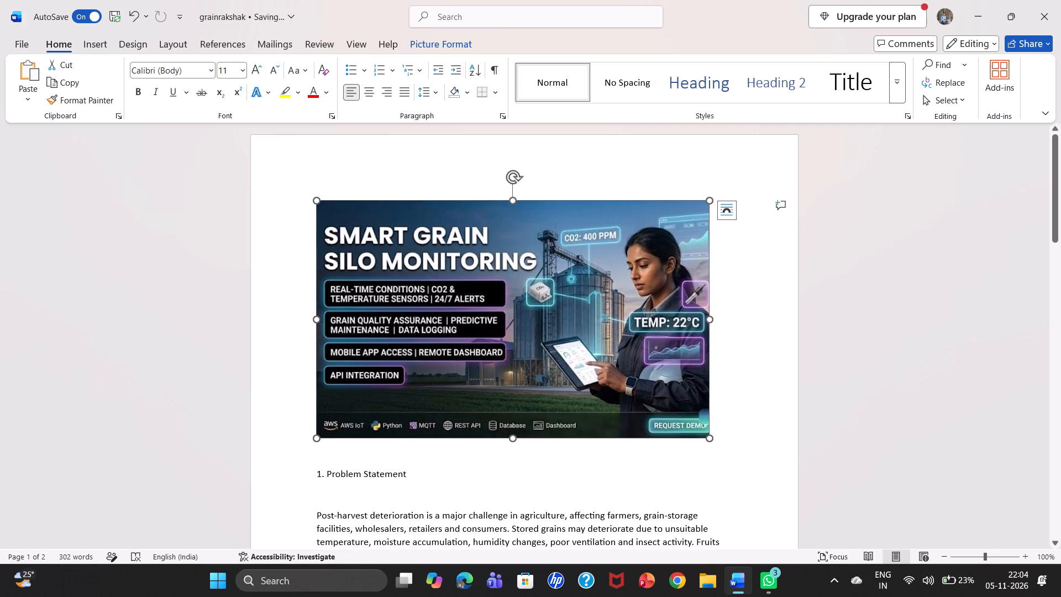
Replace the silo monitoring picture above "1. Problem Statement" with the copied title block from "GrainRakshak 2.0" through "Track: Product & Technology".
key("Delete")
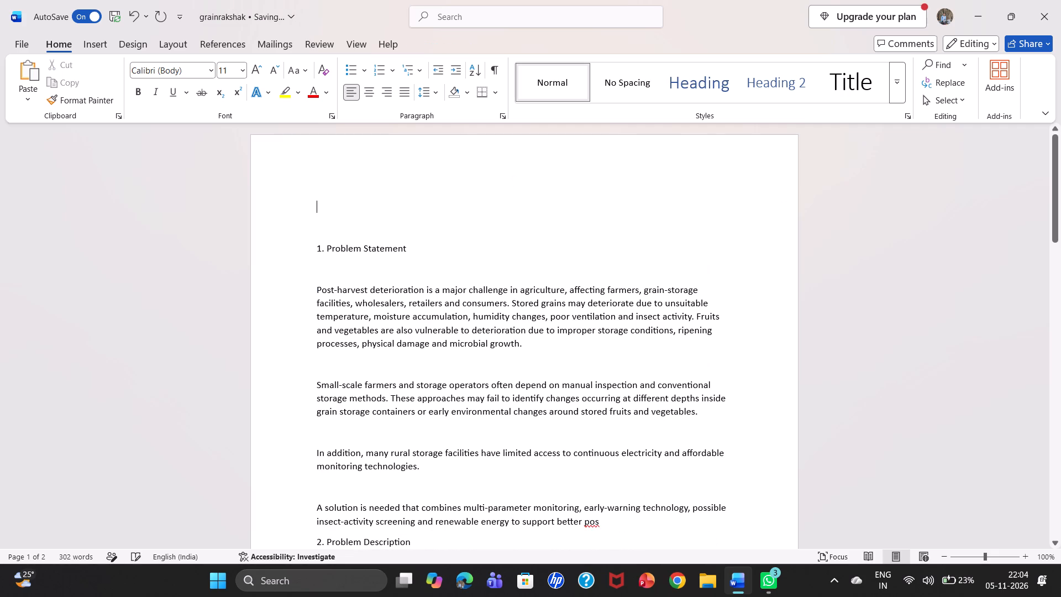
key("ctrl+v")
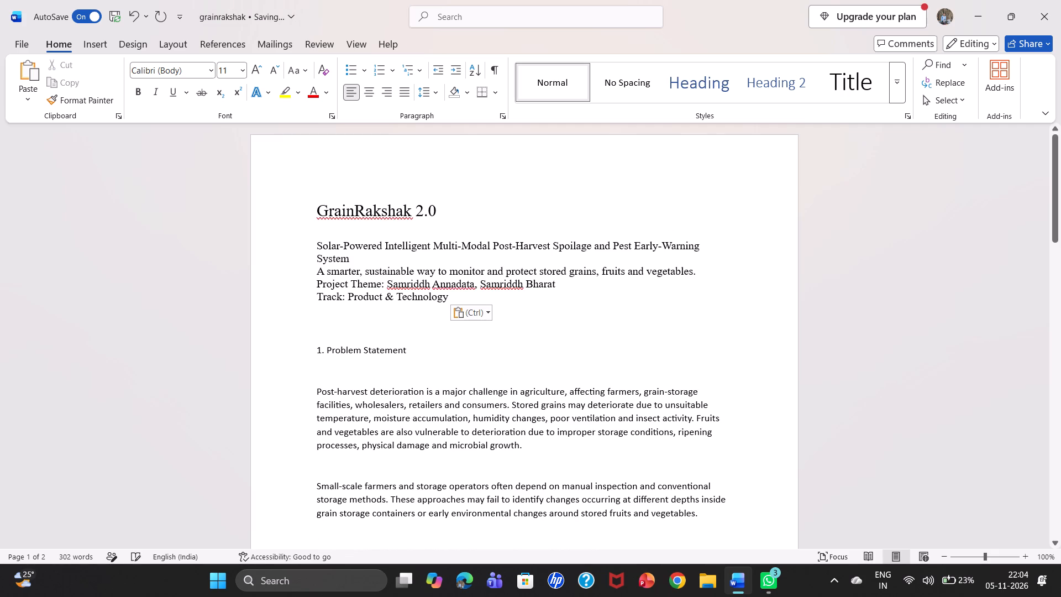
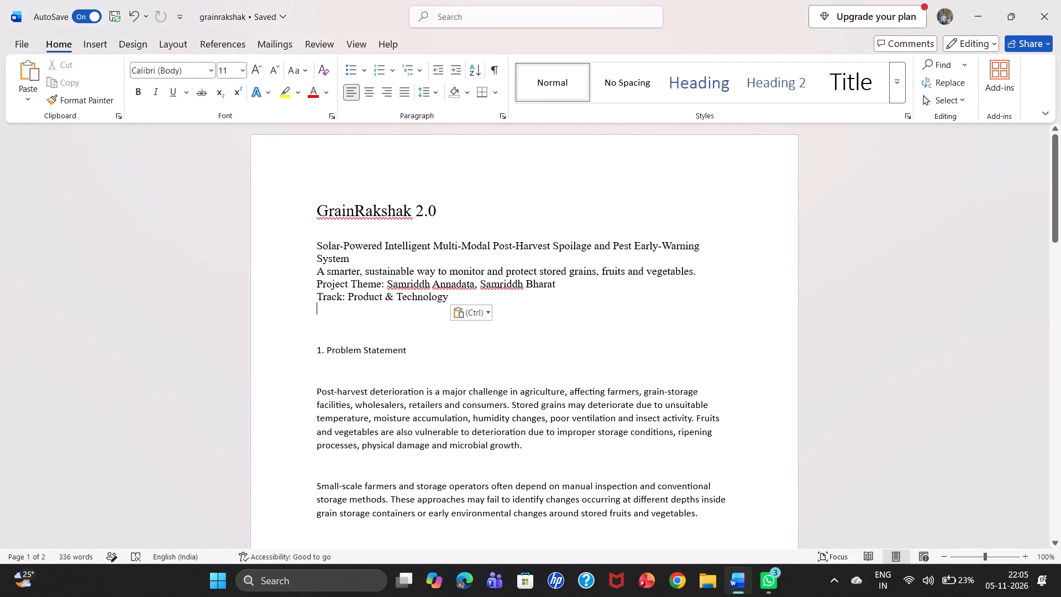
double_click(323, 326)
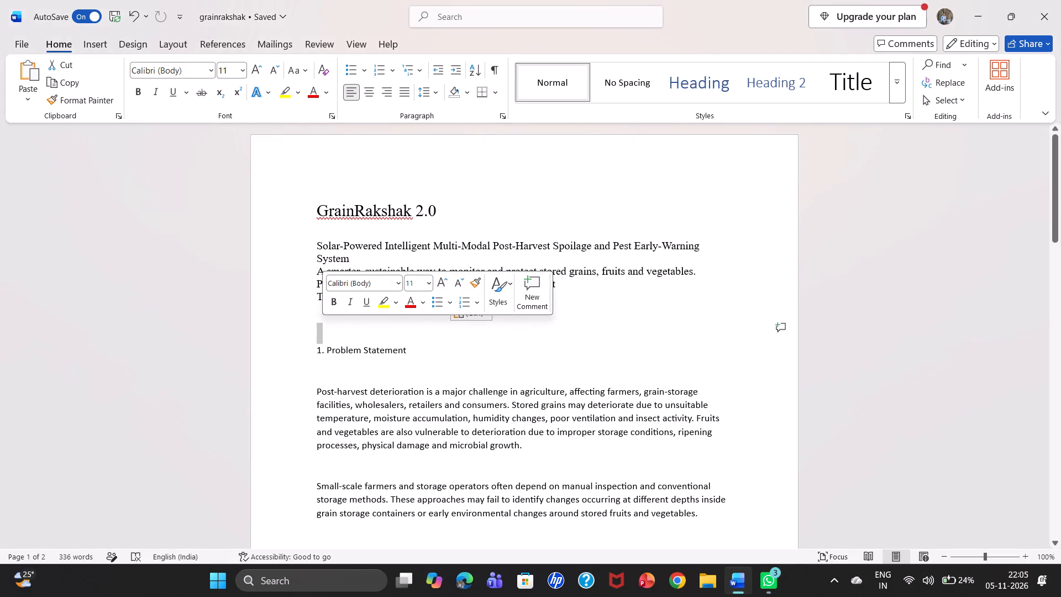
left_click(454, 320)
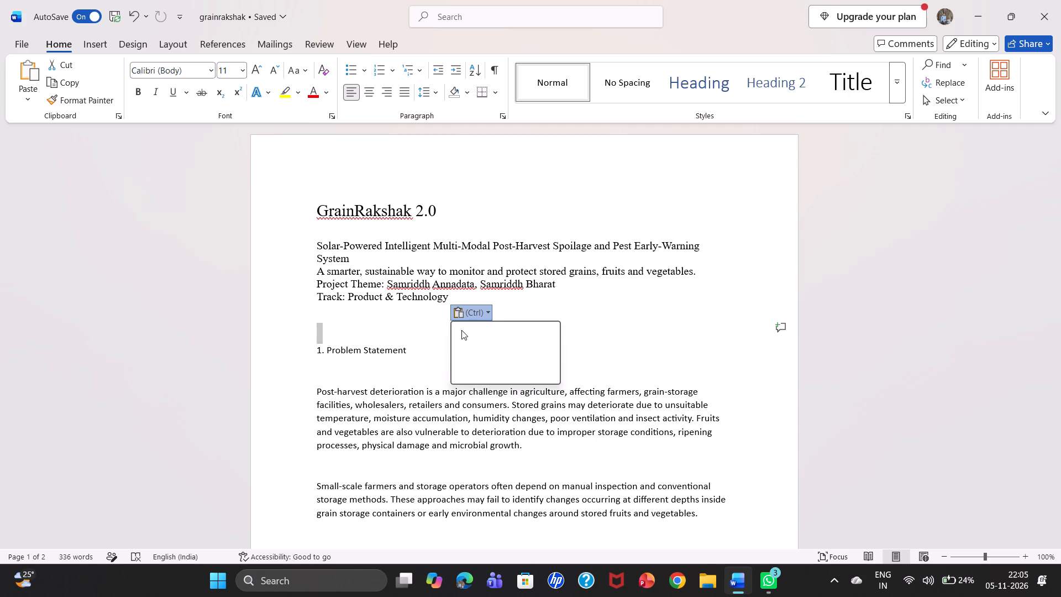
Change the paste format of the pasted title block, from "GrainRakshak 2.0" through "Track: Product & Technology", to Picture.
left_click(479, 352)
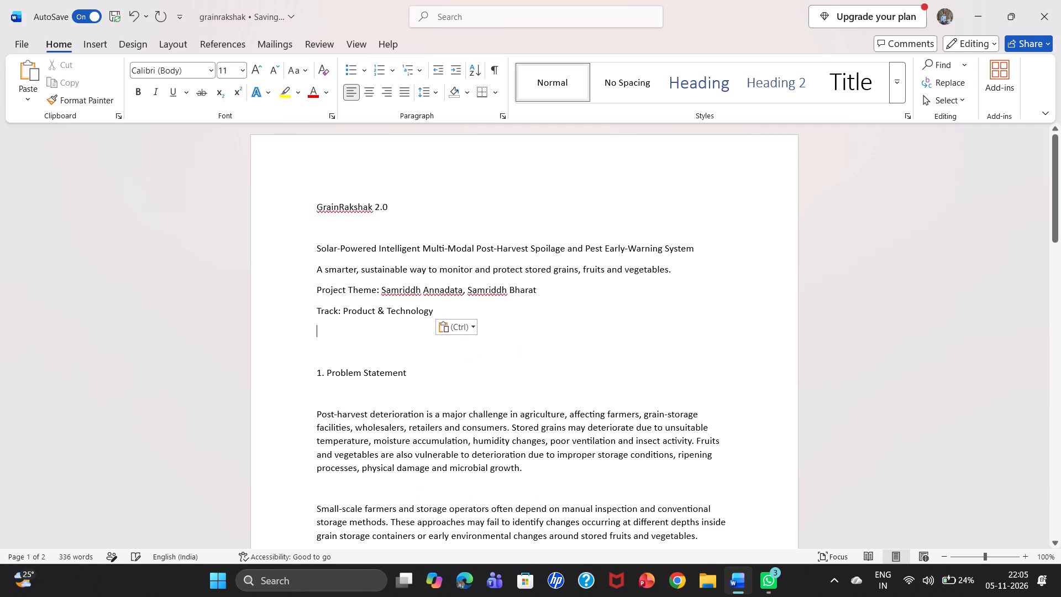
left_click(475, 324)
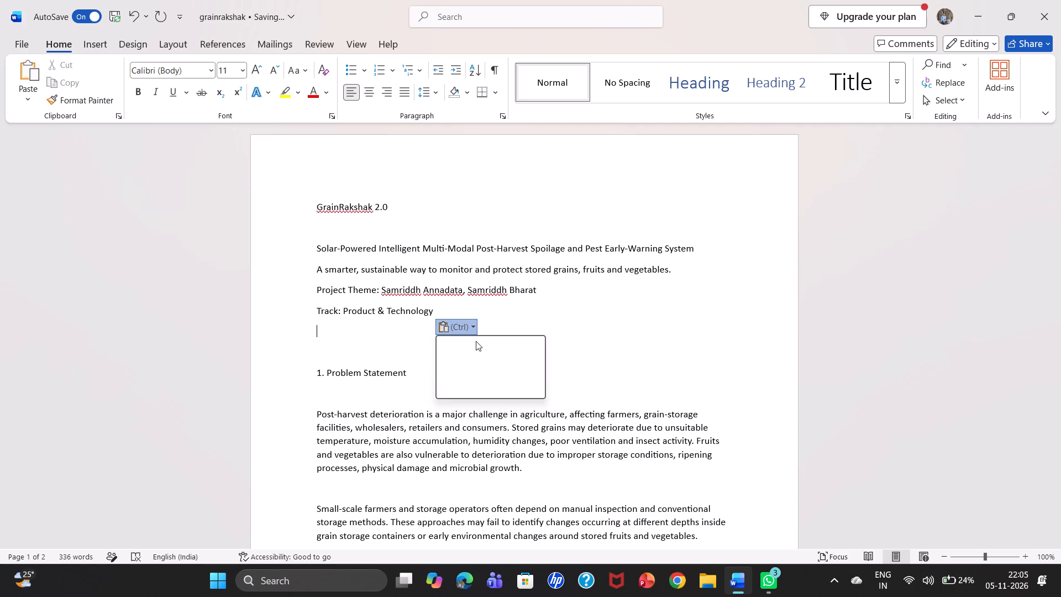
left_click(485, 362)
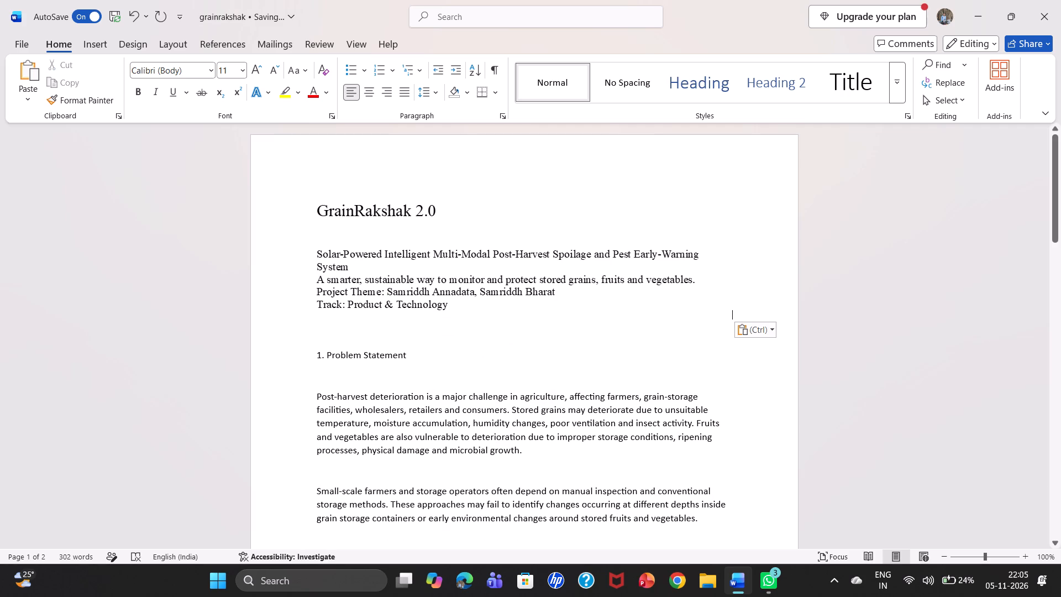
Add five blank lines between the title block picture and the "1. Problem Statement" heading.
left_click(323, 339)
key("Return")
key("Return")
key("Return")
key("Return")
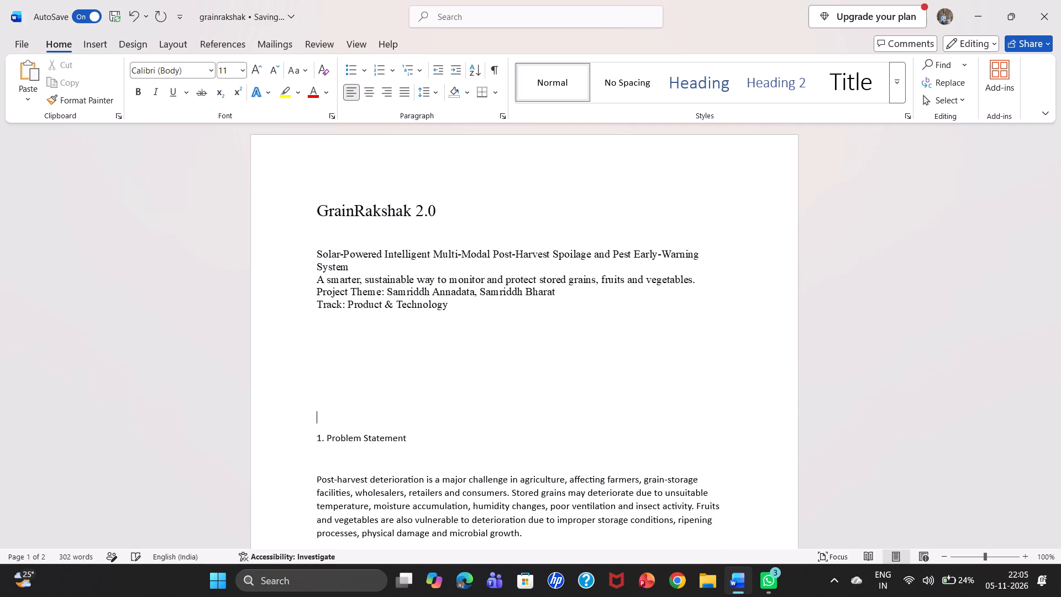
key("Return")
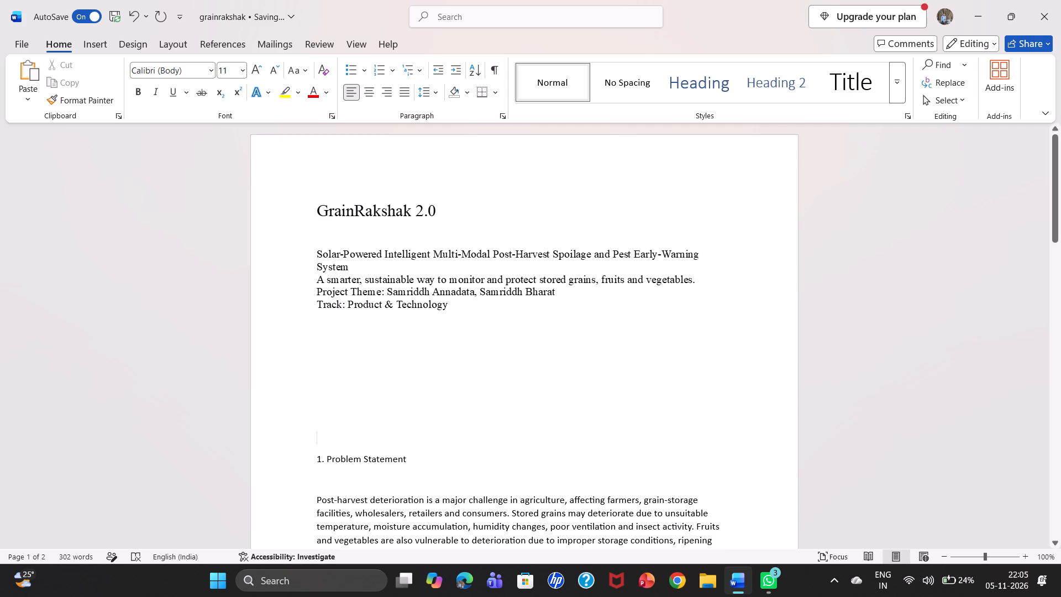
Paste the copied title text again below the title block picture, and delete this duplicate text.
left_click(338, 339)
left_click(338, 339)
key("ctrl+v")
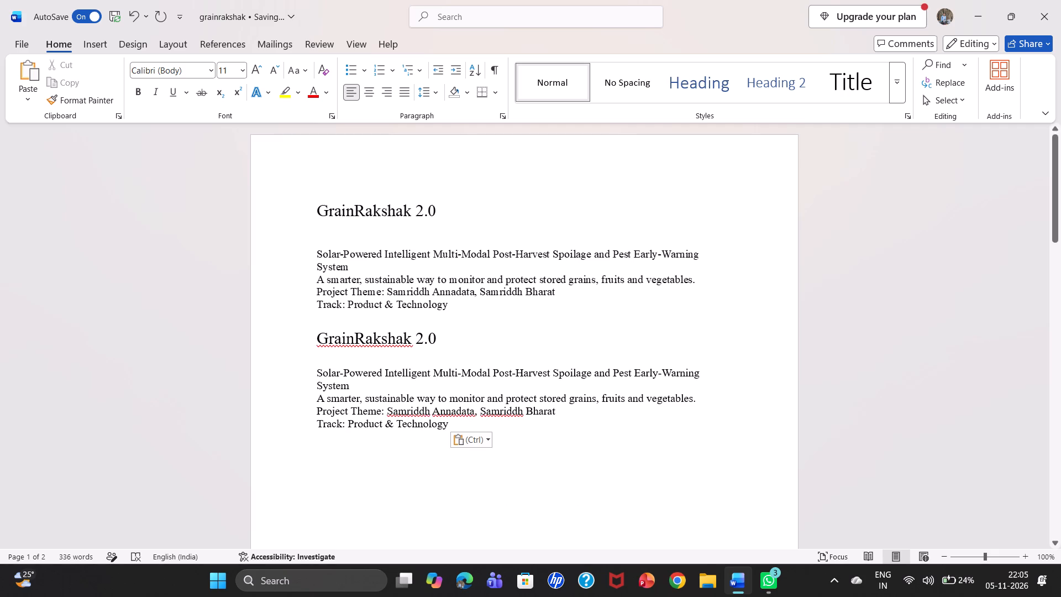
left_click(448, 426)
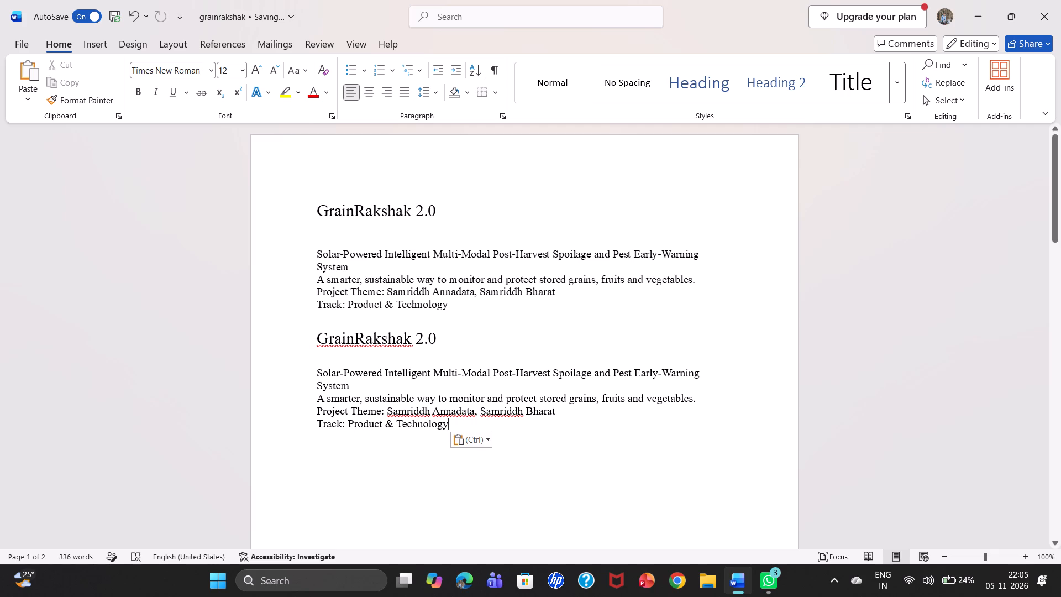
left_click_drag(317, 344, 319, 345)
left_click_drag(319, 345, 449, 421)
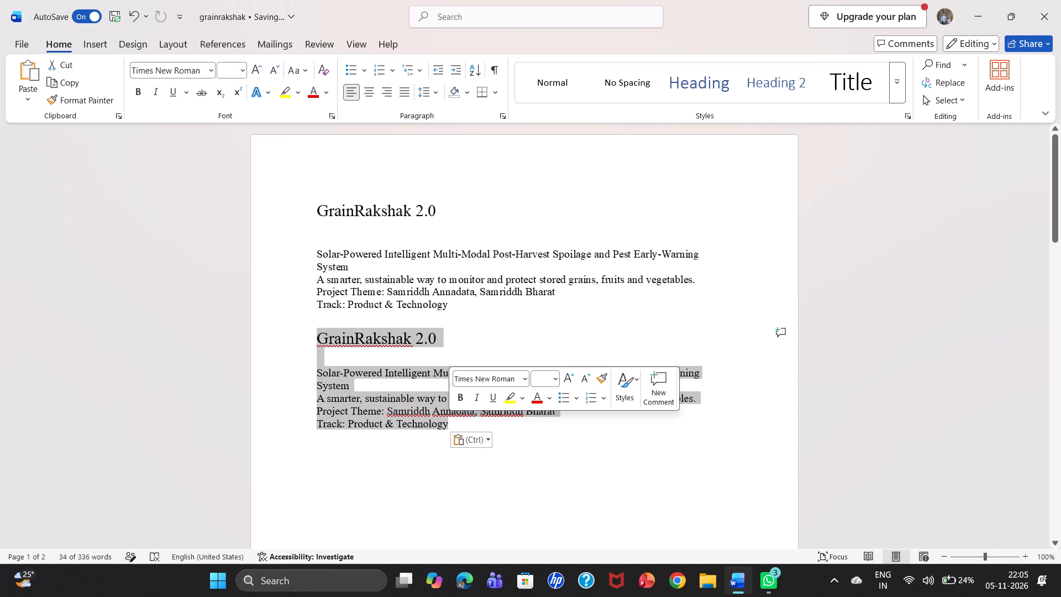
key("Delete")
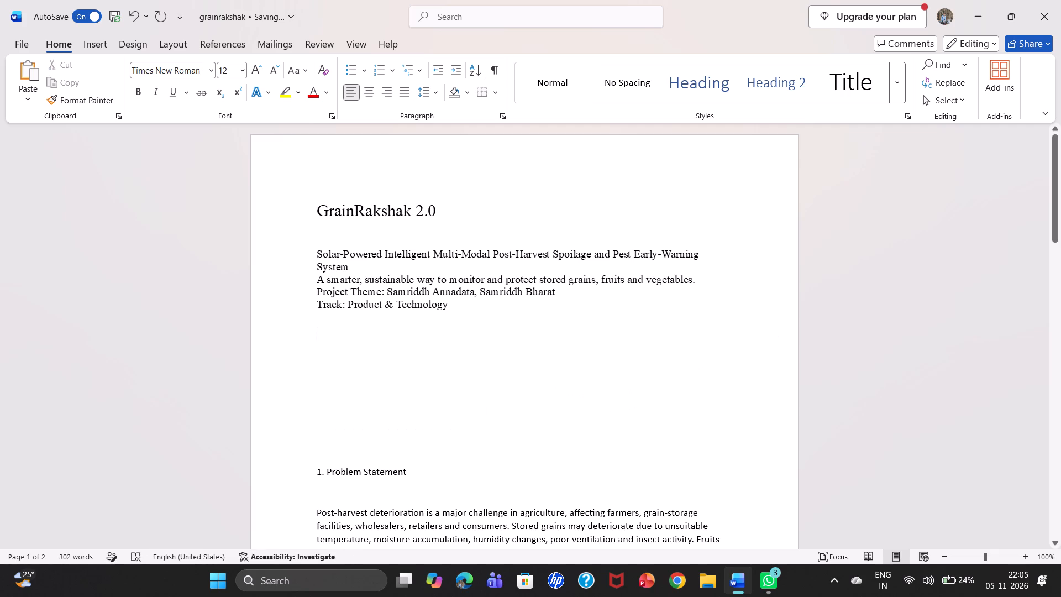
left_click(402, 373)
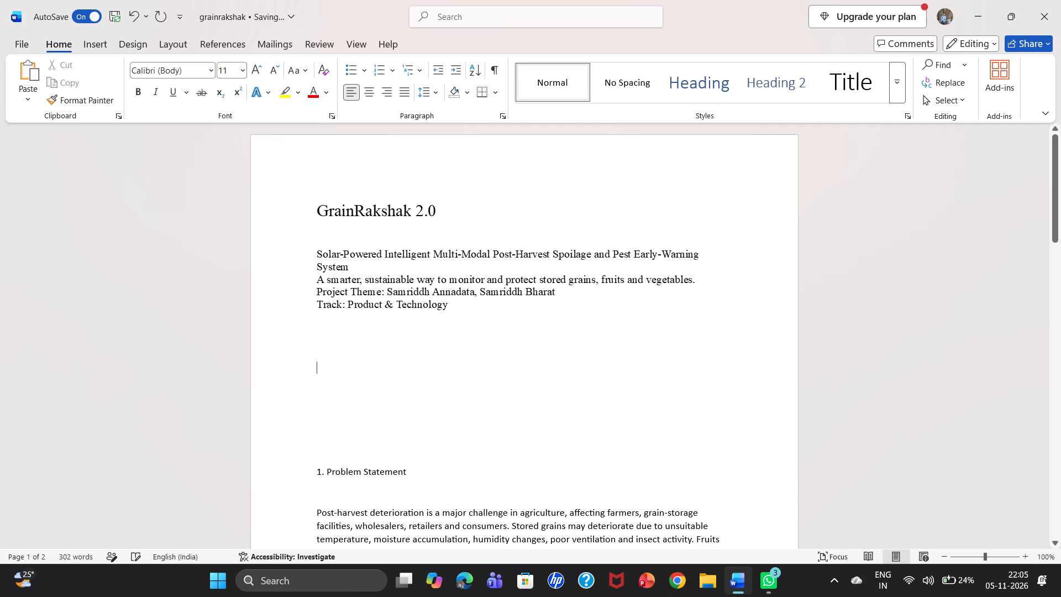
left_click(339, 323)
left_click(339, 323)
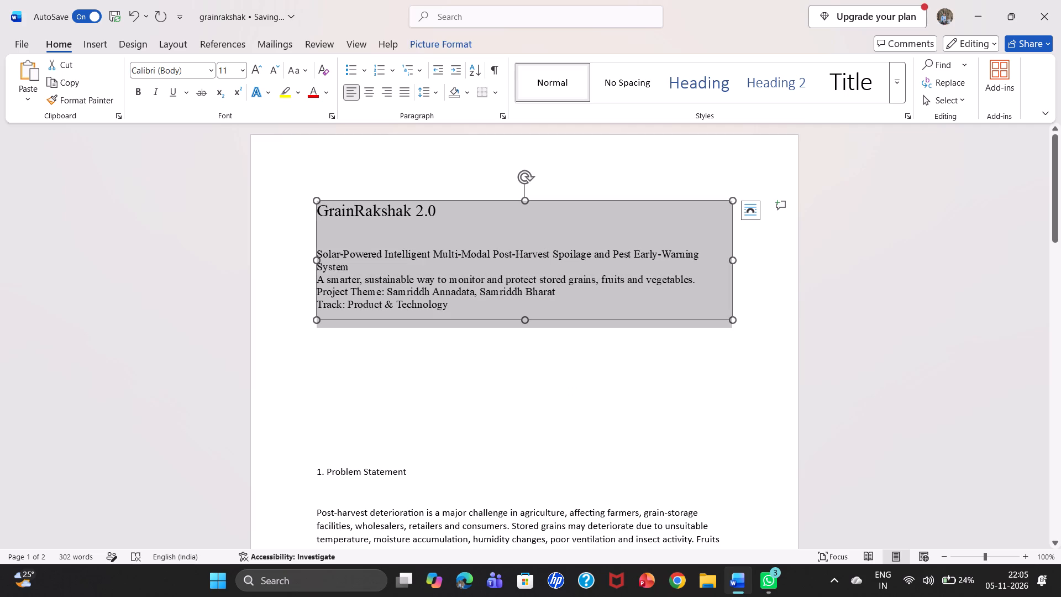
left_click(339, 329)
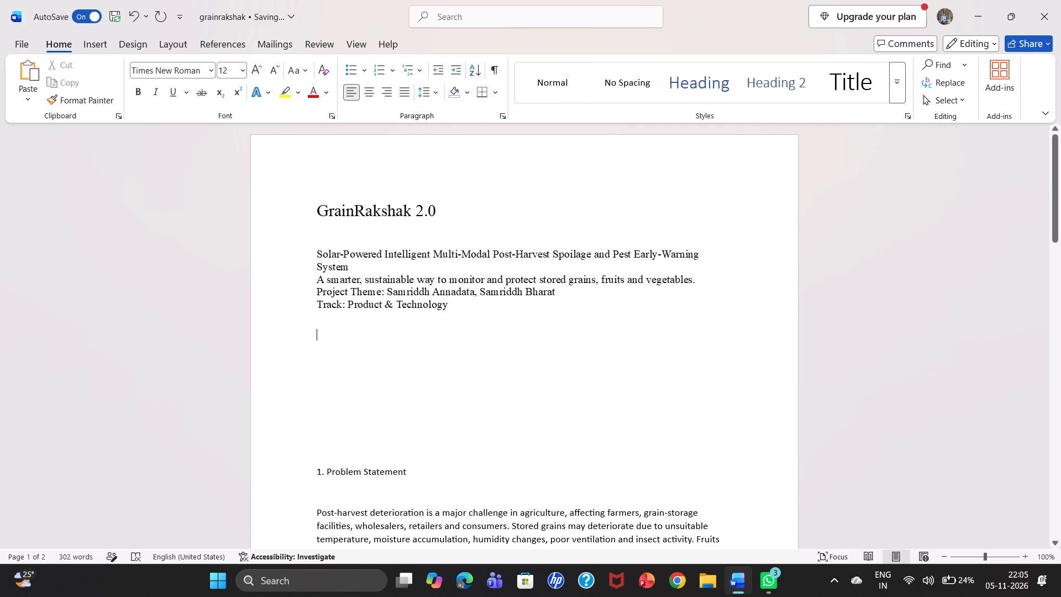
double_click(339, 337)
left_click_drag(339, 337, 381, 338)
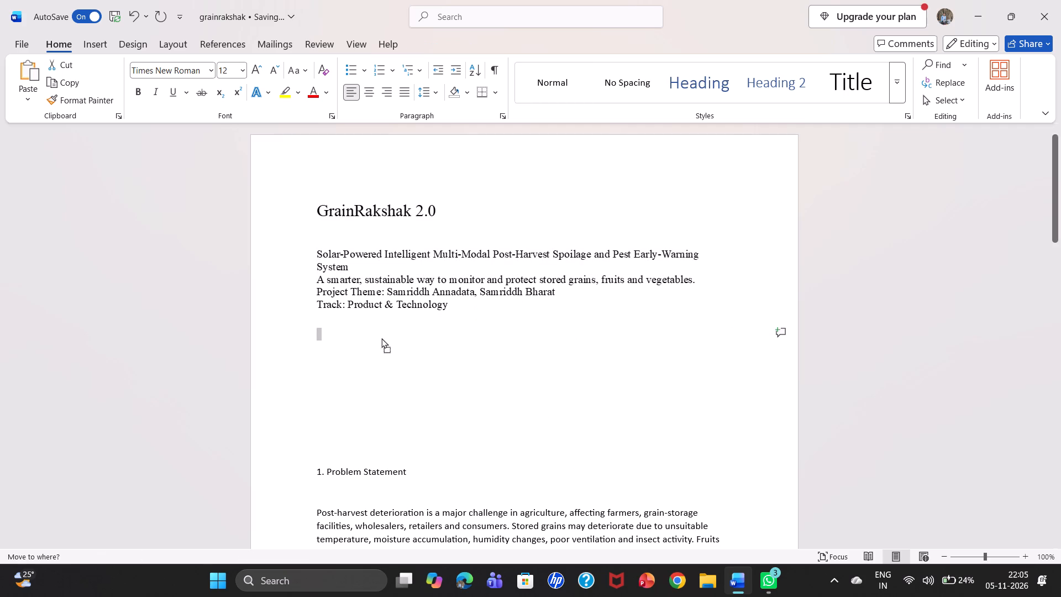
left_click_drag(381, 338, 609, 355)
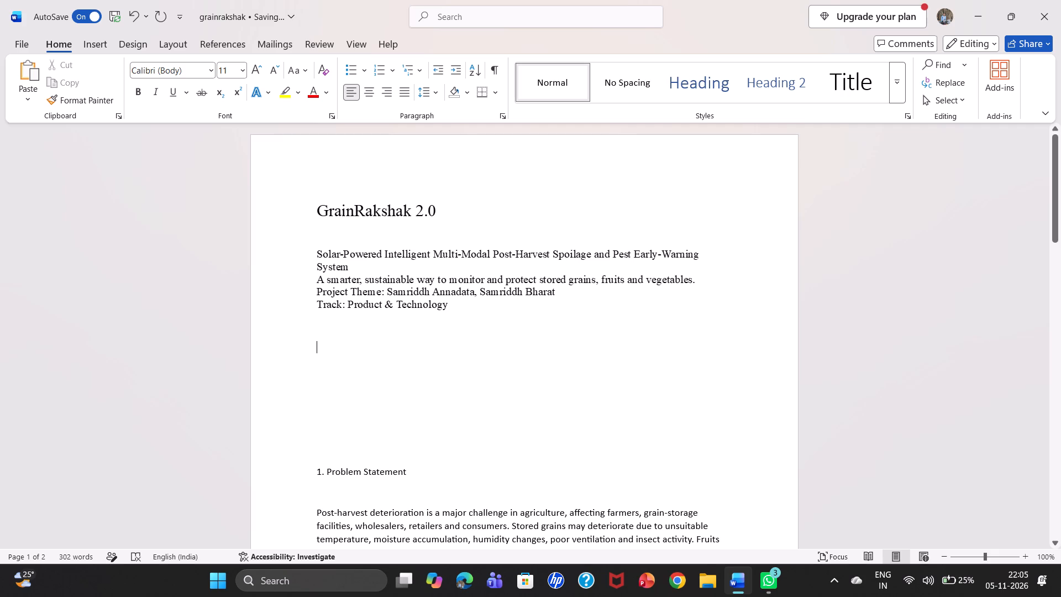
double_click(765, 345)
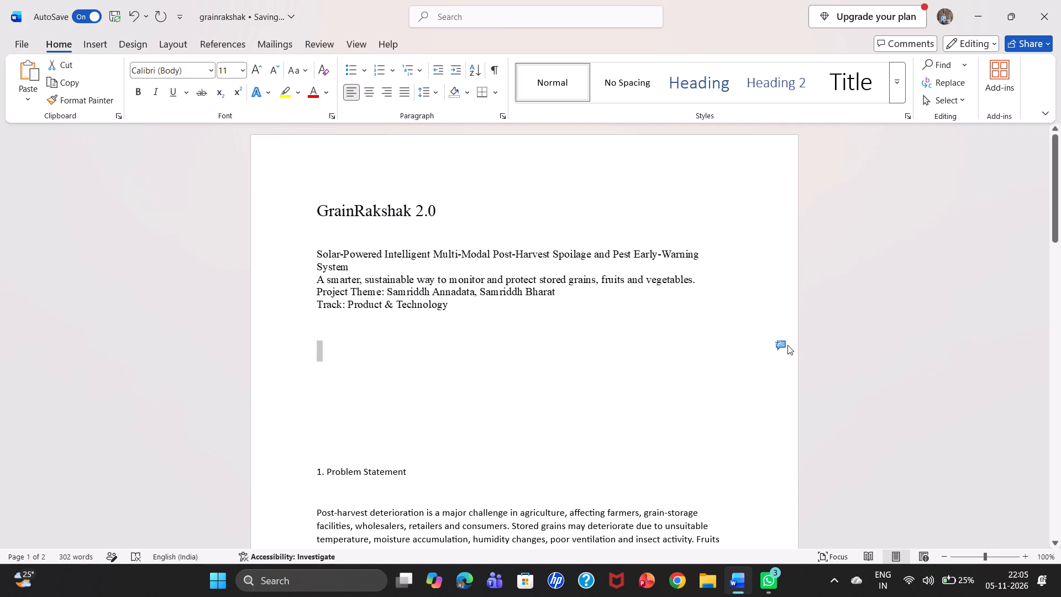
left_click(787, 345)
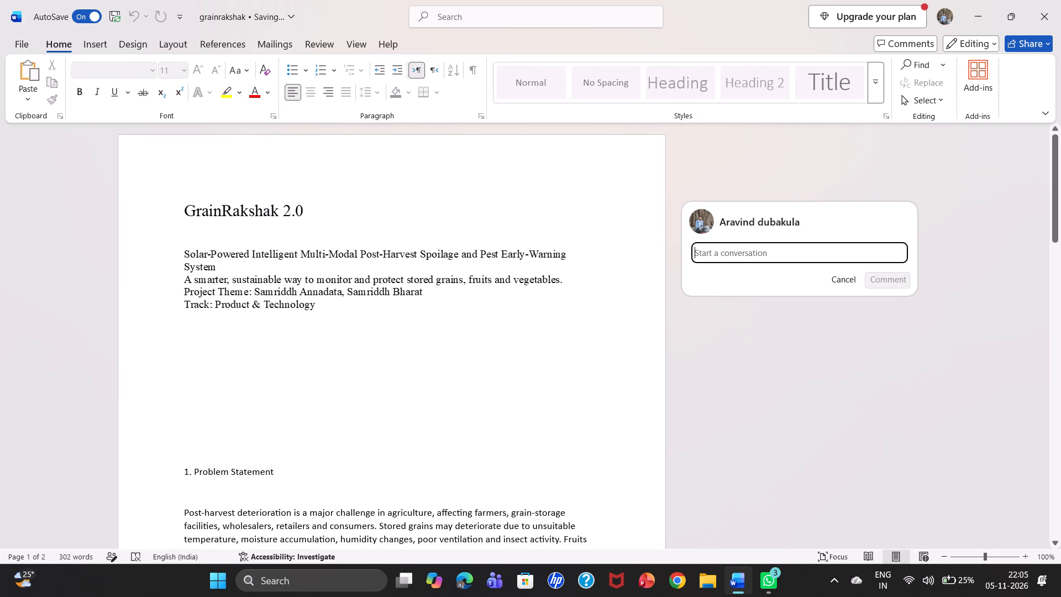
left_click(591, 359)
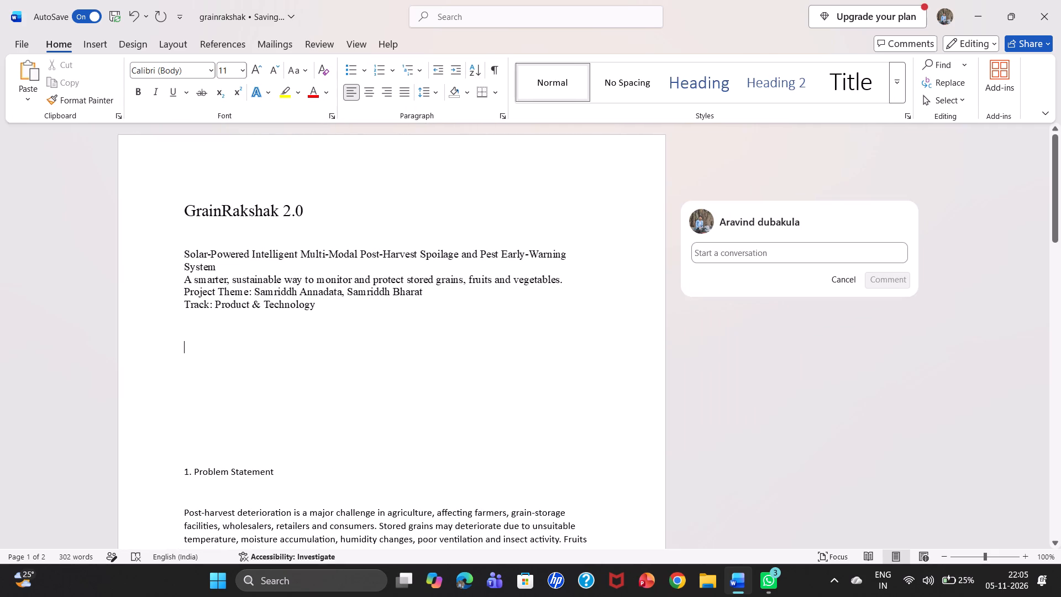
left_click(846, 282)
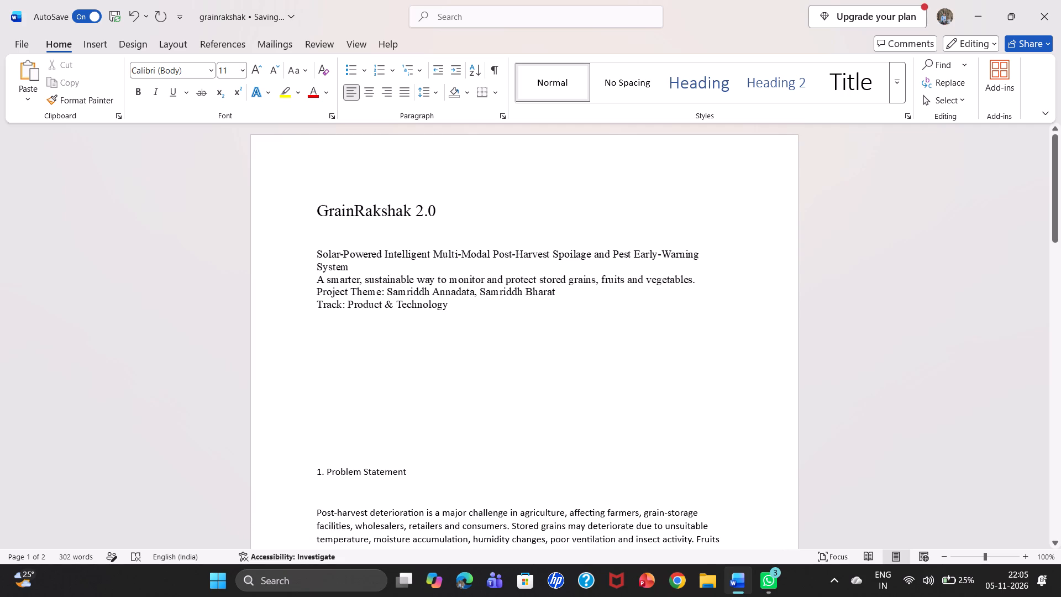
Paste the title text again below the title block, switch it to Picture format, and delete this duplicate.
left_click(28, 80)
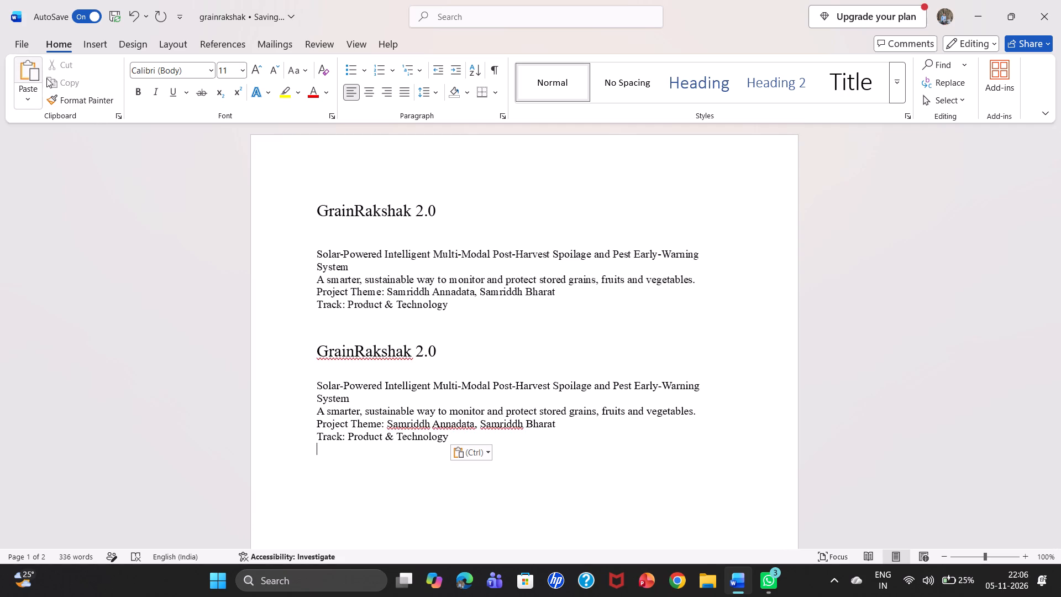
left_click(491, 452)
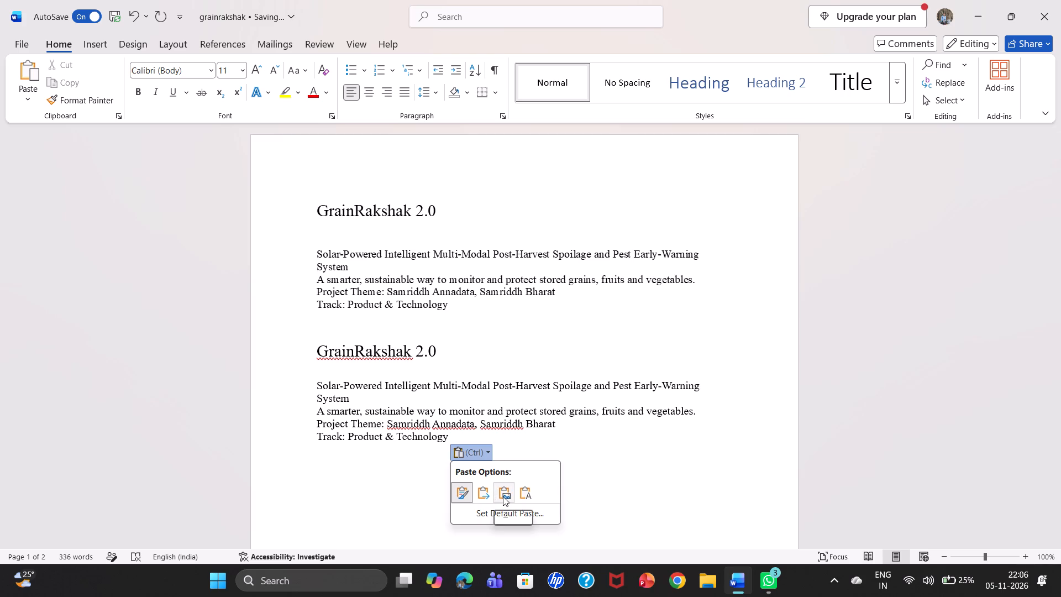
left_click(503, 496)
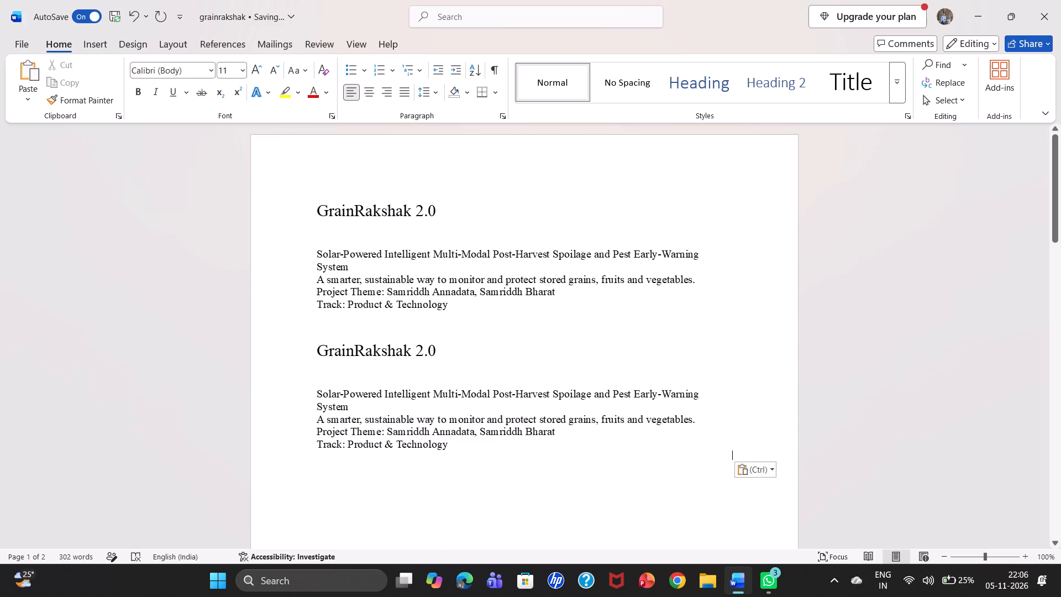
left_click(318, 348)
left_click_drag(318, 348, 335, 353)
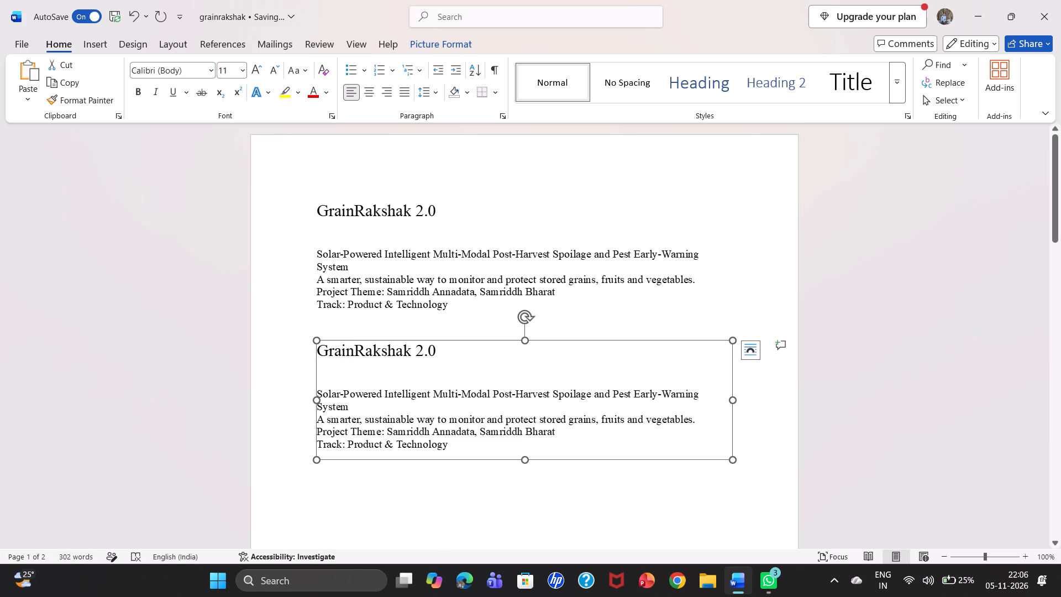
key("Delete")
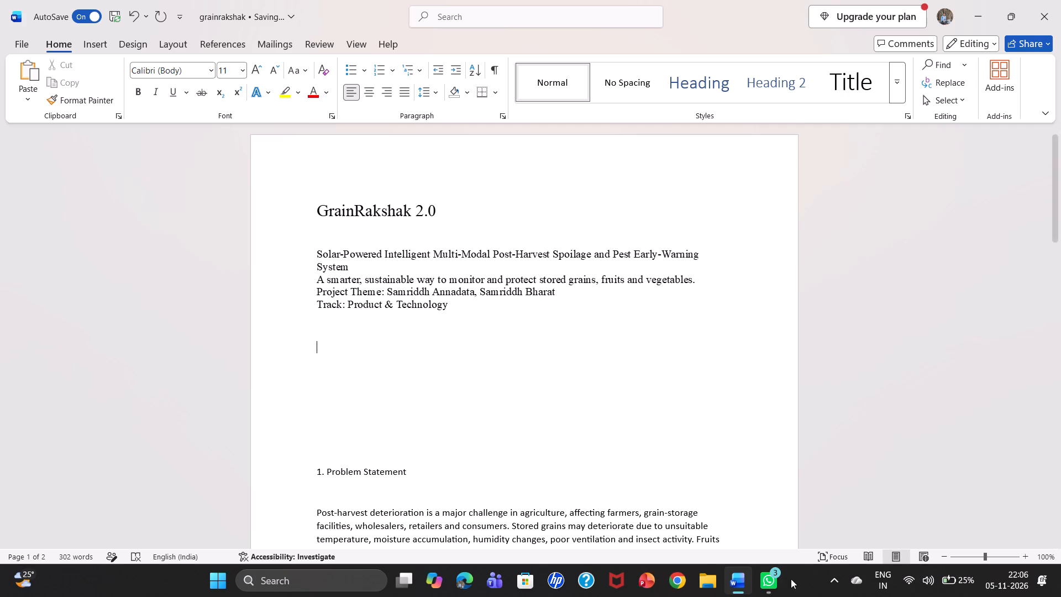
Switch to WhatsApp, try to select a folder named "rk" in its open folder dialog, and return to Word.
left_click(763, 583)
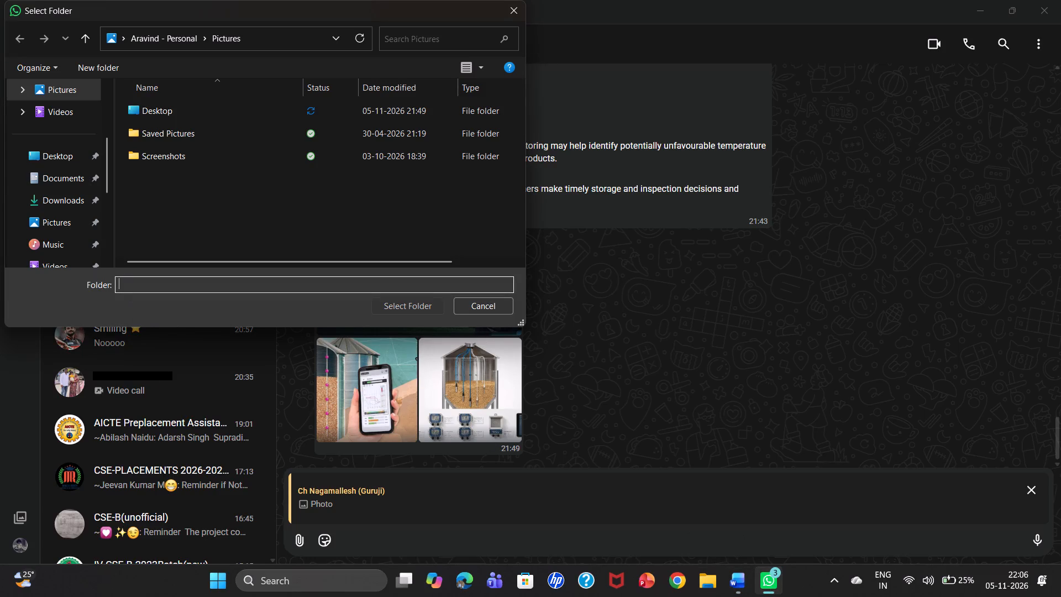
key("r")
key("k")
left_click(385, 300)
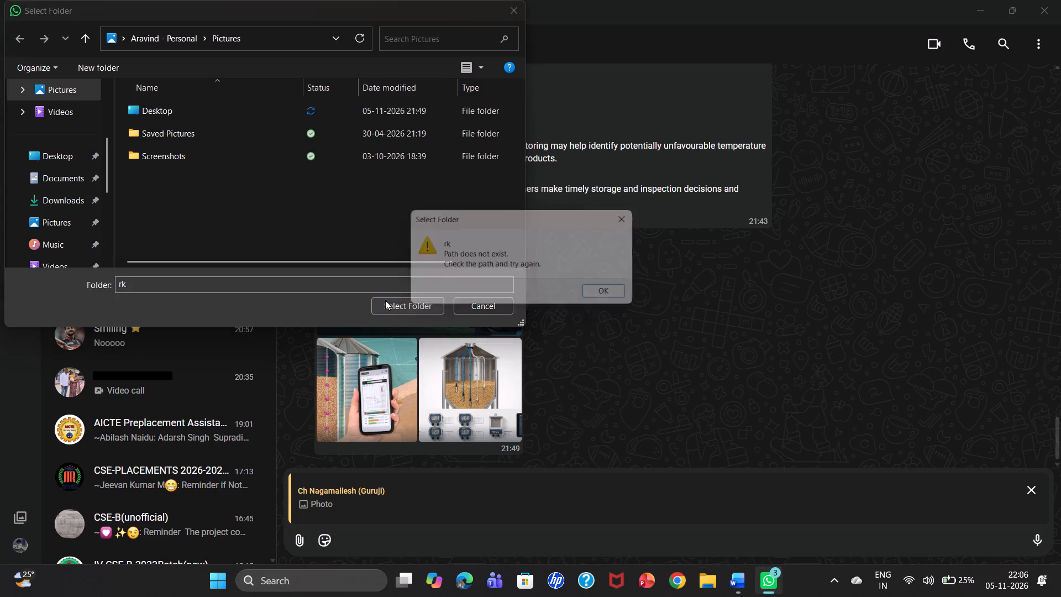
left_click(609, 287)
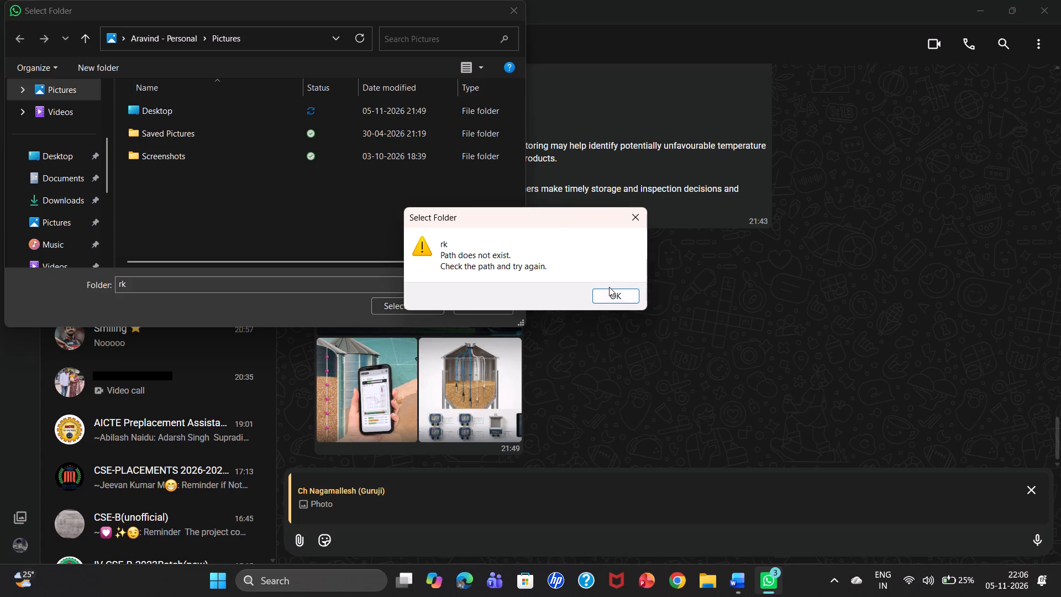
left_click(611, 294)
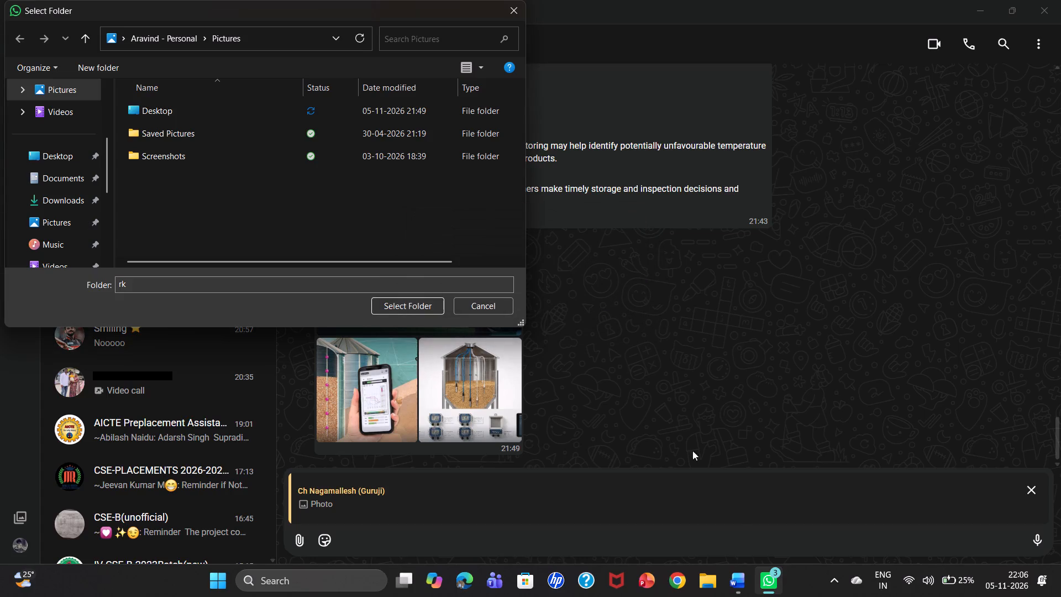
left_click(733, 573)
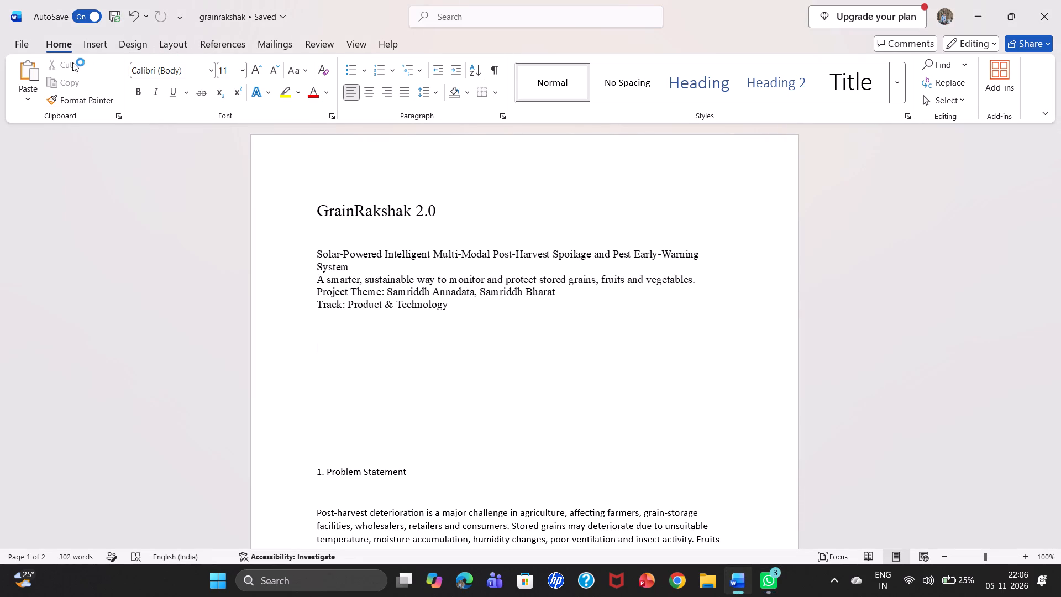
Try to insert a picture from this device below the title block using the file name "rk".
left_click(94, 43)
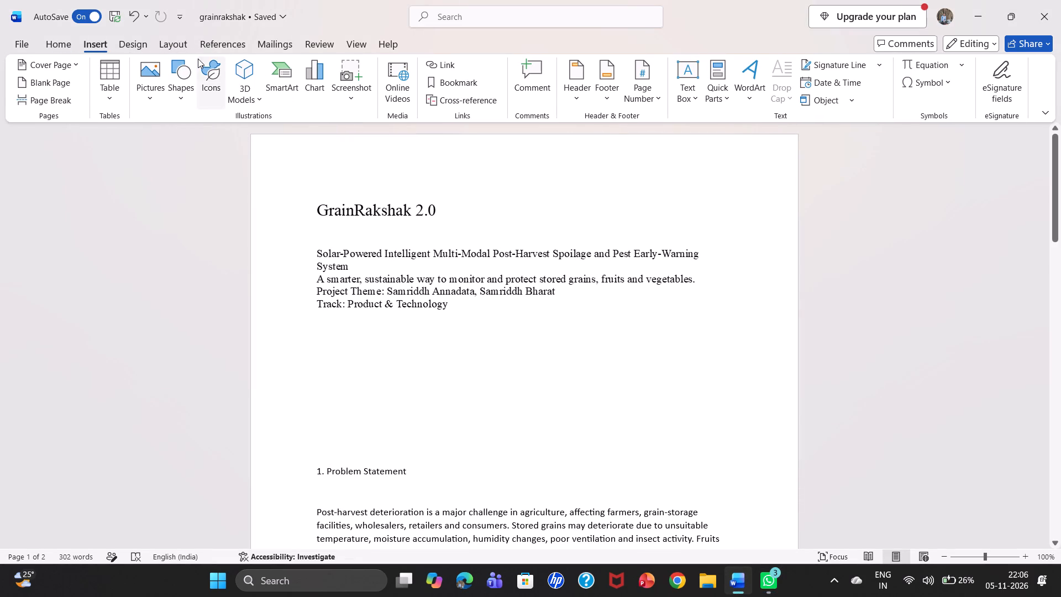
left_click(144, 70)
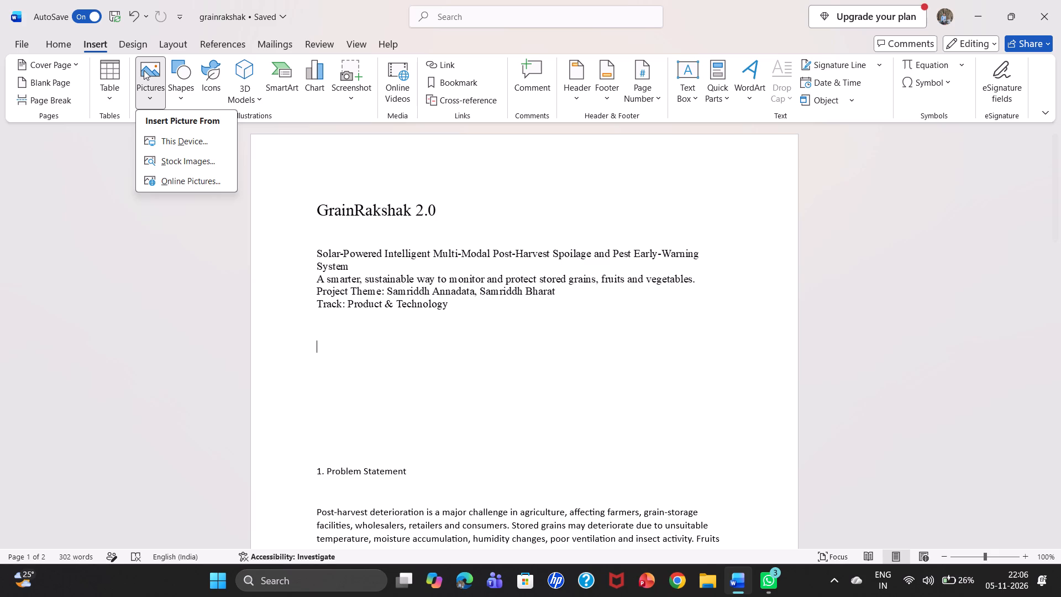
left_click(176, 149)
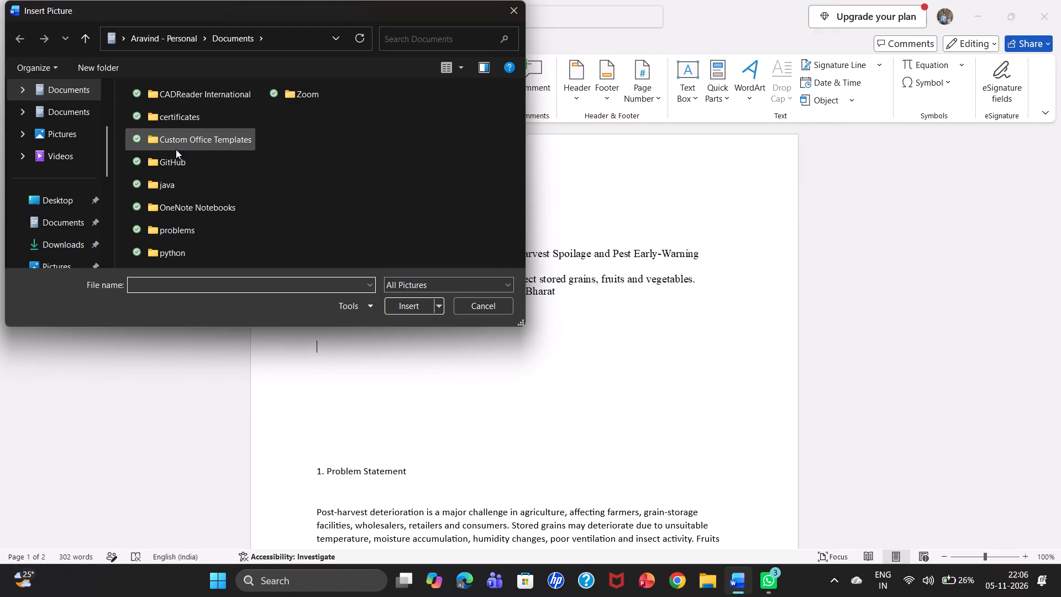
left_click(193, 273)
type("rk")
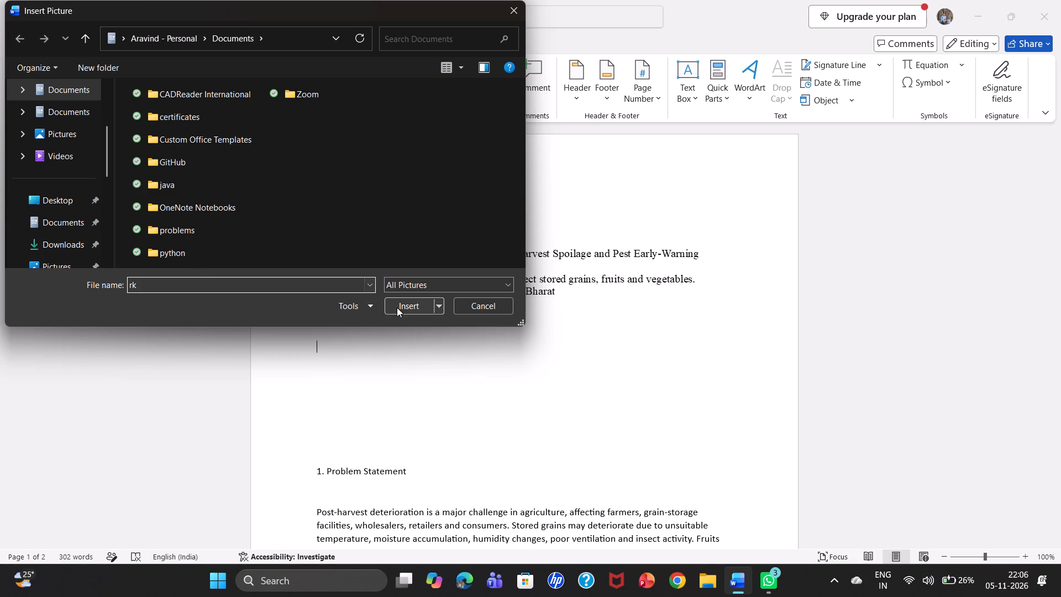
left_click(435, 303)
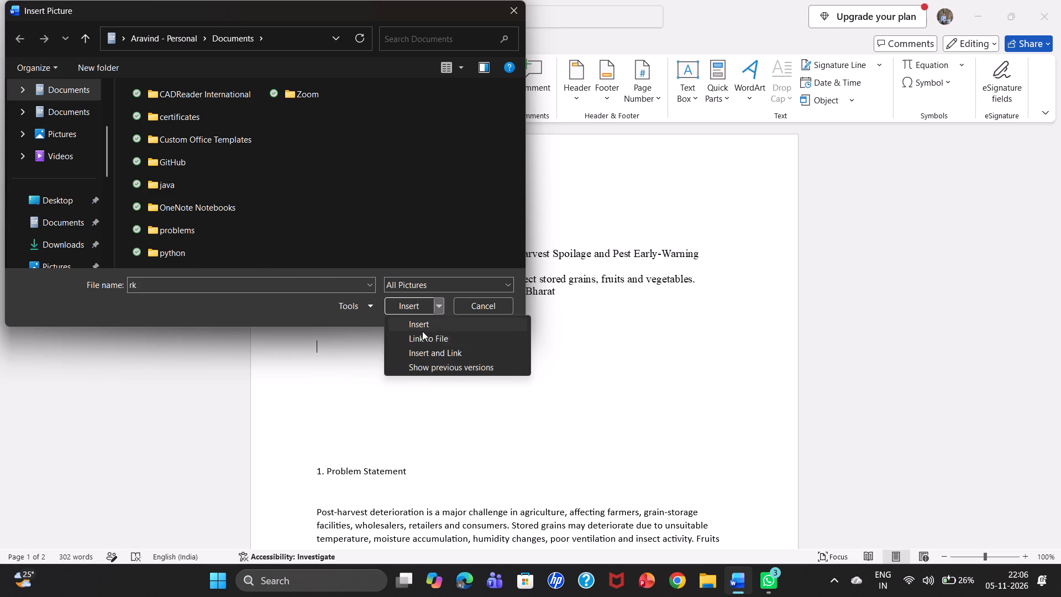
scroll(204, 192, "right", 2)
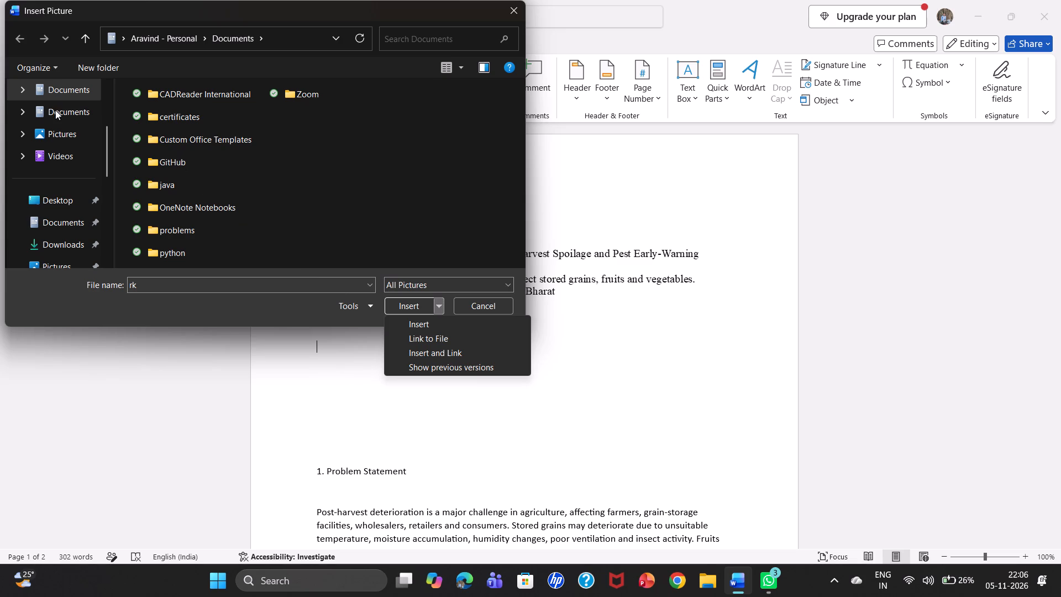
Browse the Documents, Pictures and Downloads folders for the picture to insert, and close the file selection without inserting anything.
left_click(55, 110)
left_click(55, 110)
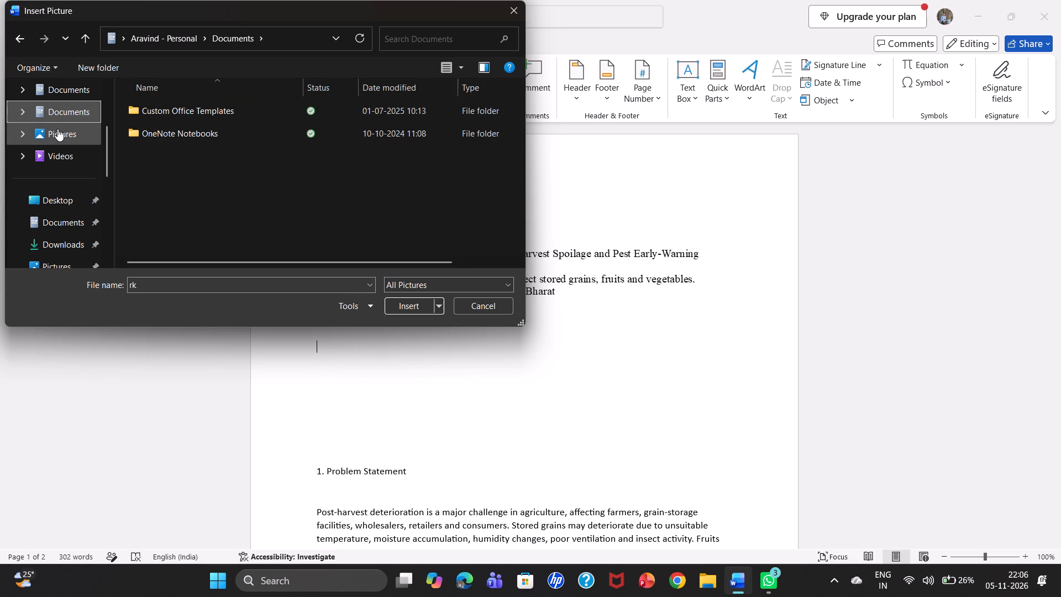
left_click(57, 129)
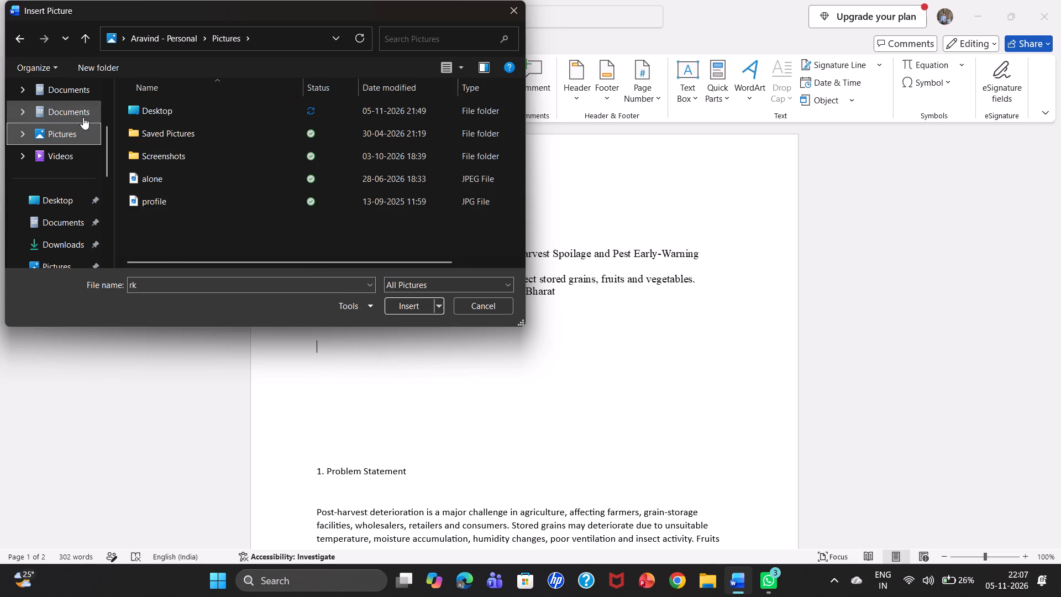
left_click(151, 131)
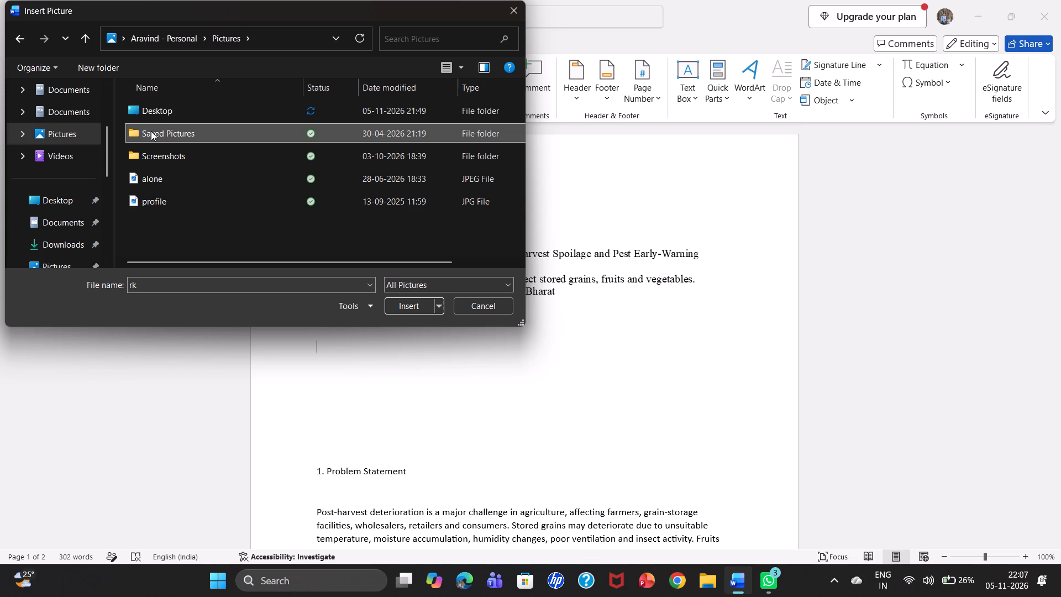
left_click(151, 131)
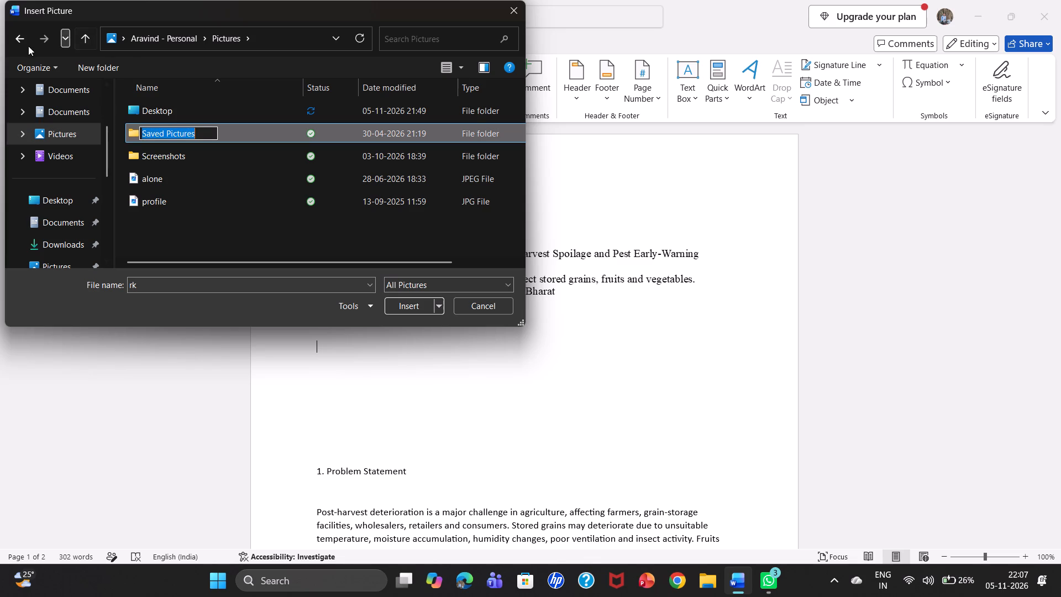
left_click(22, 34)
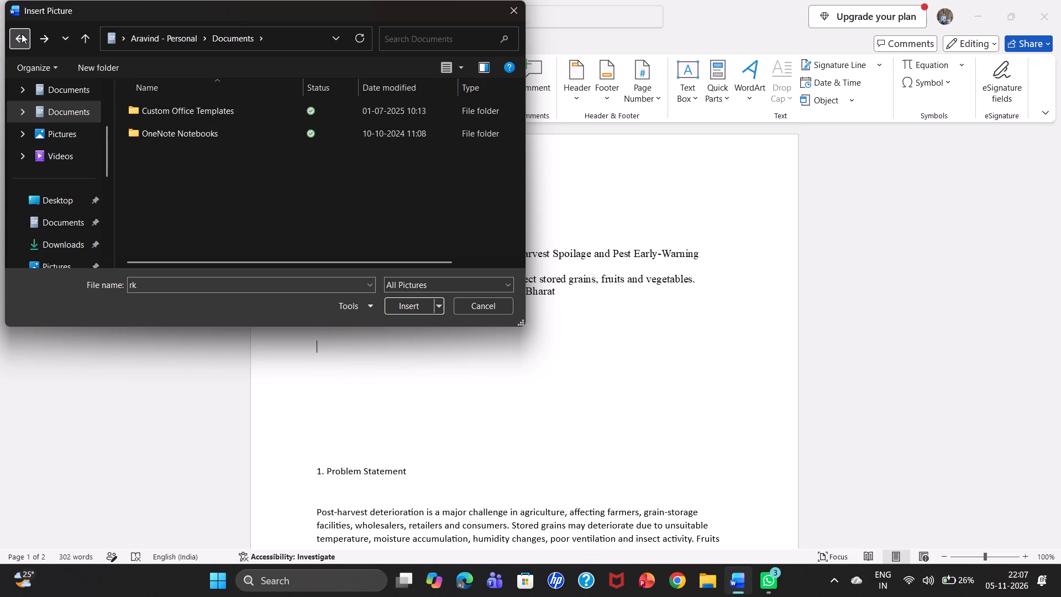
left_click(64, 245)
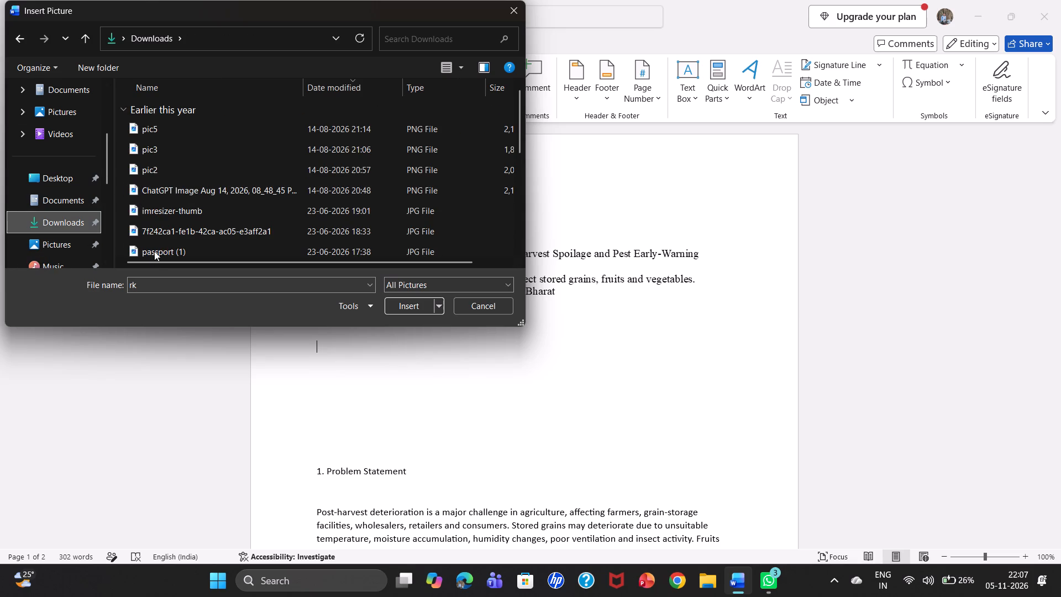
scroll(185, 213, "down", 1)
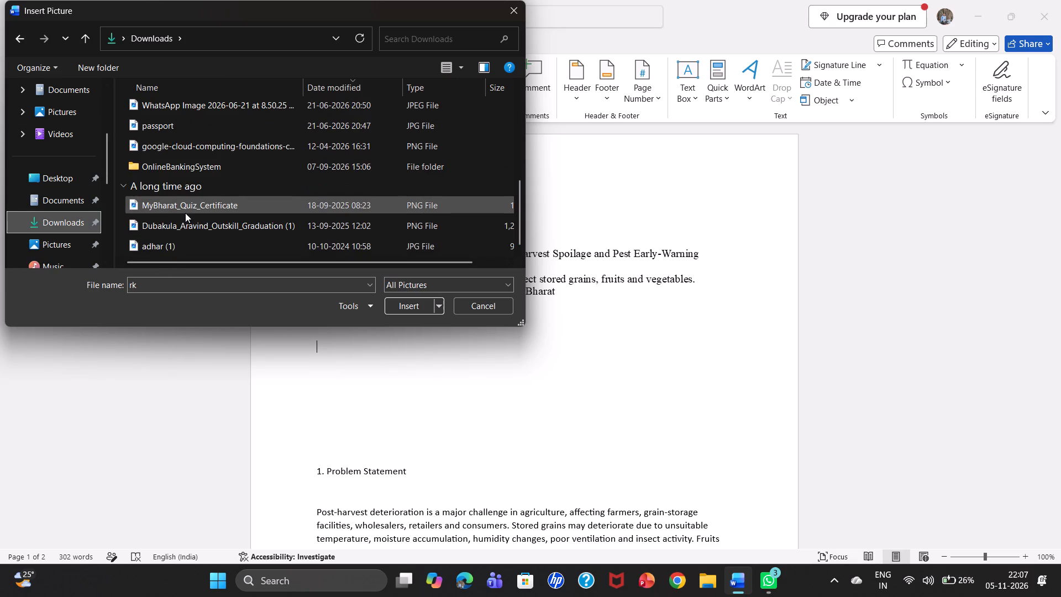
scroll(185, 213, "down", 1)
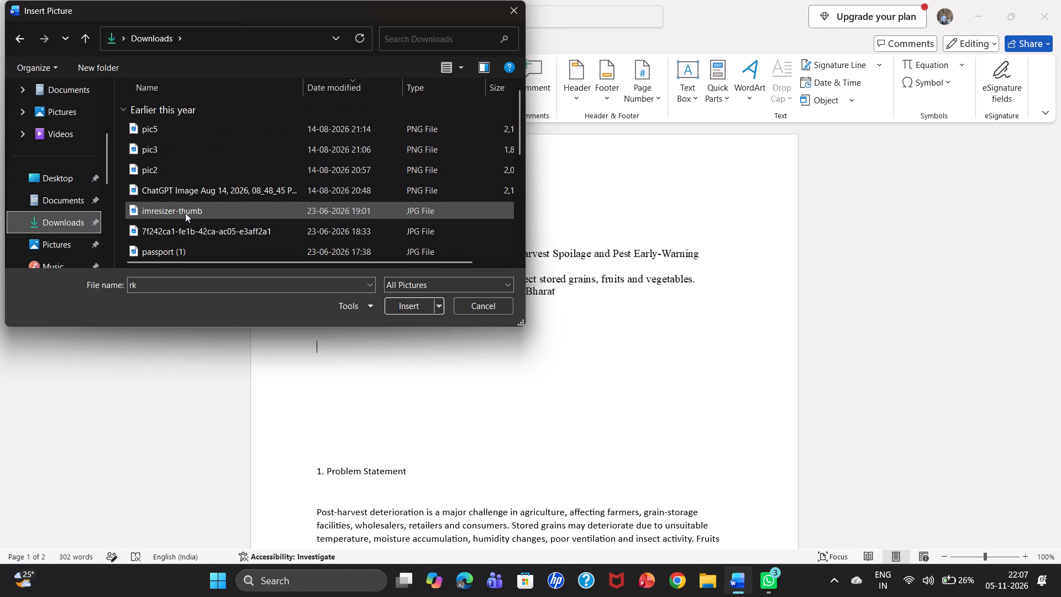
scroll(185, 213, "right", 1)
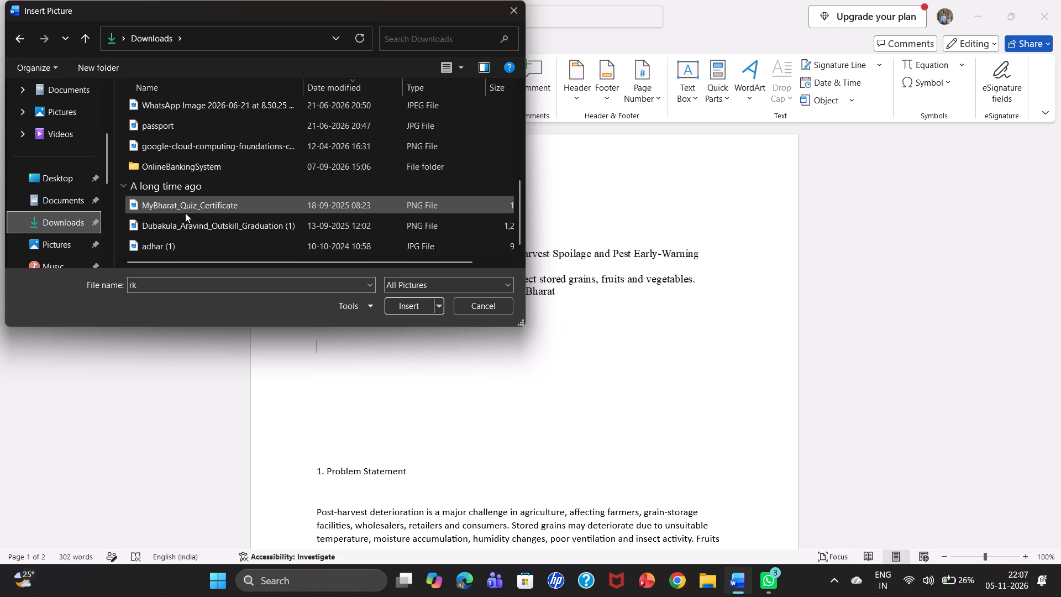
scroll(185, 213, "right", 1)
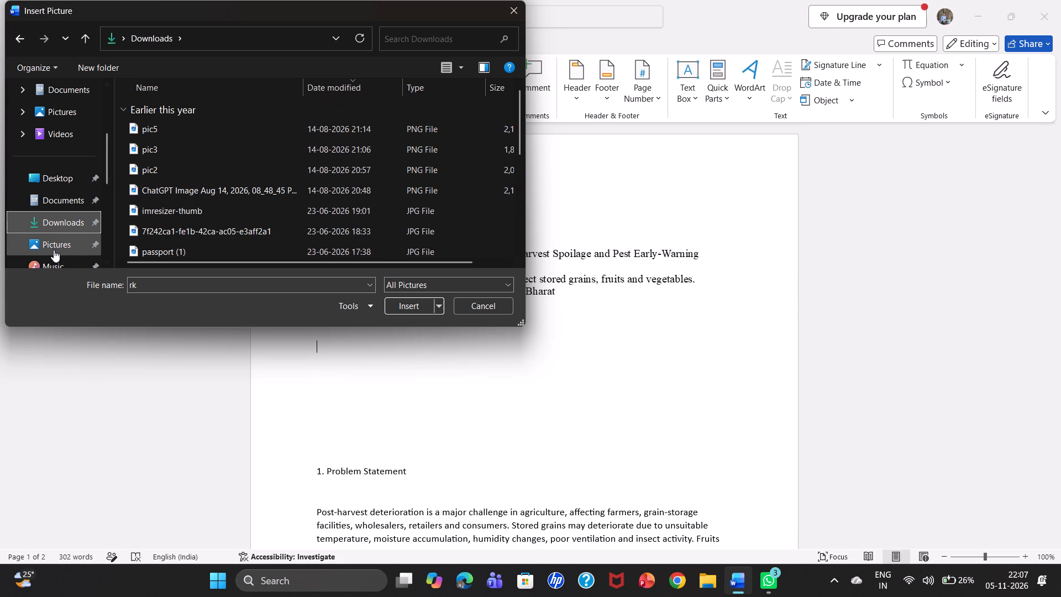
left_click(61, 238)
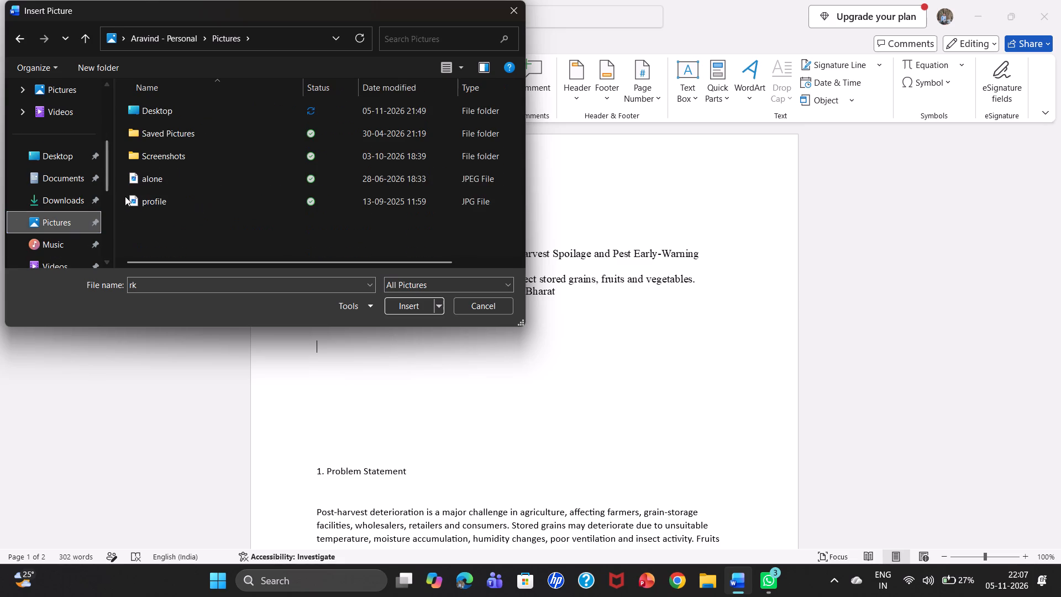
left_click(27, 94)
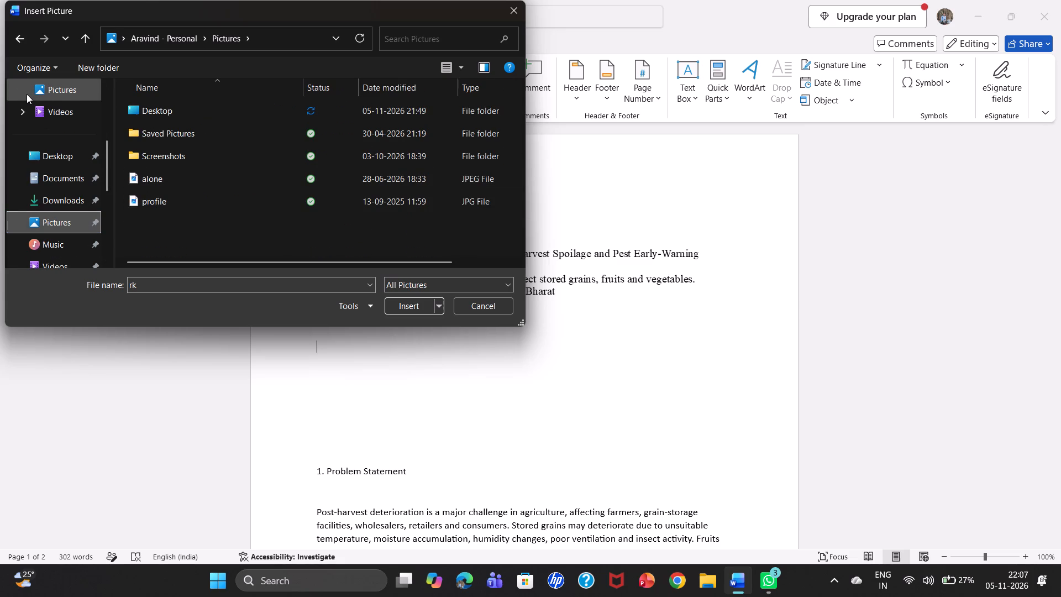
left_click(27, 94)
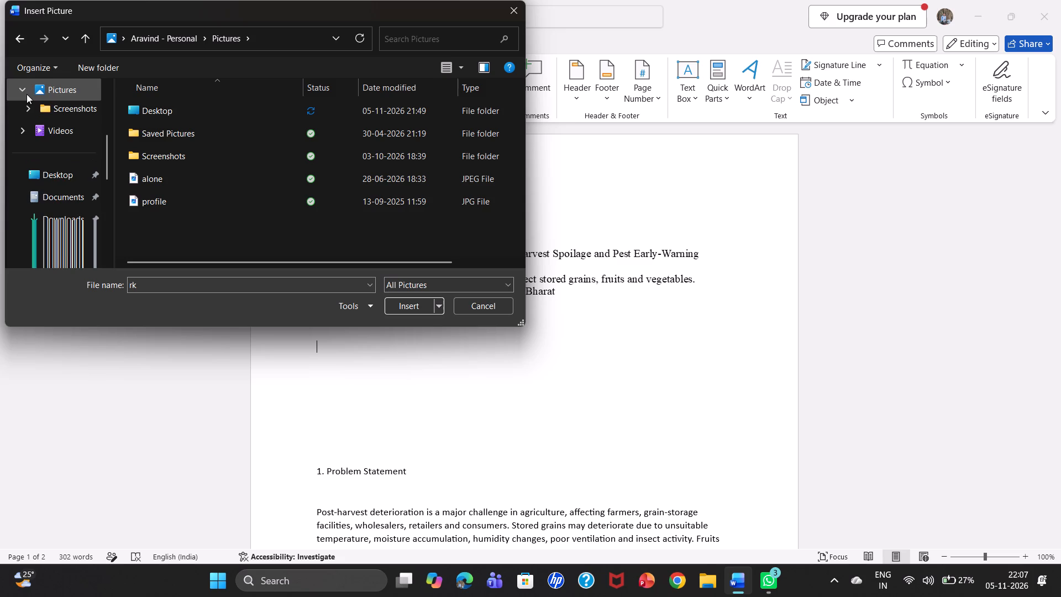
double_click(50, 83)
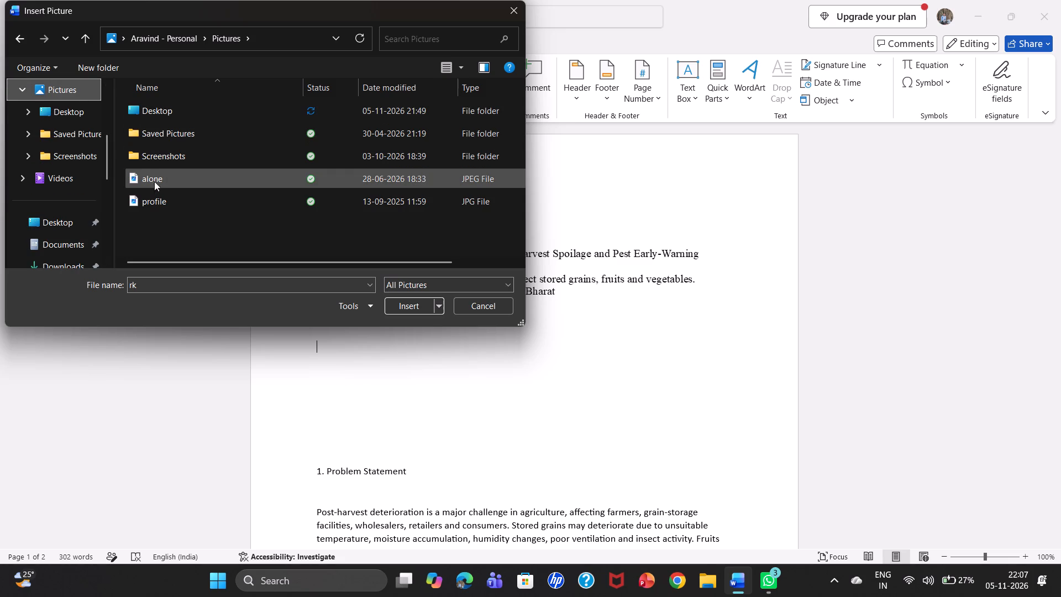
left_click(178, 137)
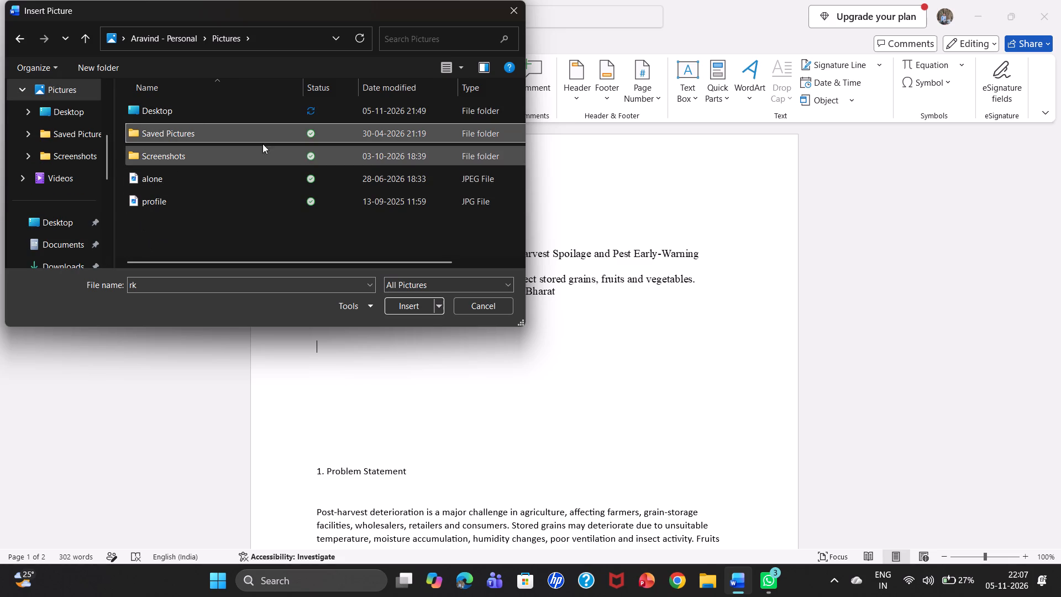
left_click(522, 13)
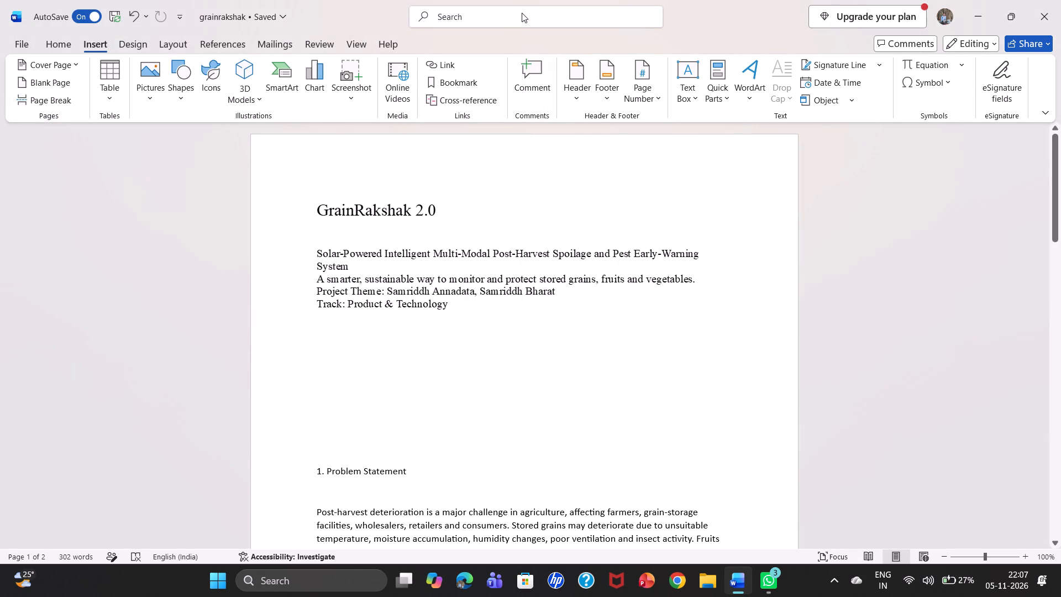
Insert a screenshot of the open WhatsApp window, showing the silo monitoring picture, below the title block.
left_click(352, 70)
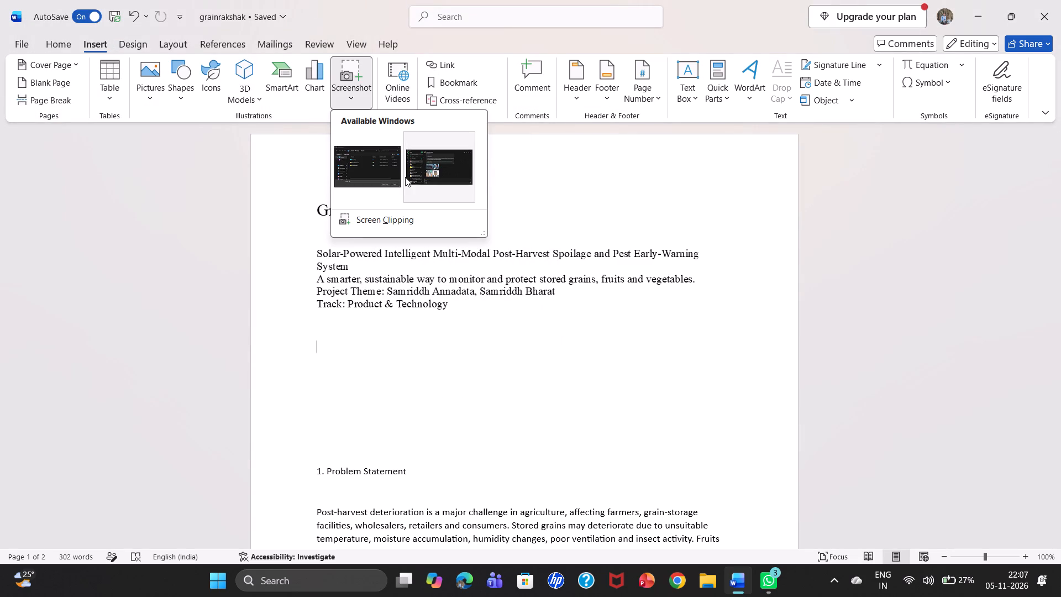
left_click(443, 174)
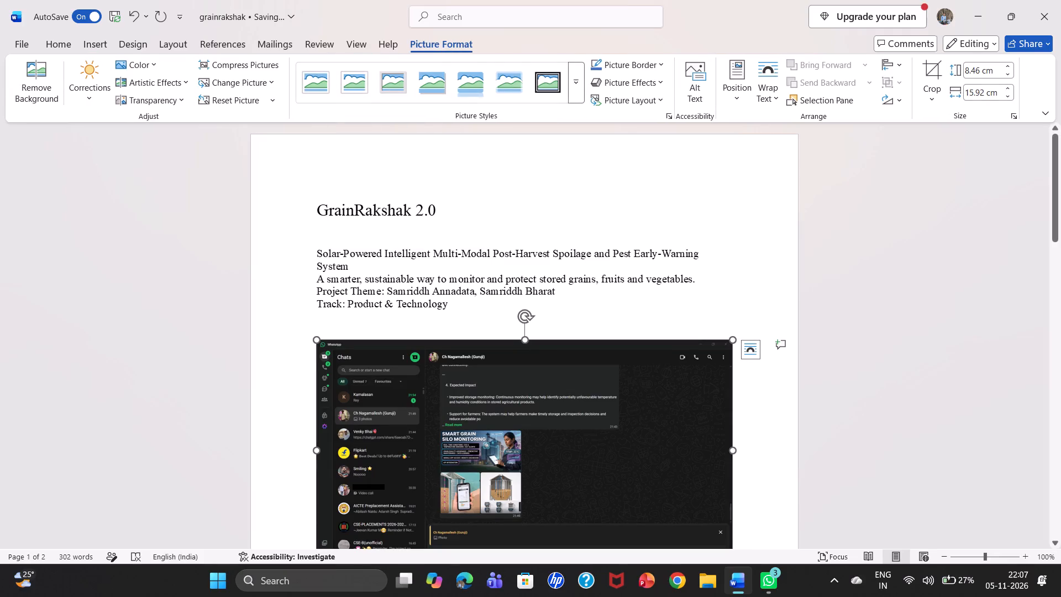
left_click(532, 440)
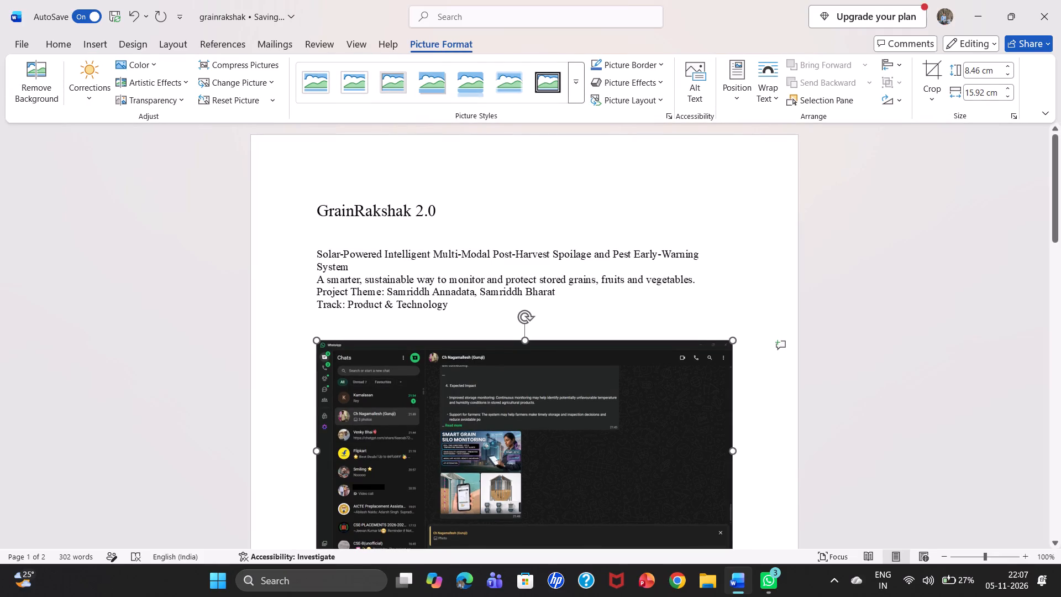
left_click(595, 311)
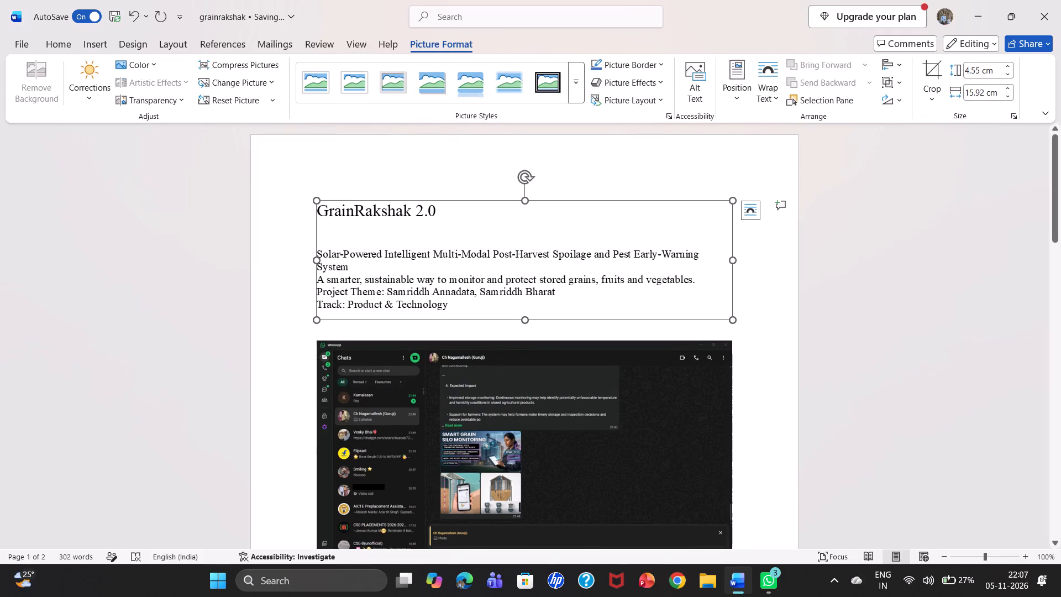
Switch to WhatsApp and dismiss its open folder selection dialog without choosing a folder.
left_click(773, 581)
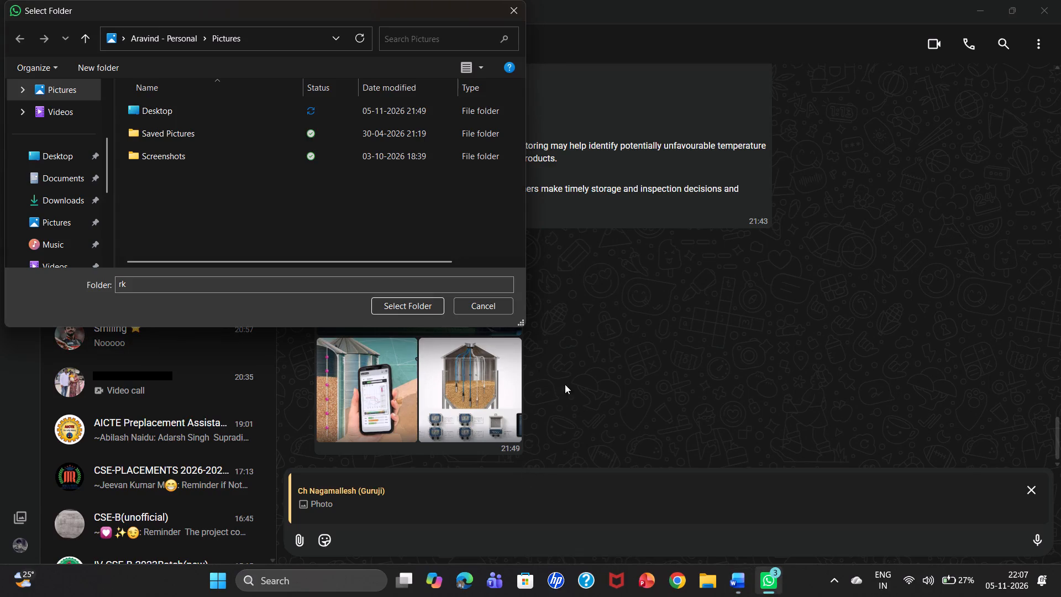
left_click(515, 0)
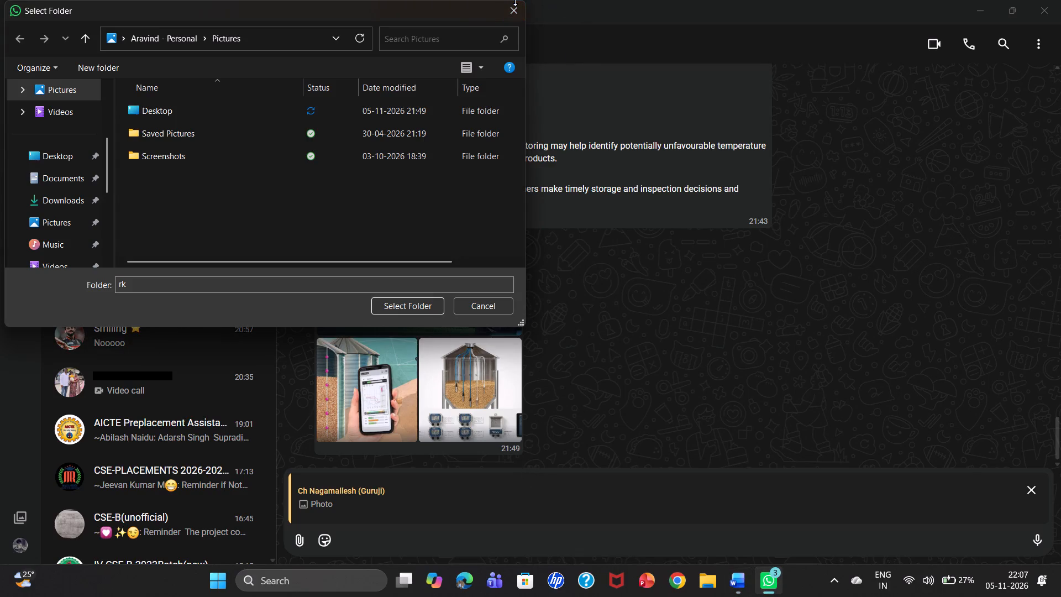
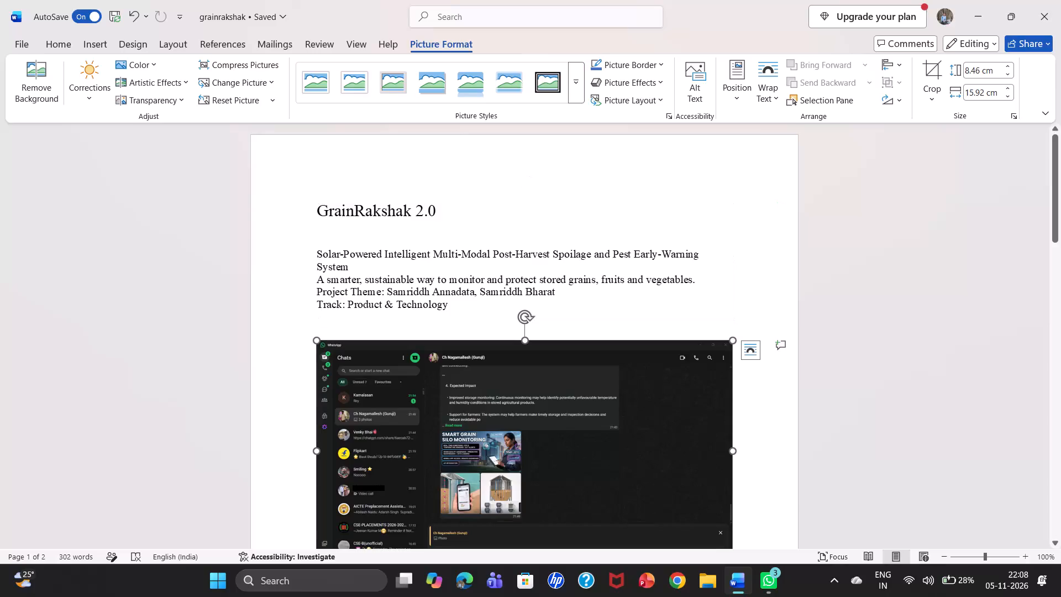
Delete the inserted WhatsApp window screenshot from below the title block.
key("Delete")
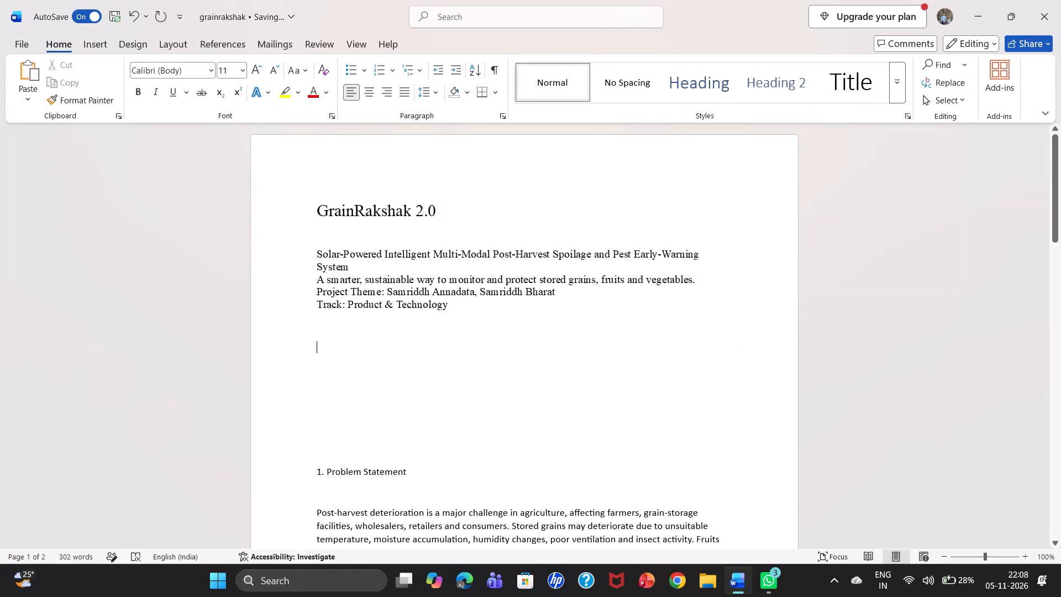
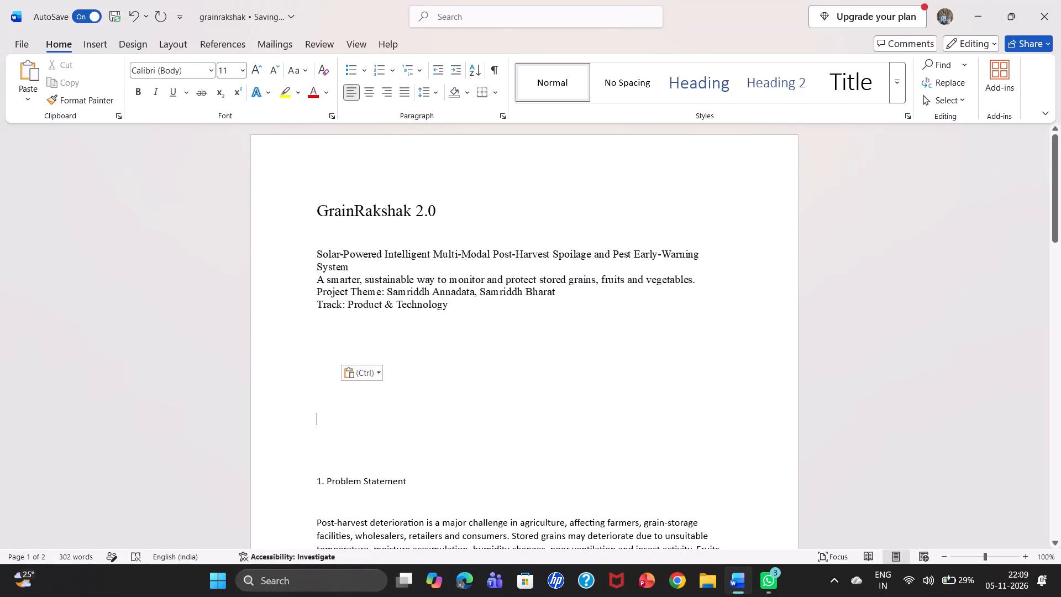
Apply the Merge Formatting paste option to the content pasted below the title block.
left_click(380, 370)
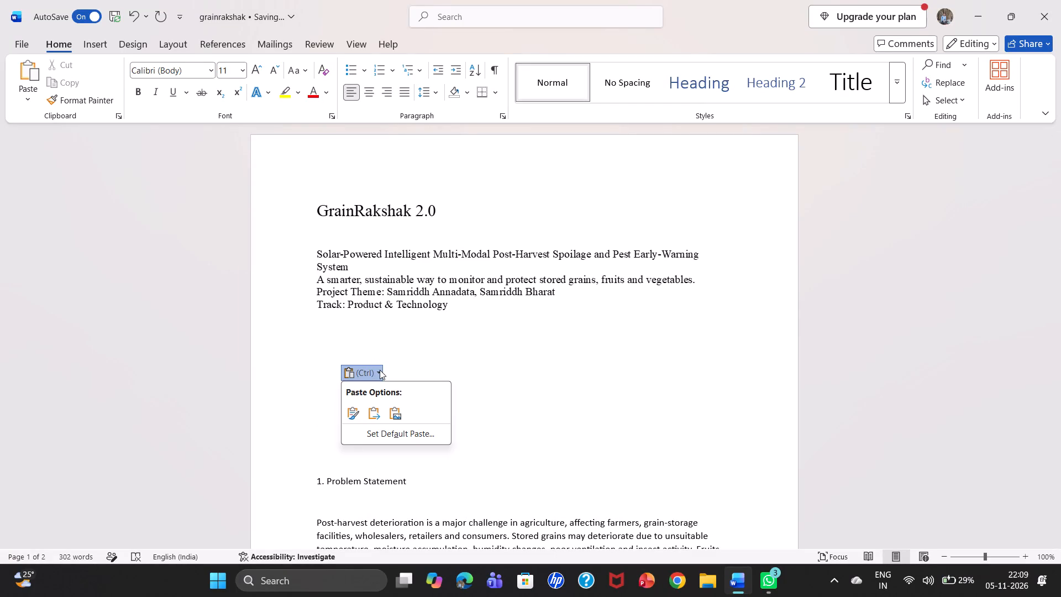
left_click(369, 407)
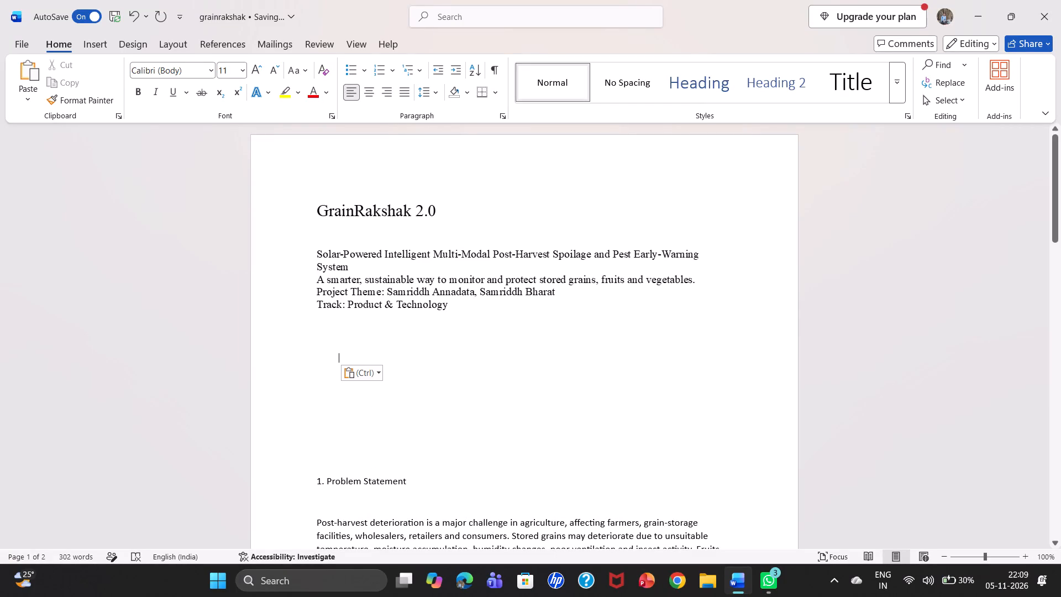
Switch the pasted content below the title block to the Picture paste option.
left_click(379, 372)
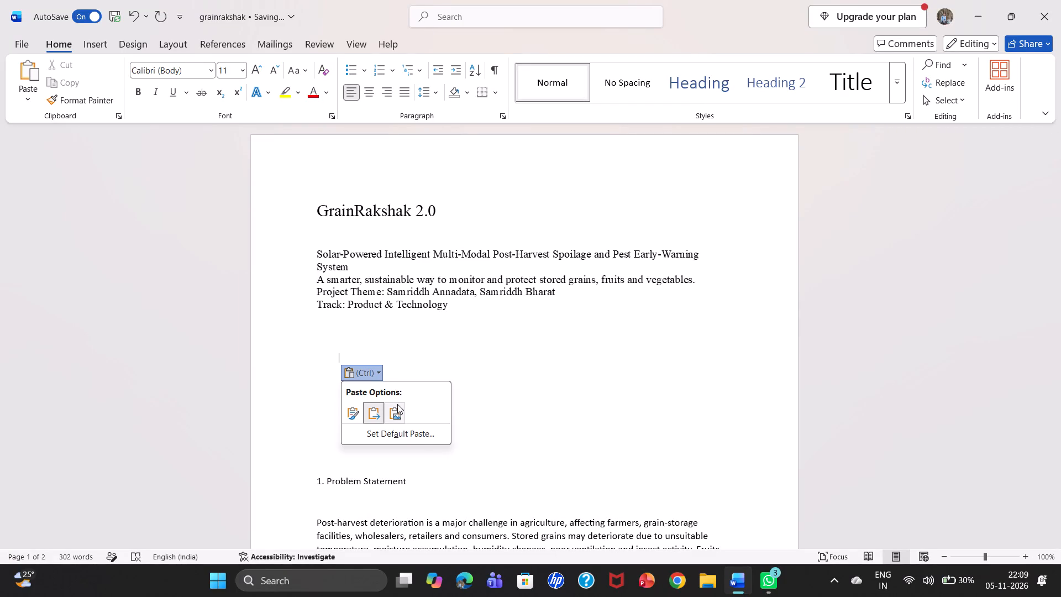
left_click(396, 405)
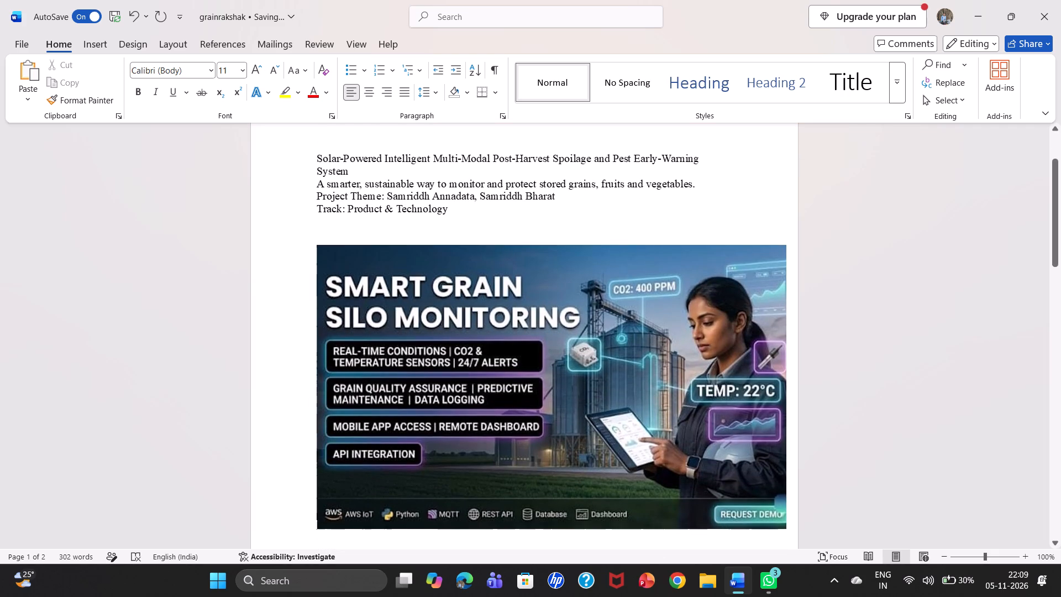
Resize the silo monitoring picture to span the text width between the page margins and reduce its height.
double_click(317, 245)
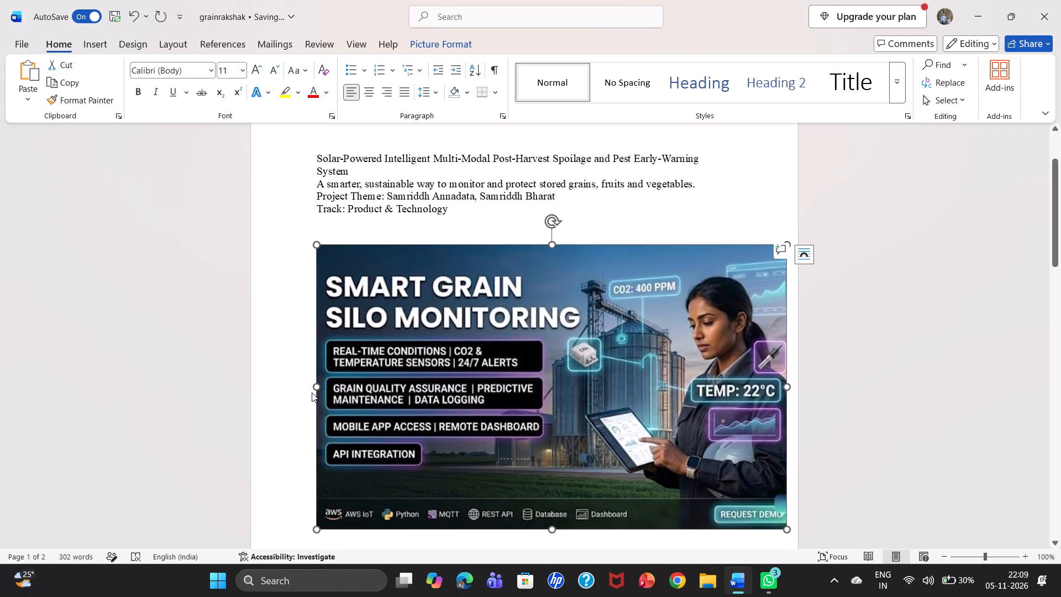
left_click_drag(313, 385, 293, 383)
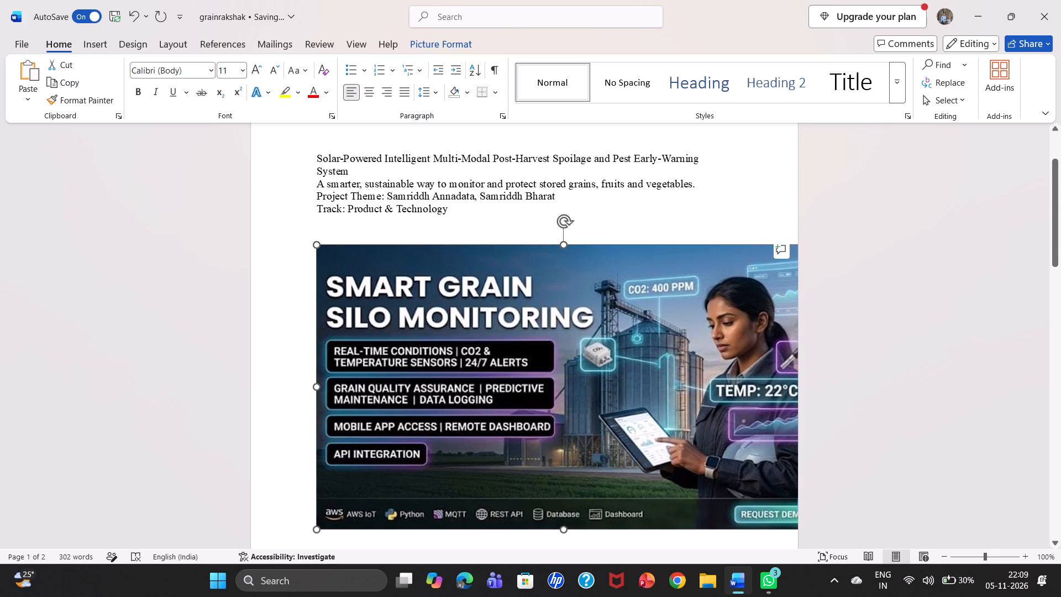
left_click_drag(293, 383, 371, 368)
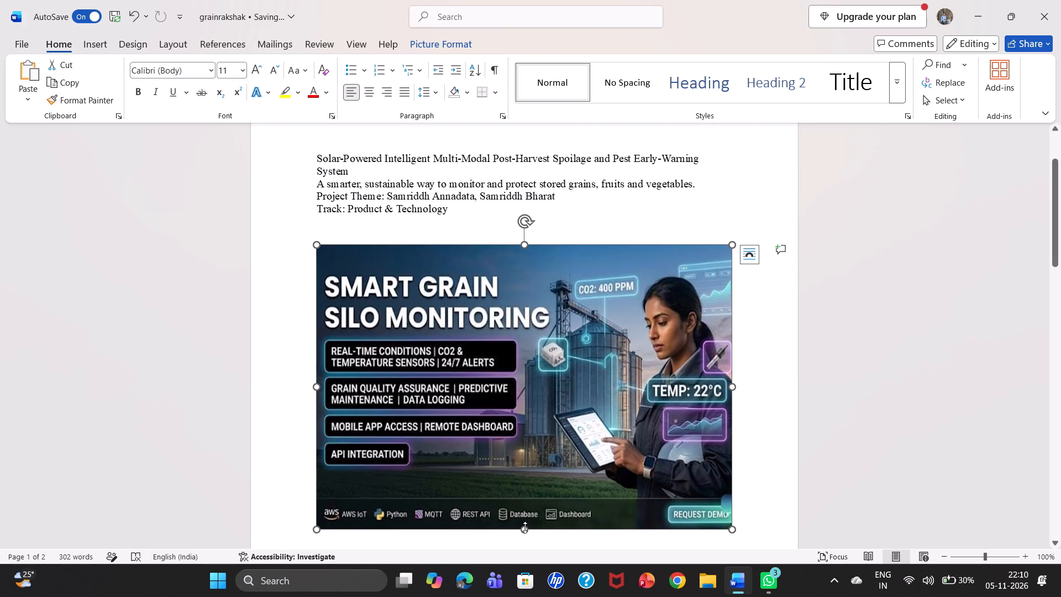
left_click_drag(525, 527, 525, 525)
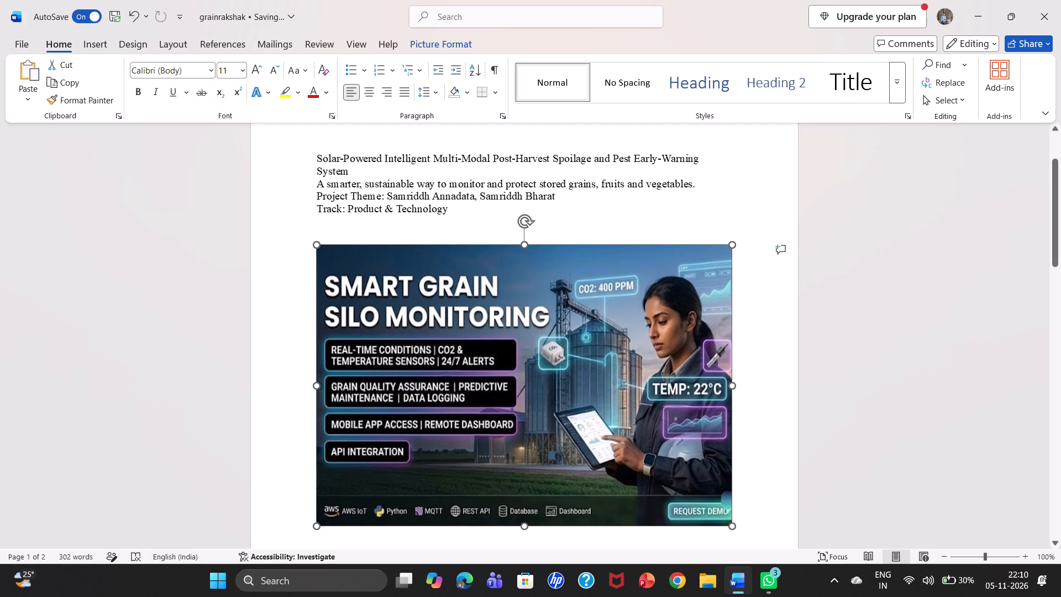
left_click_drag(525, 525, 522, 480)
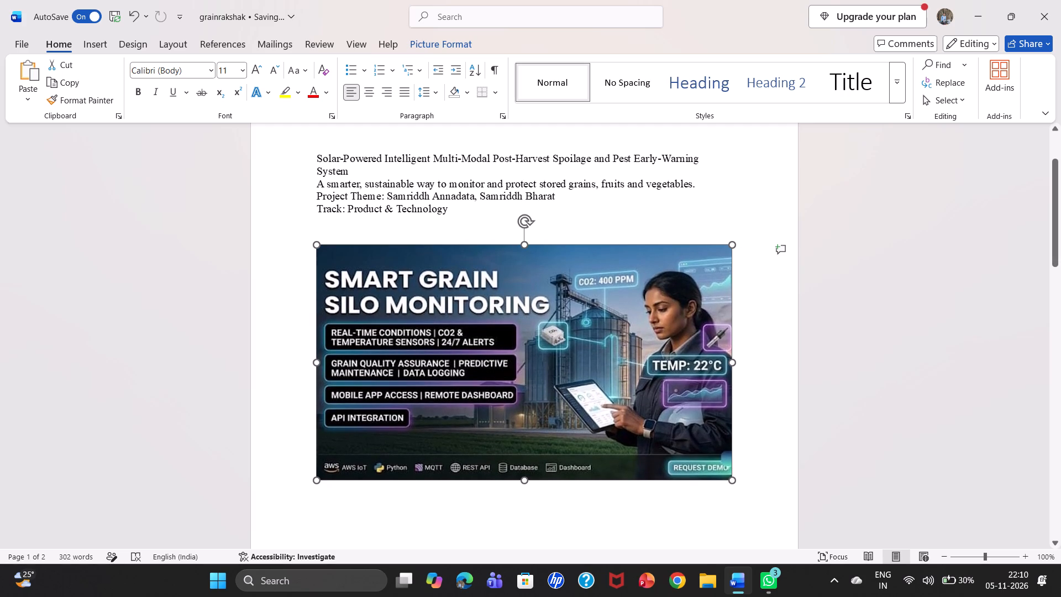
left_click_drag(522, 480, 520, 473)
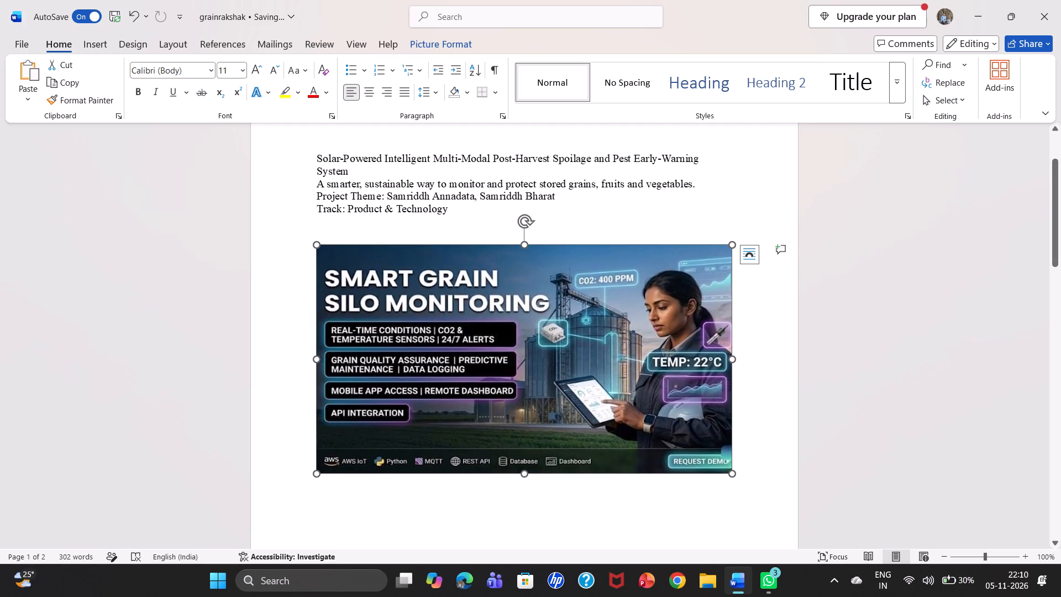
left_click(523, 244)
left_click(567, 505)
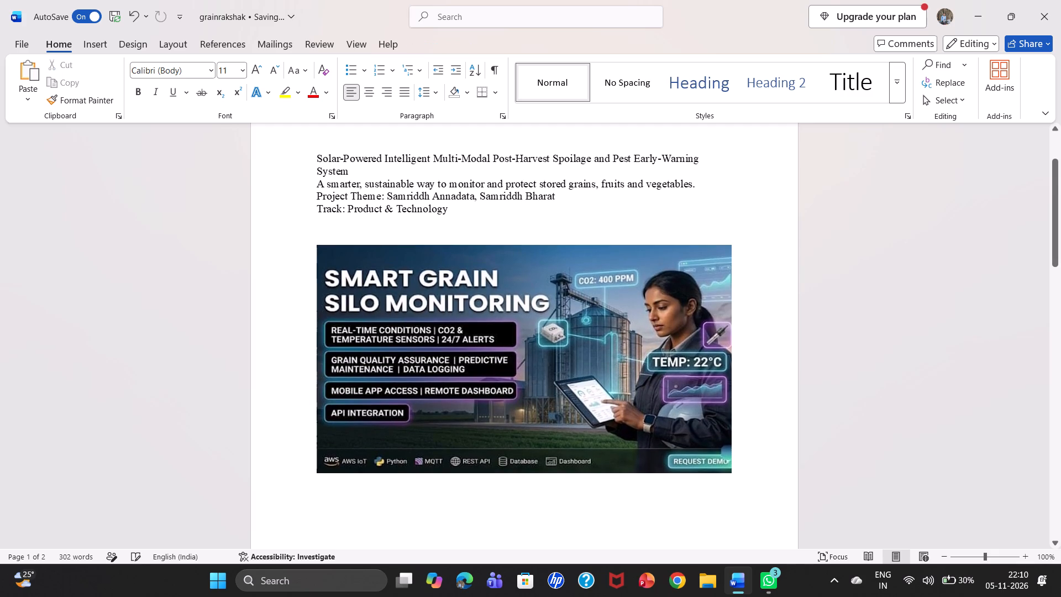
Delete the blank lines between the silo monitoring picture and the "1. Problem Statement" heading.
scroll(567, 505, "down", 1)
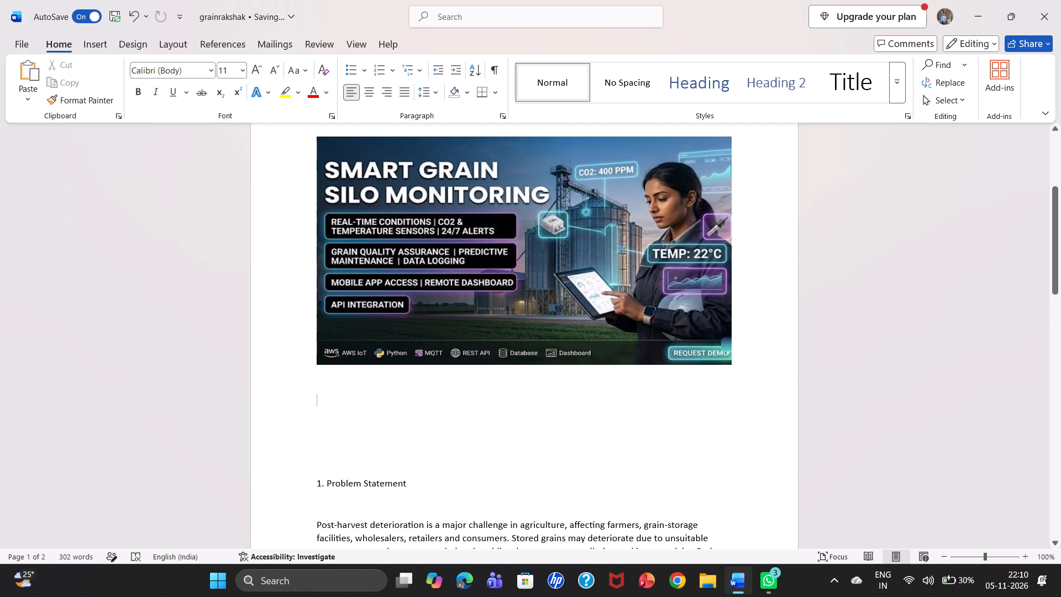
left_click(316, 482)
key("BackSpace")
key("BackSpace")
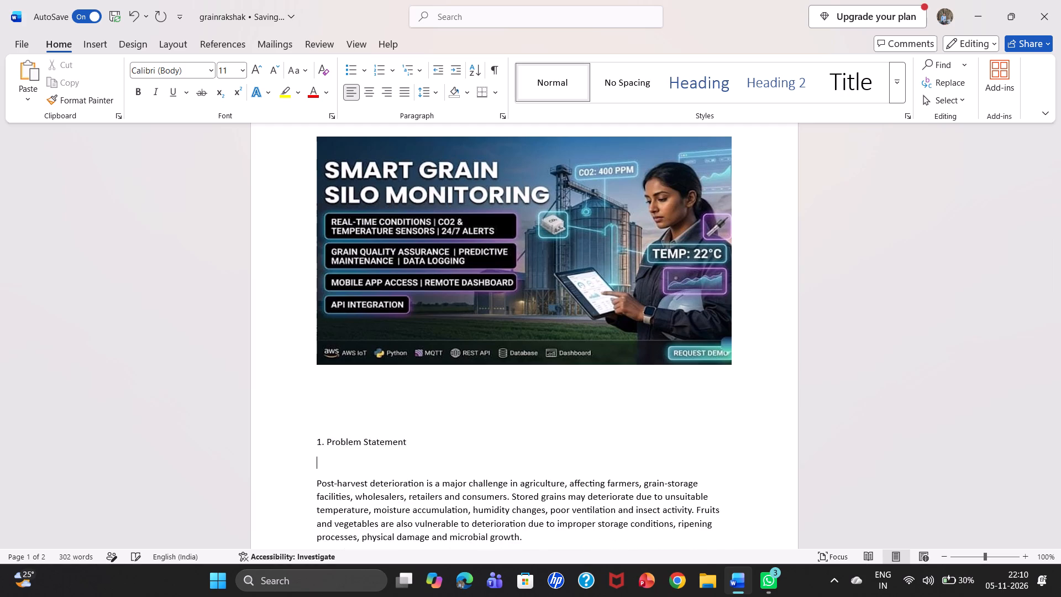
key("BackSpace")
key("BackSpace")
key("BackSpace")
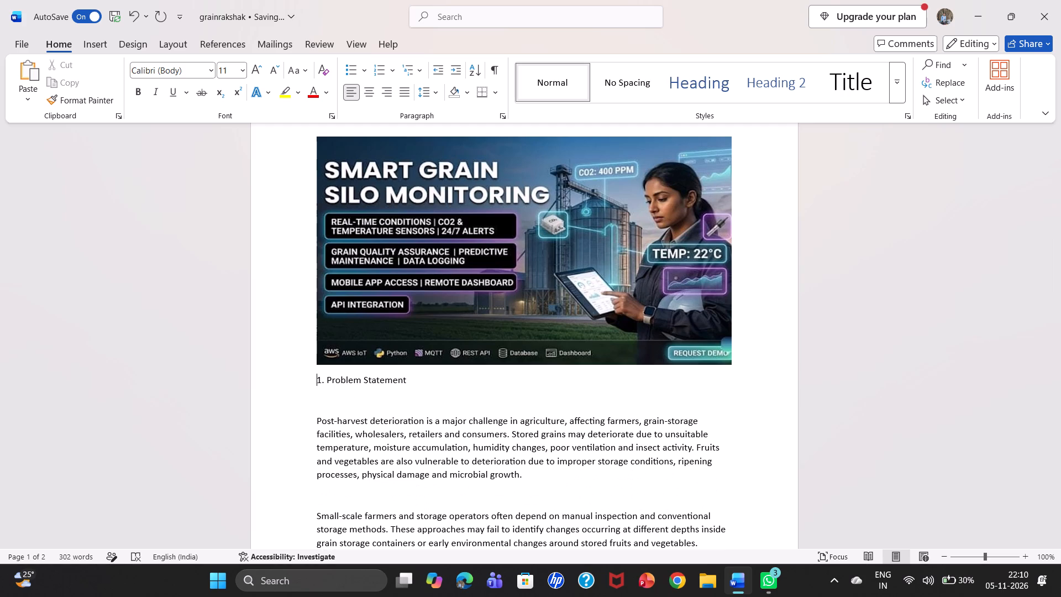
Delete the blank lines above the first three body paragraphs of the Problem Statement section.
left_click(314, 413)
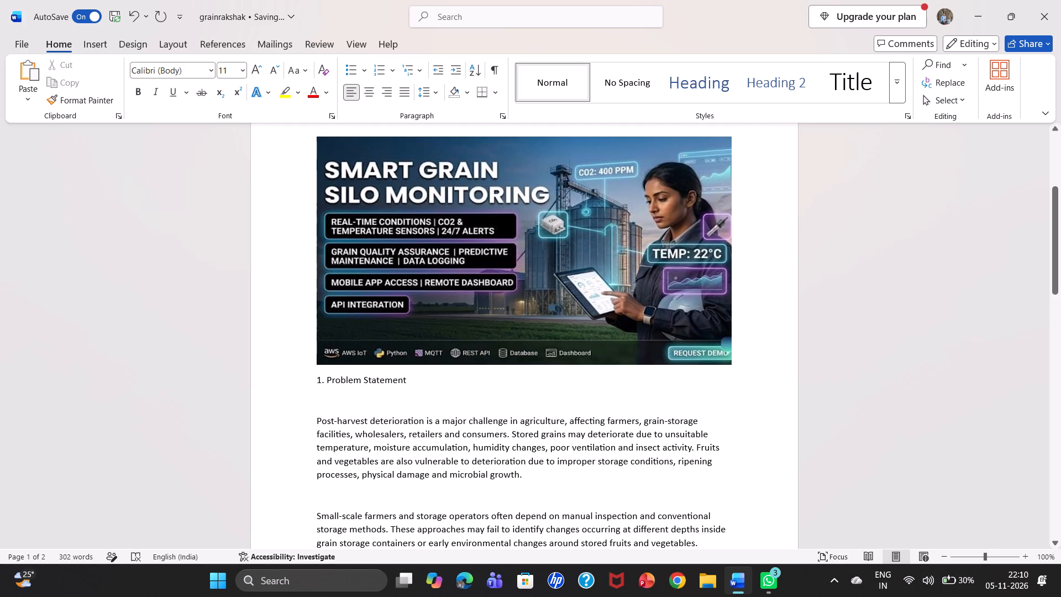
left_click(313, 418)
key("BackSpace")
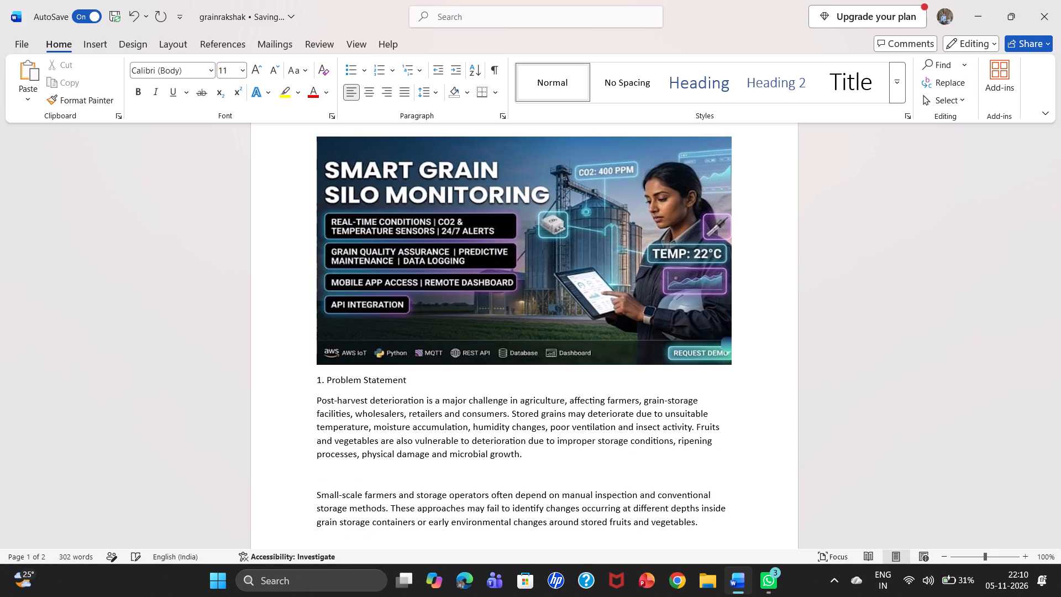
left_click(313, 493)
key("BackSpace")
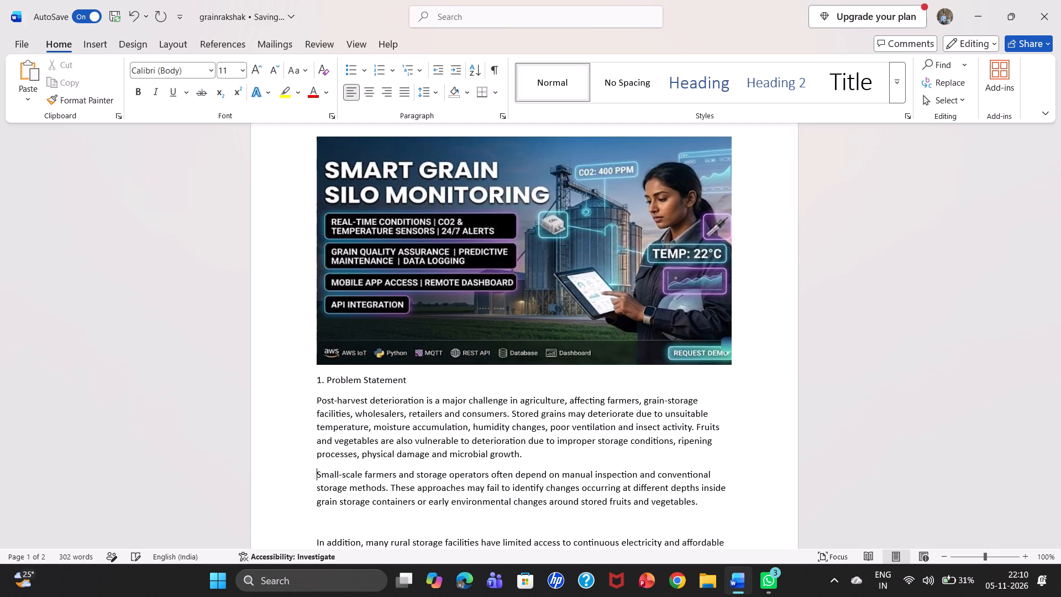
left_click(313, 540)
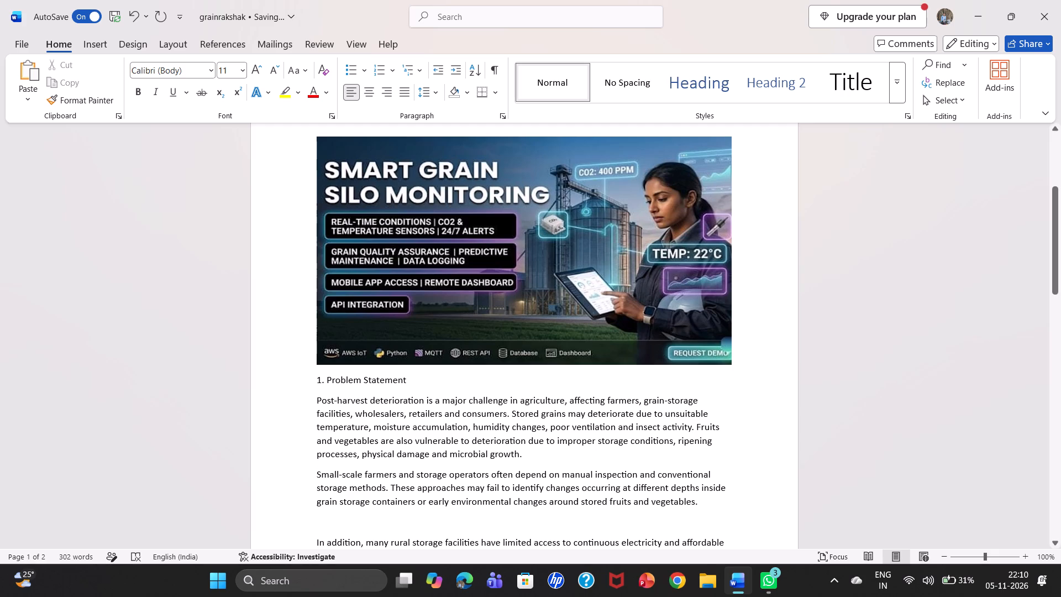
key("BackSpace")
Format the "1. Problem Statement" heading as bold at font size 14.
scroll(313, 540, "down", 1)
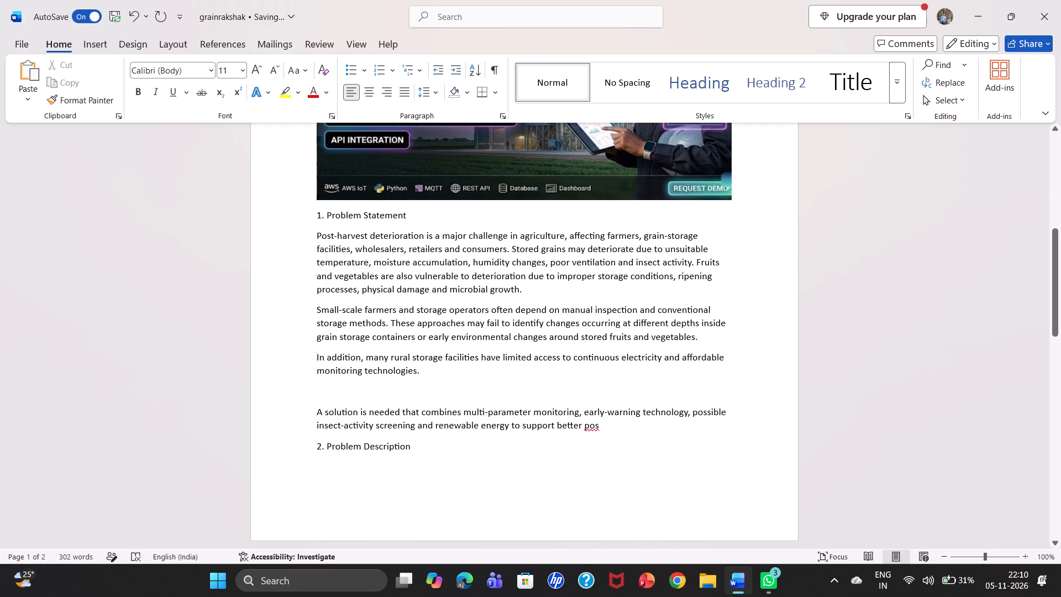
left_click_drag(317, 212, 380, 206)
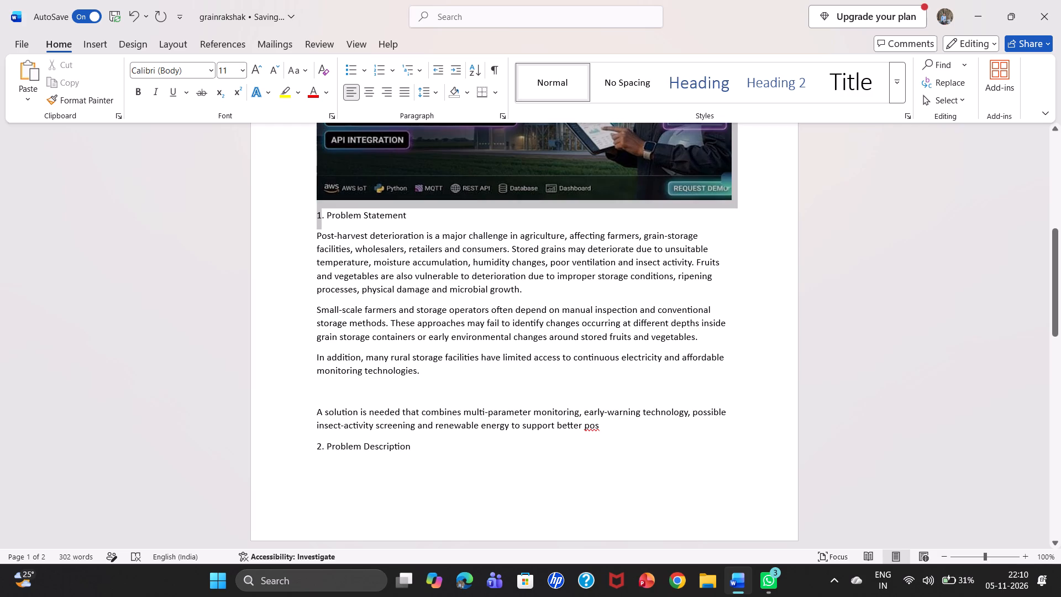
left_click_drag(380, 206, 414, 212)
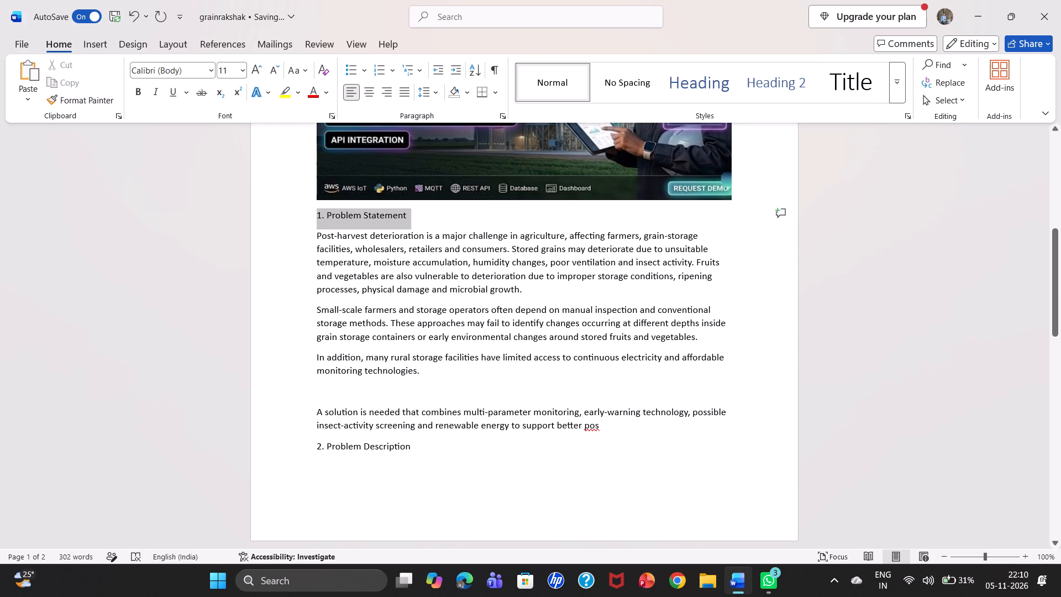
left_click_drag(414, 212, 415, 212)
left_click(429, 190)
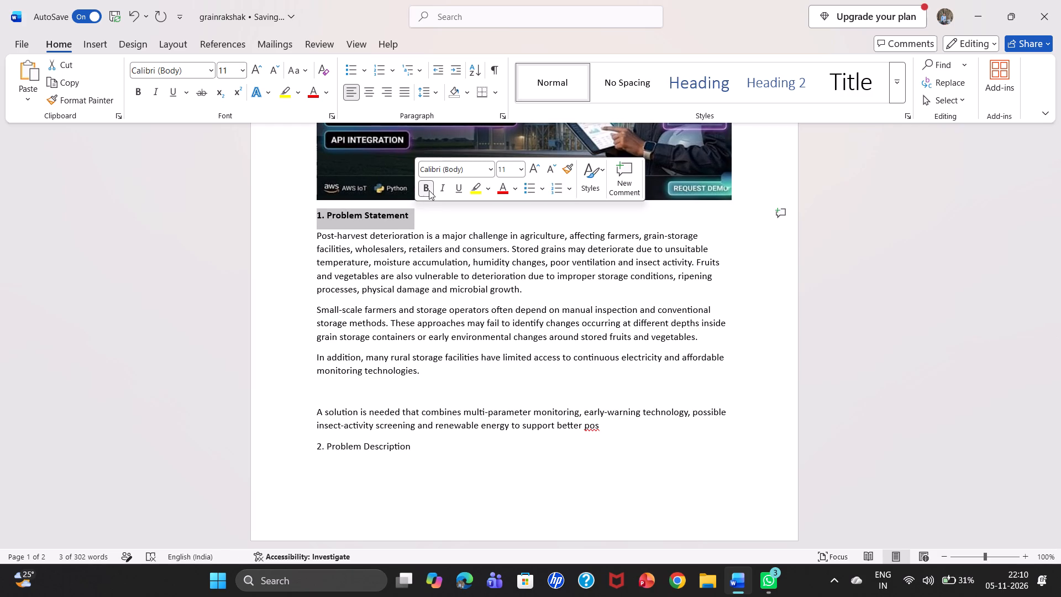
left_click(519, 167)
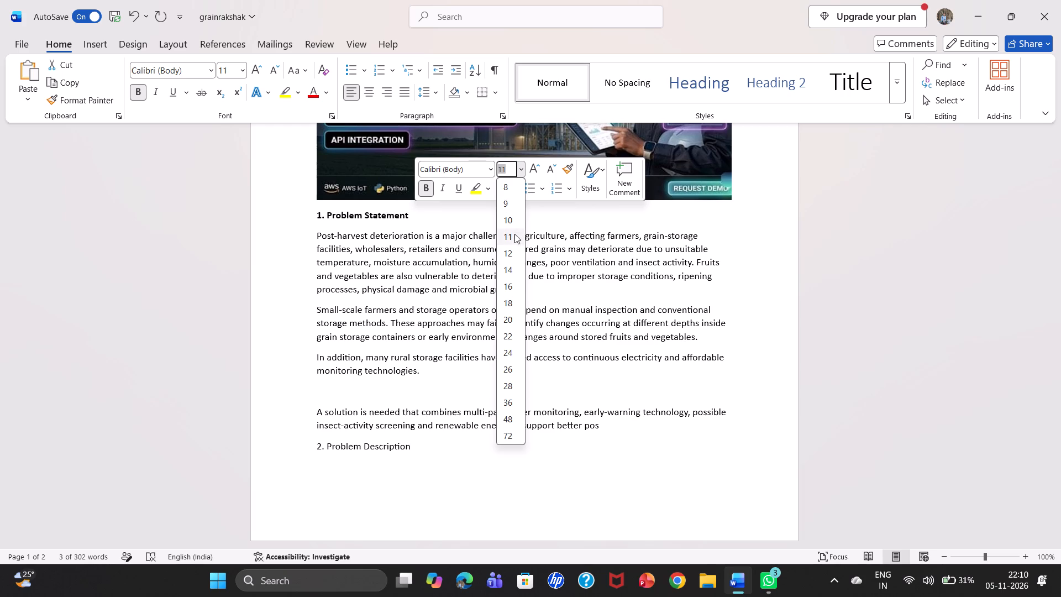
left_click(513, 263)
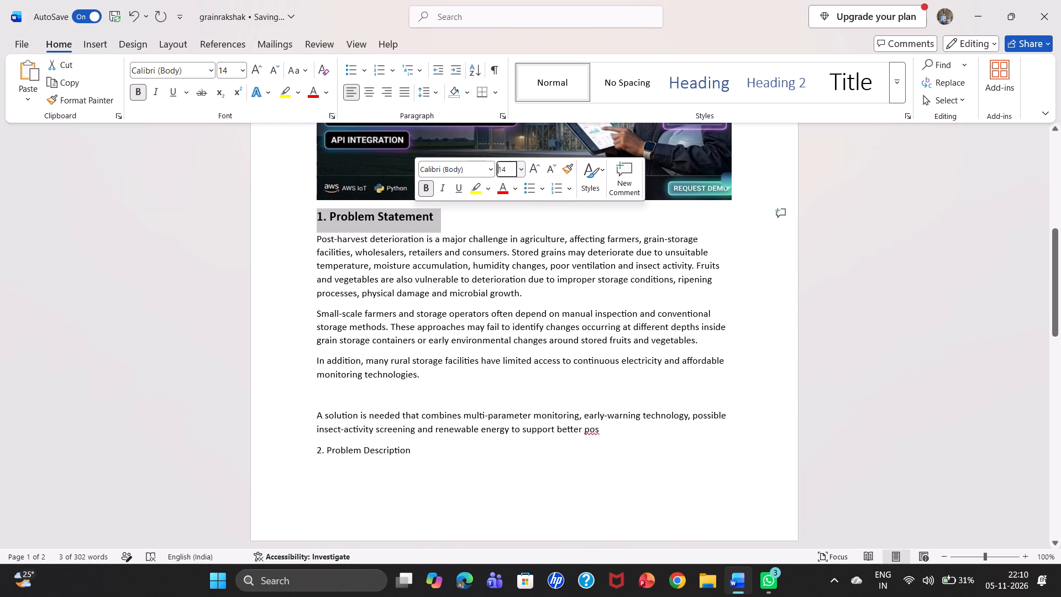
Delete the blank line above the paragraph beginning "A solution is needed".
left_click(316, 417)
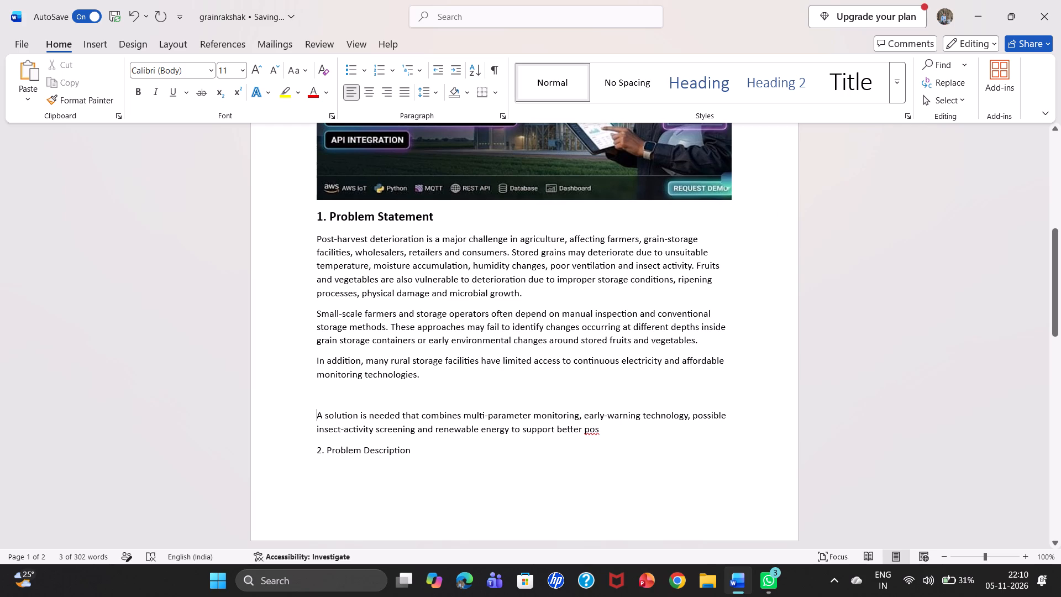
key("BackSpace")
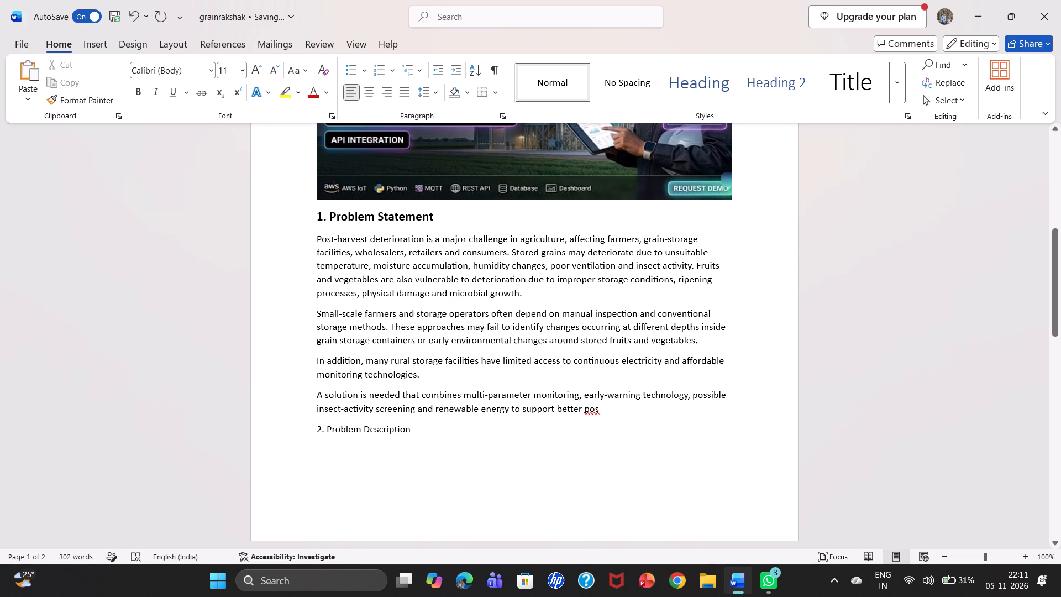
Format the "2. Problem Description" heading as bold at font size 14.
left_click_drag(316, 433, 431, 431)
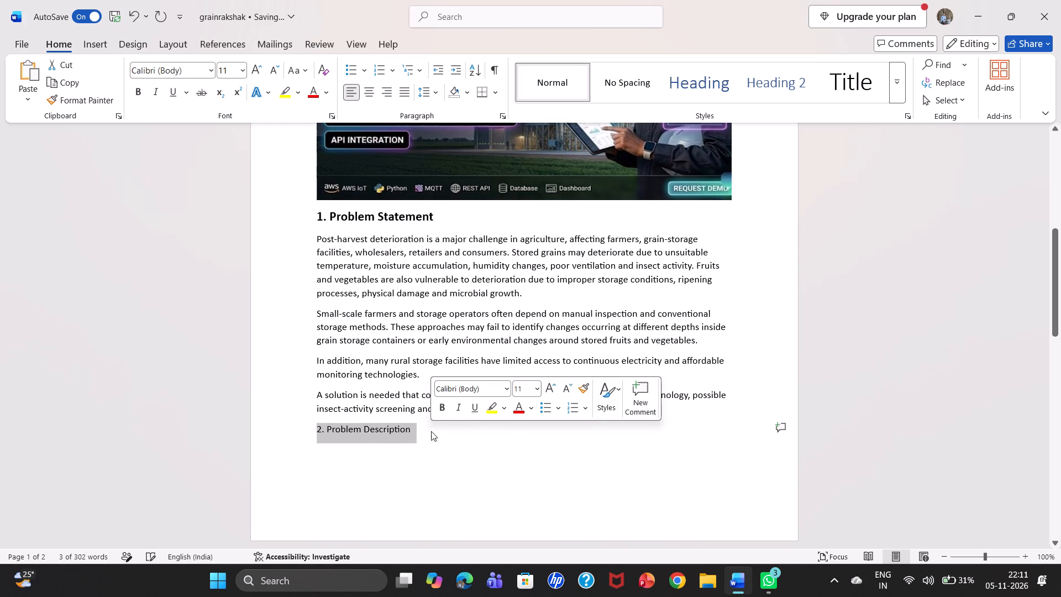
left_click(447, 409)
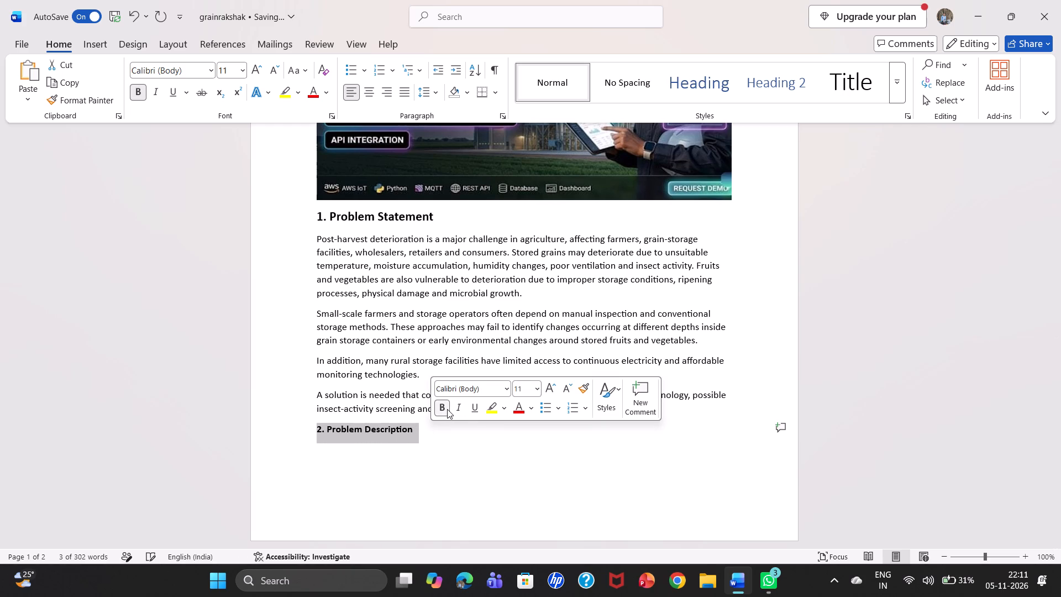
left_click(540, 390)
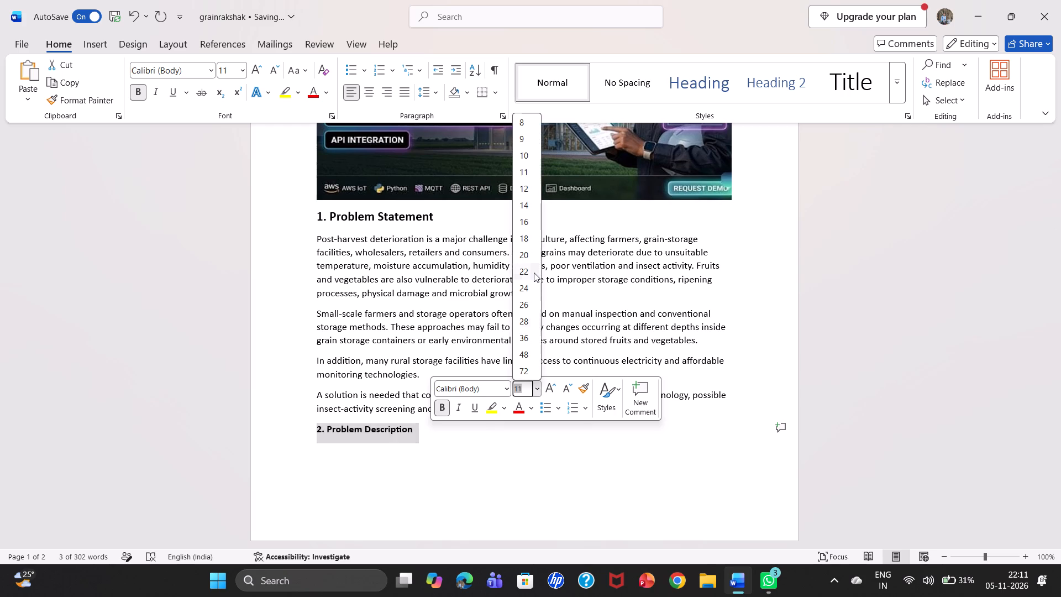
left_click(524, 202)
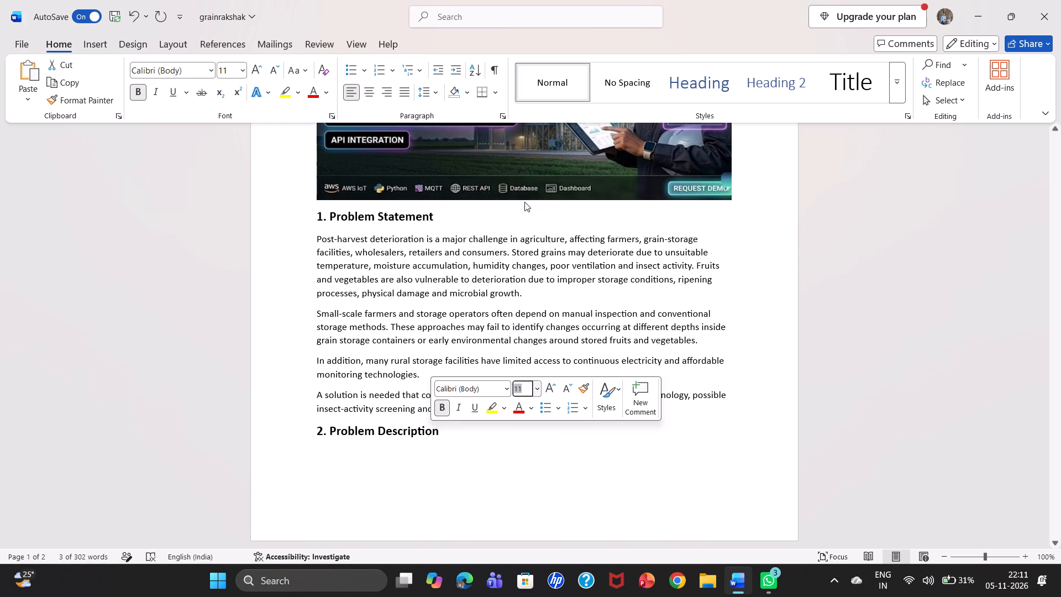
left_click(502, 455)
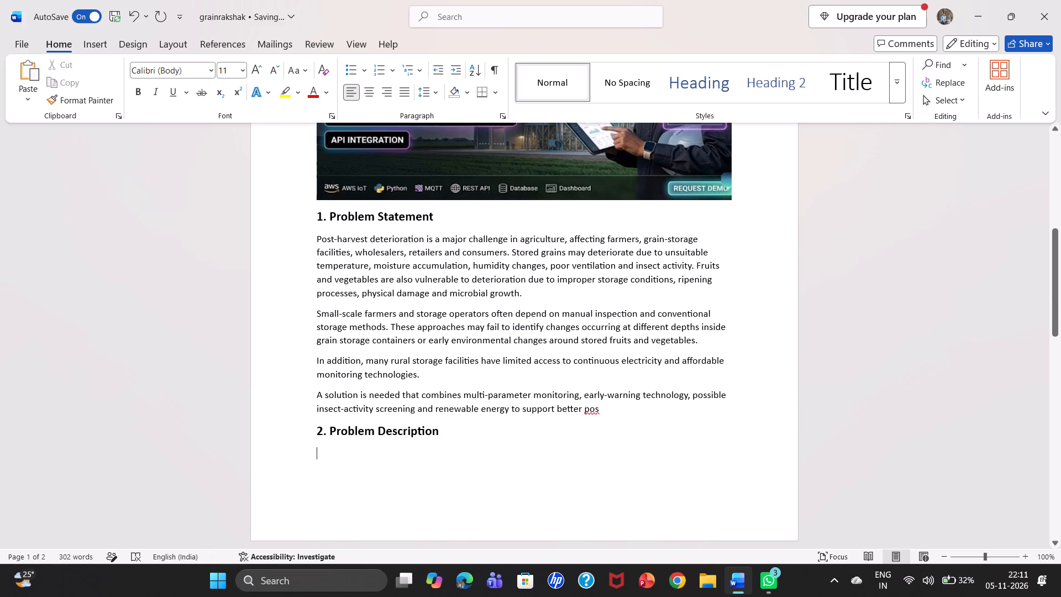
Delete the blank line between the "2. Problem Description" heading and its first paragraph, keeping the paragraph on its own line.
scroll(502, 455, "down", 1)
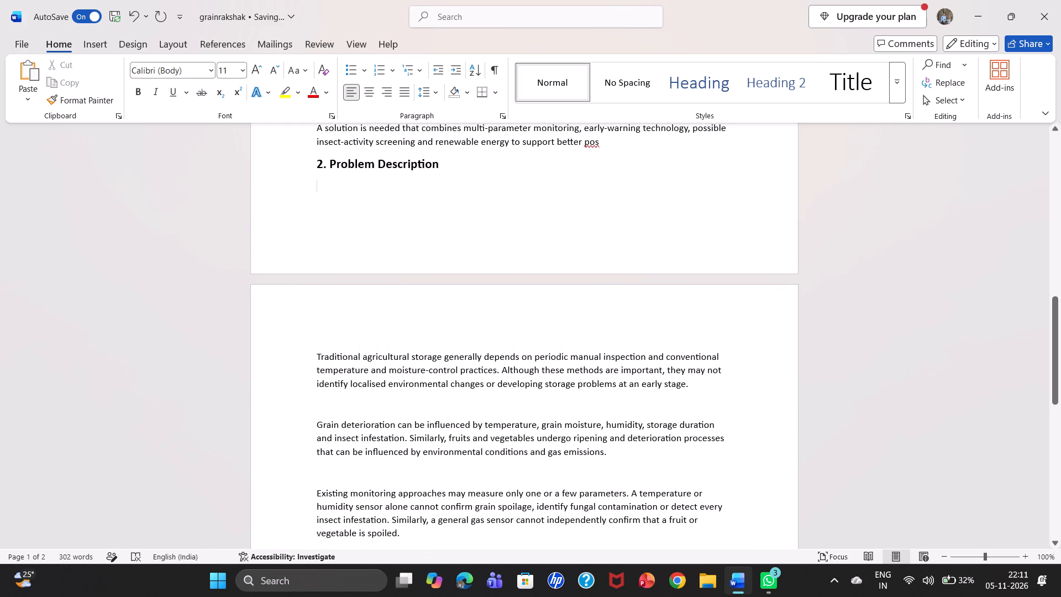
left_click(314, 354)
key("BackSpace")
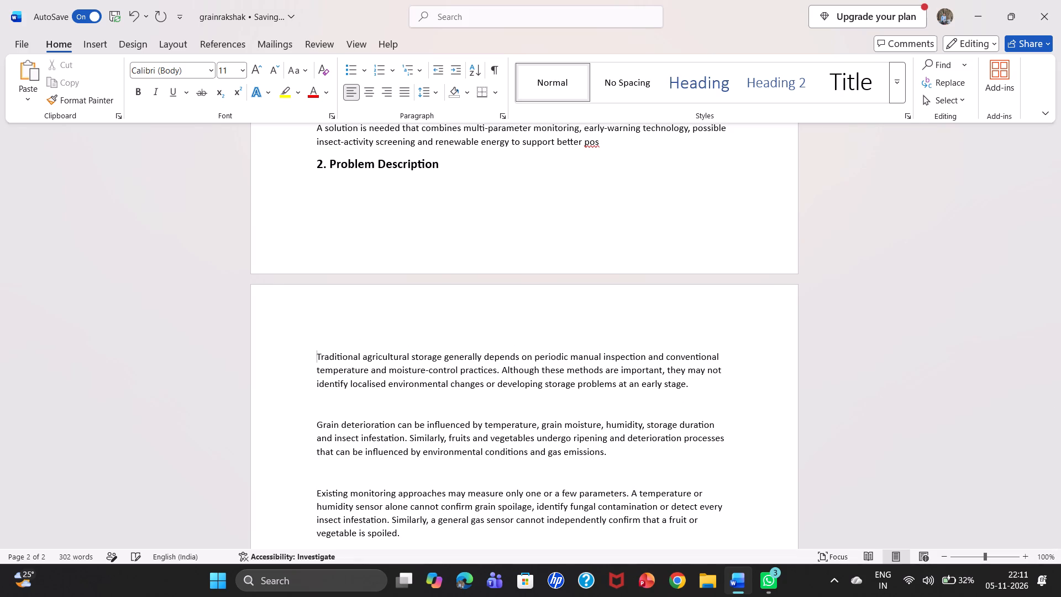
key("BackSpace")
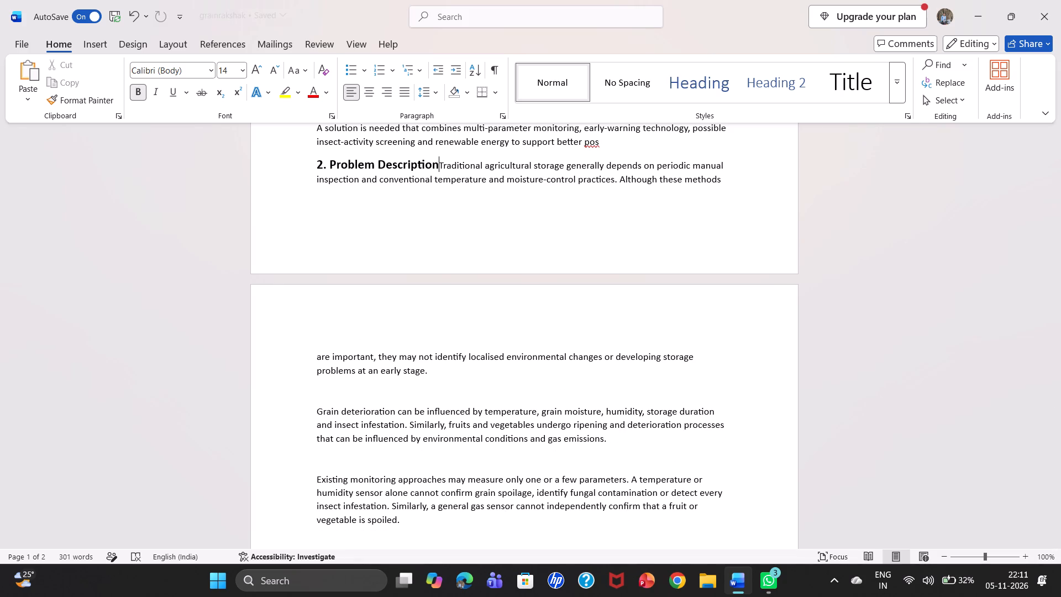
key("Return")
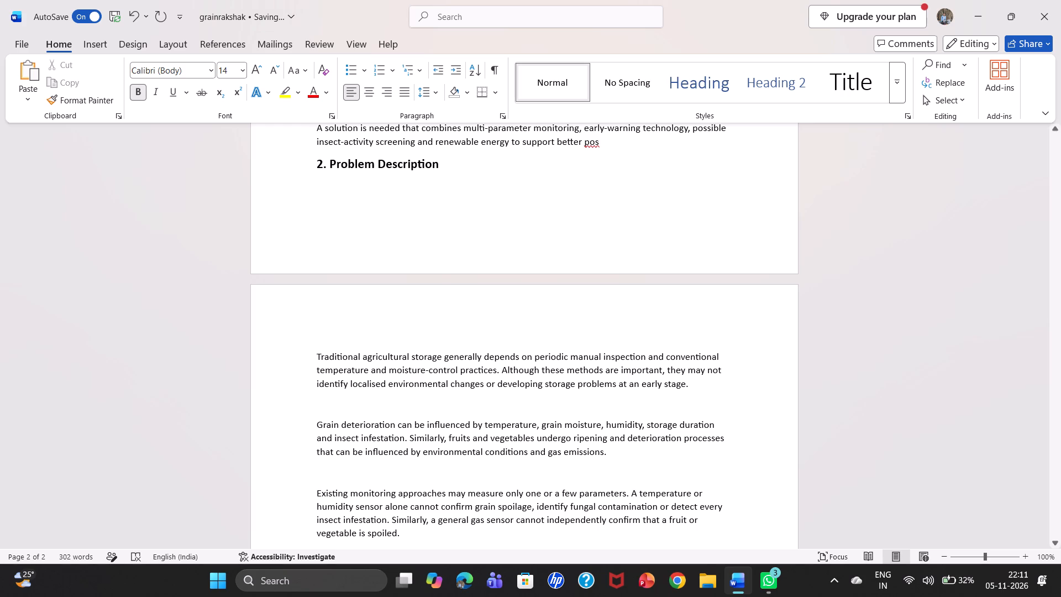
left_click(324, 250)
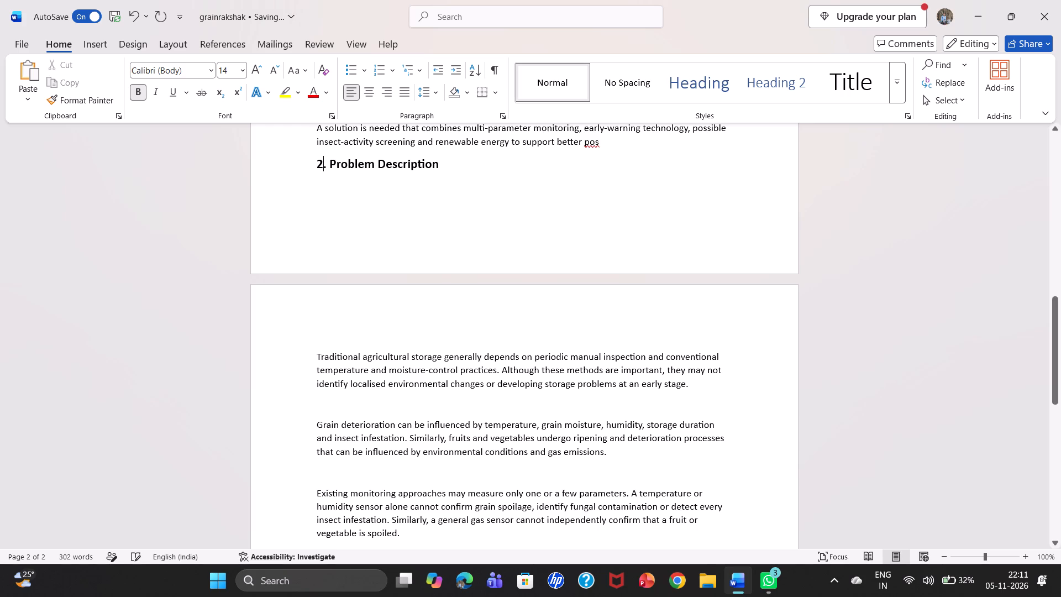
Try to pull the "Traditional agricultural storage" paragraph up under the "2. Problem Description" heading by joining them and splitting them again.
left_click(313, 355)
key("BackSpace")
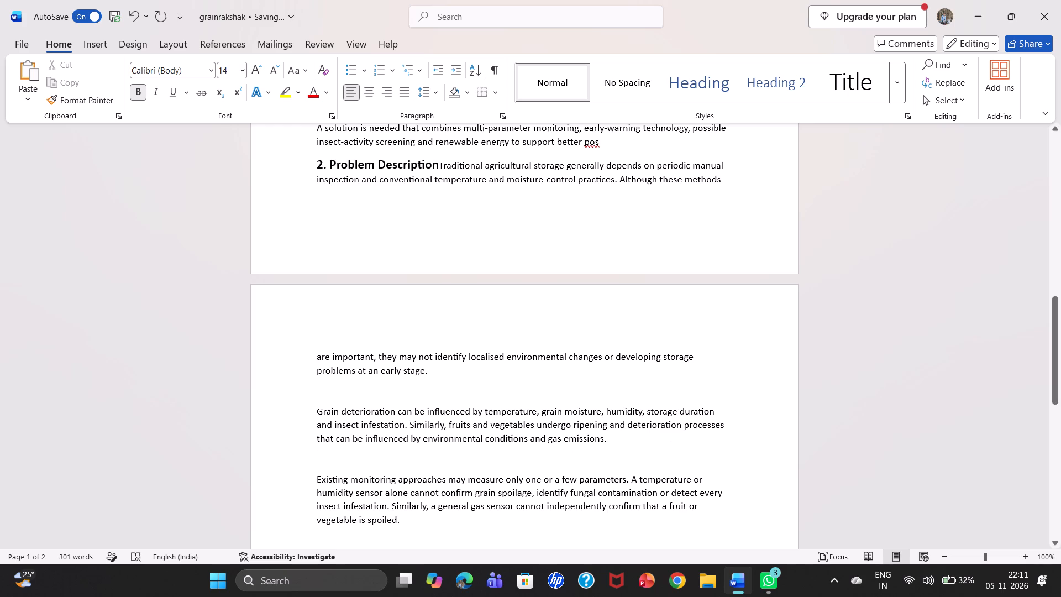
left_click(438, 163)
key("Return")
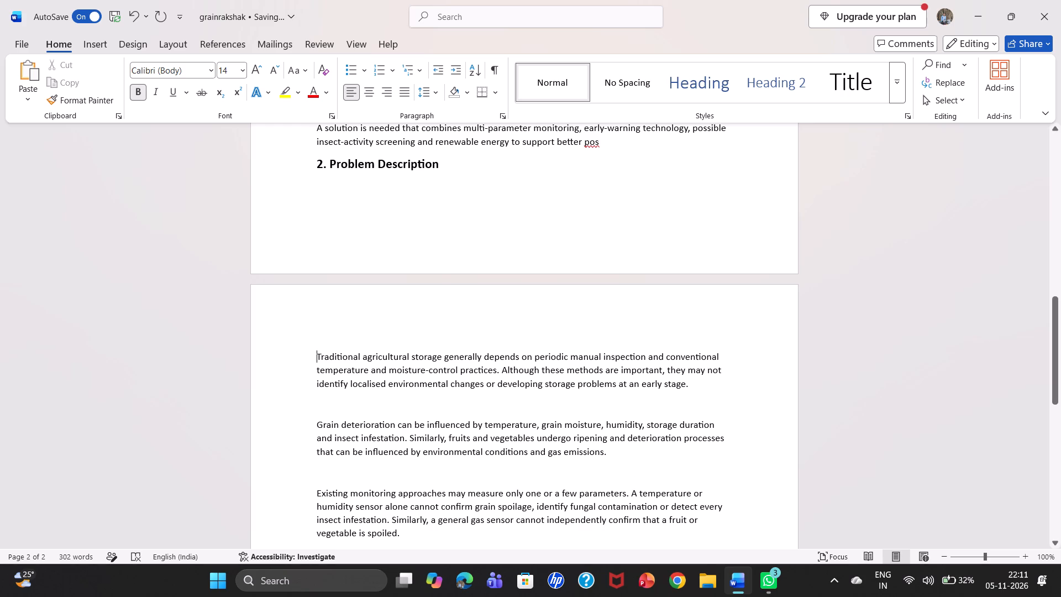
Delete the blank lines above the paragraphs beginning "Grain deterioration", "Existing monitoring approaches", "Therefore, the challenge" and "An additional challenge".
left_click(315, 423)
key("BackSpace")
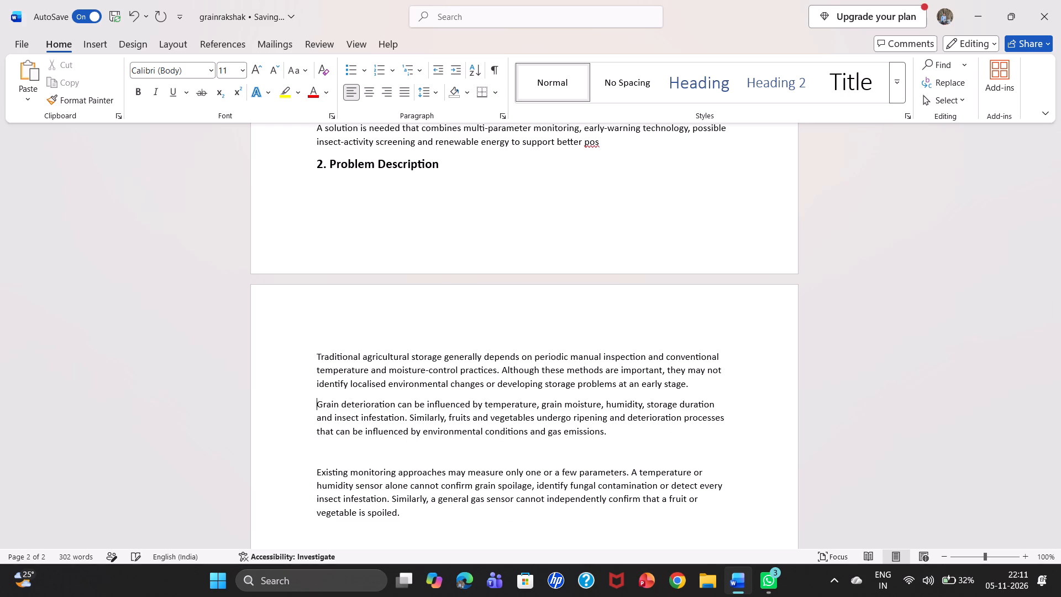
left_click(313, 475)
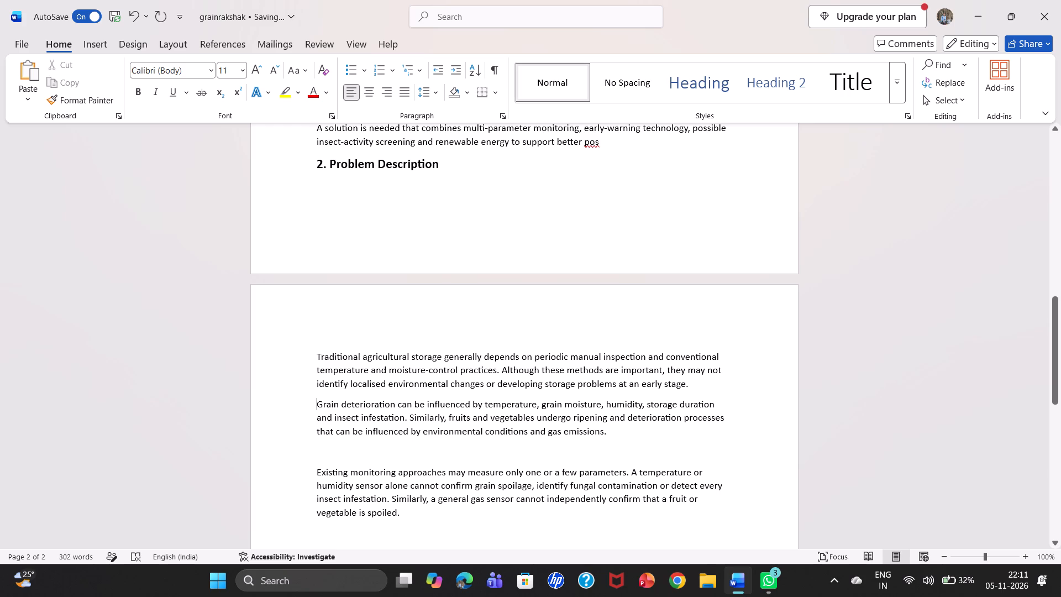
key("BackSpace")
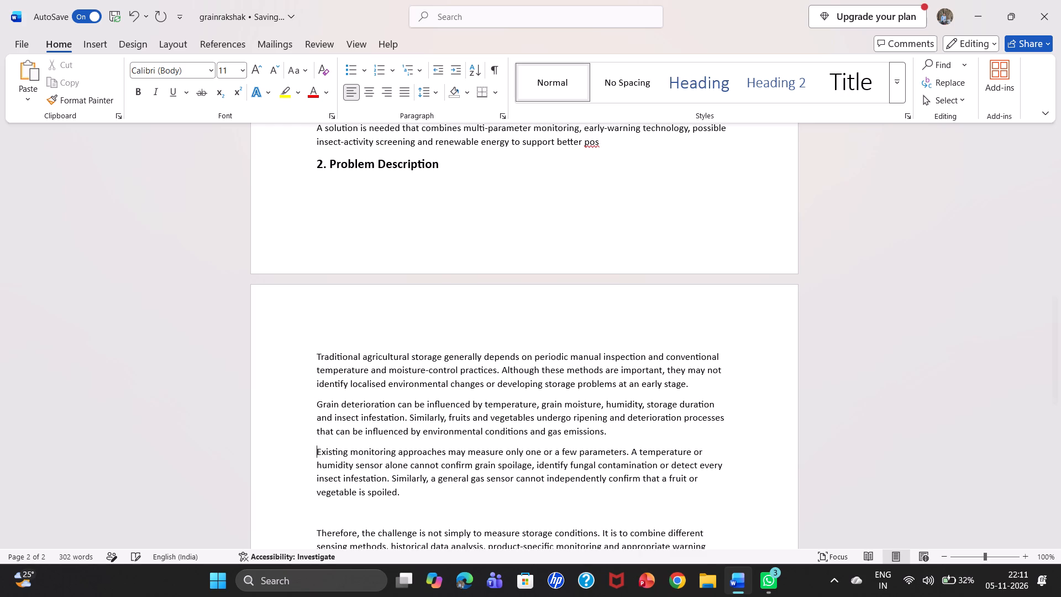
left_click(316, 532)
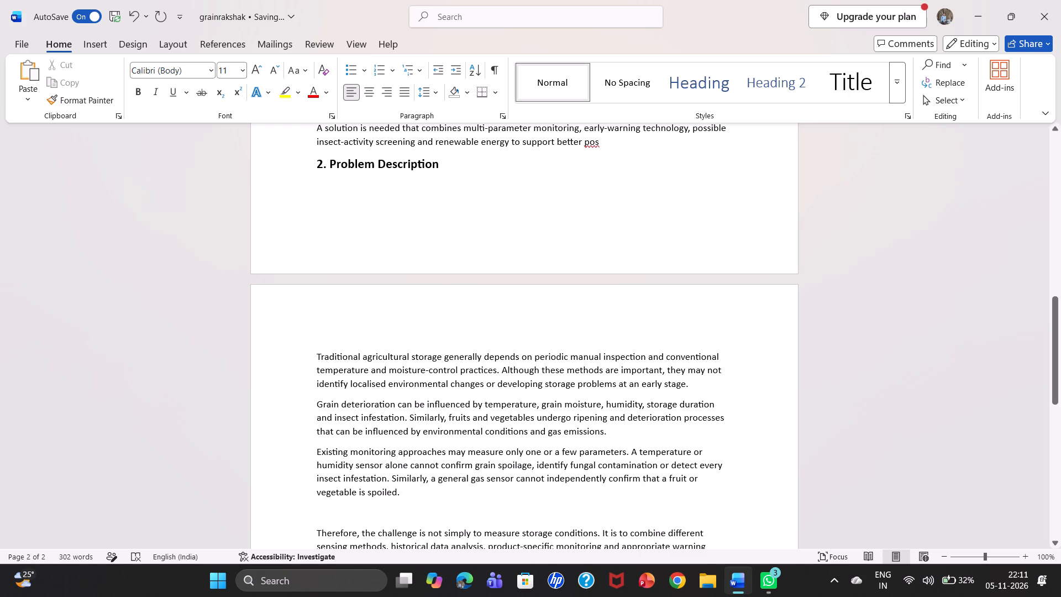
key("BackSpace")
scroll(316, 532, "down", 1)
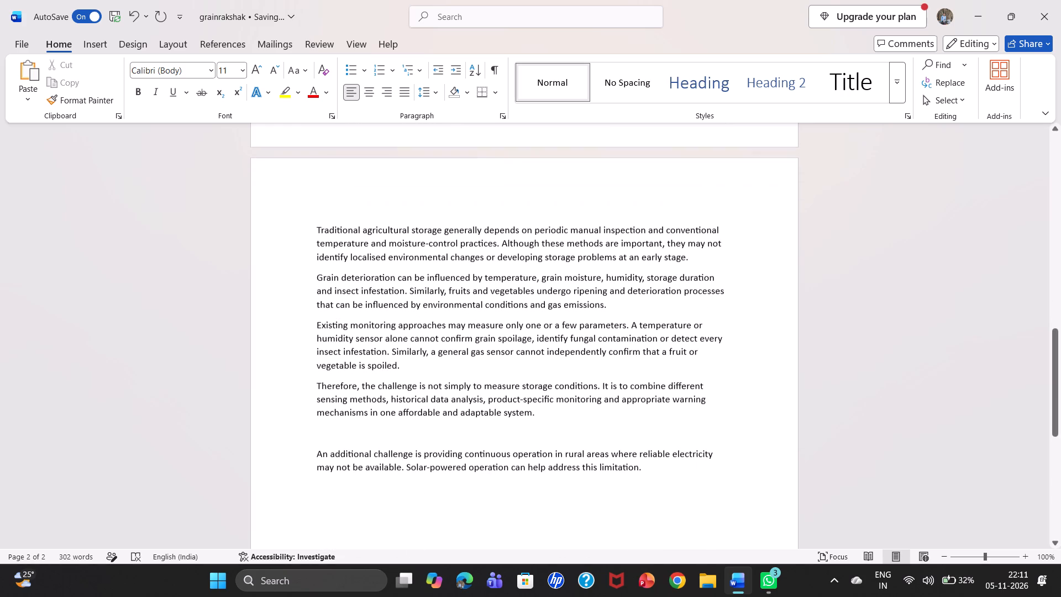
left_click(312, 452)
key("BackSpace")
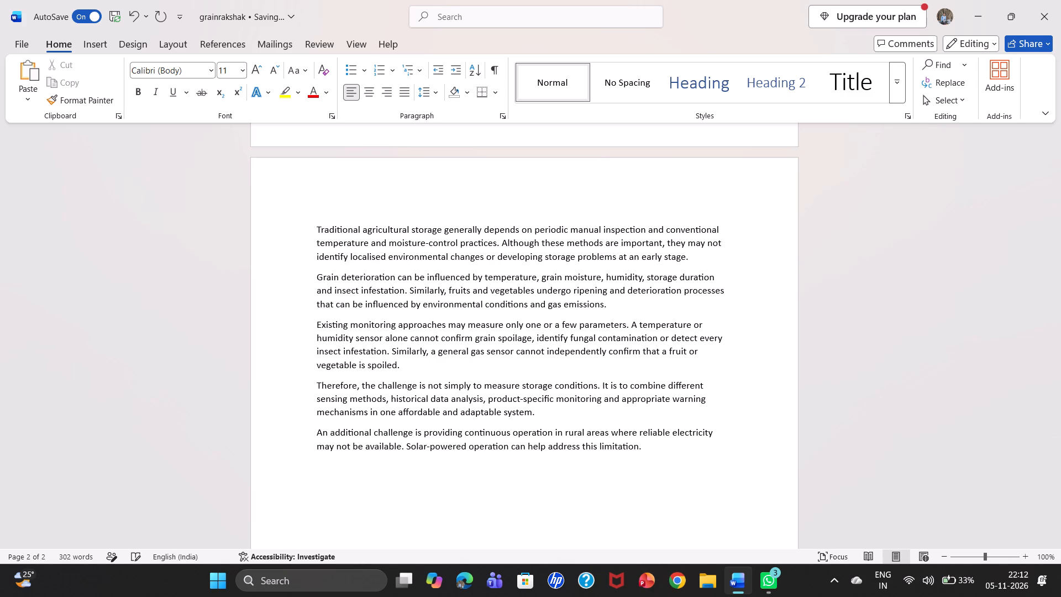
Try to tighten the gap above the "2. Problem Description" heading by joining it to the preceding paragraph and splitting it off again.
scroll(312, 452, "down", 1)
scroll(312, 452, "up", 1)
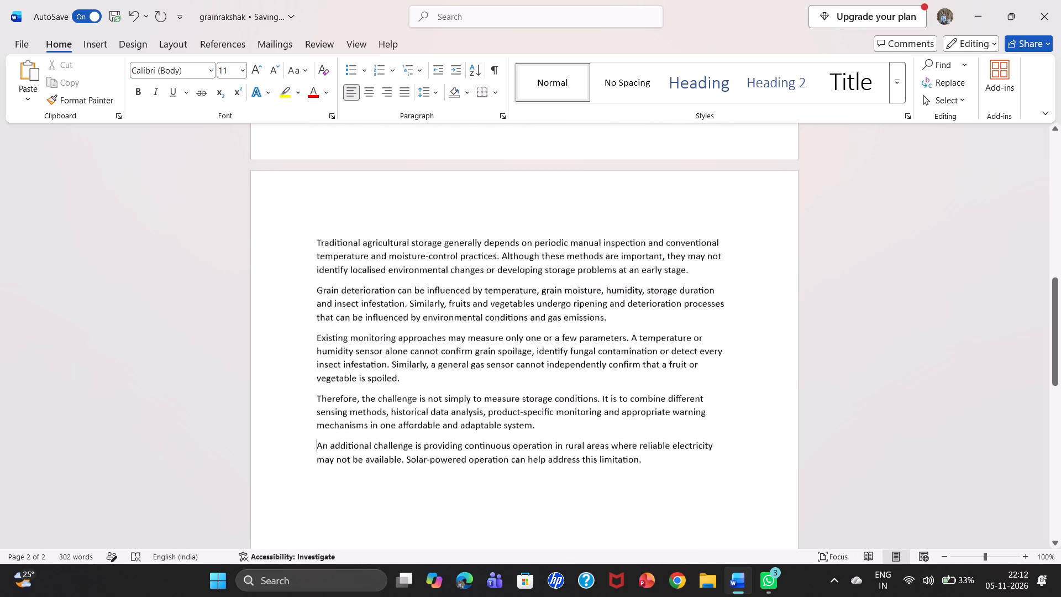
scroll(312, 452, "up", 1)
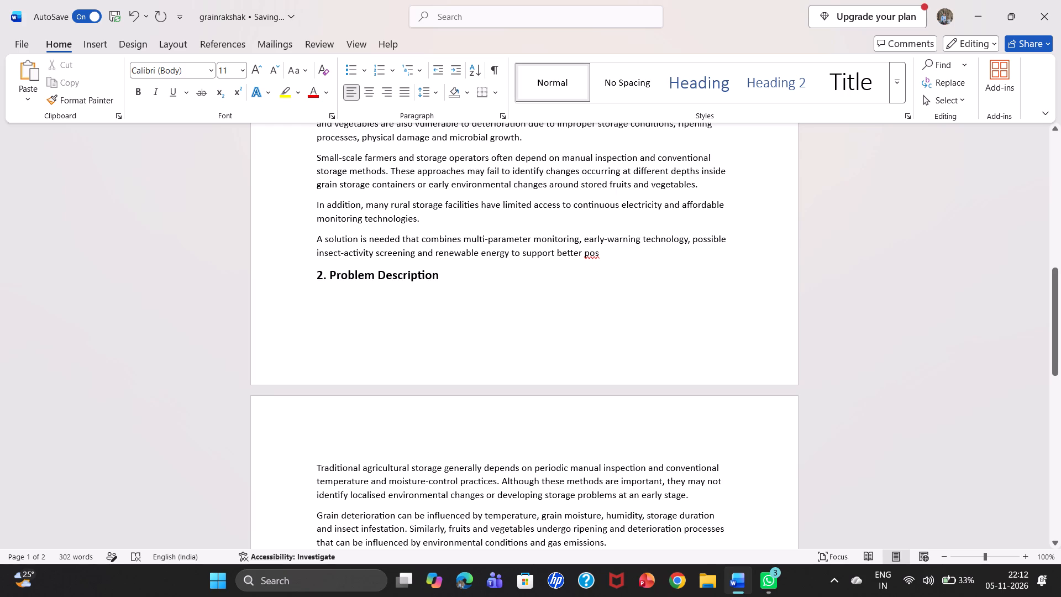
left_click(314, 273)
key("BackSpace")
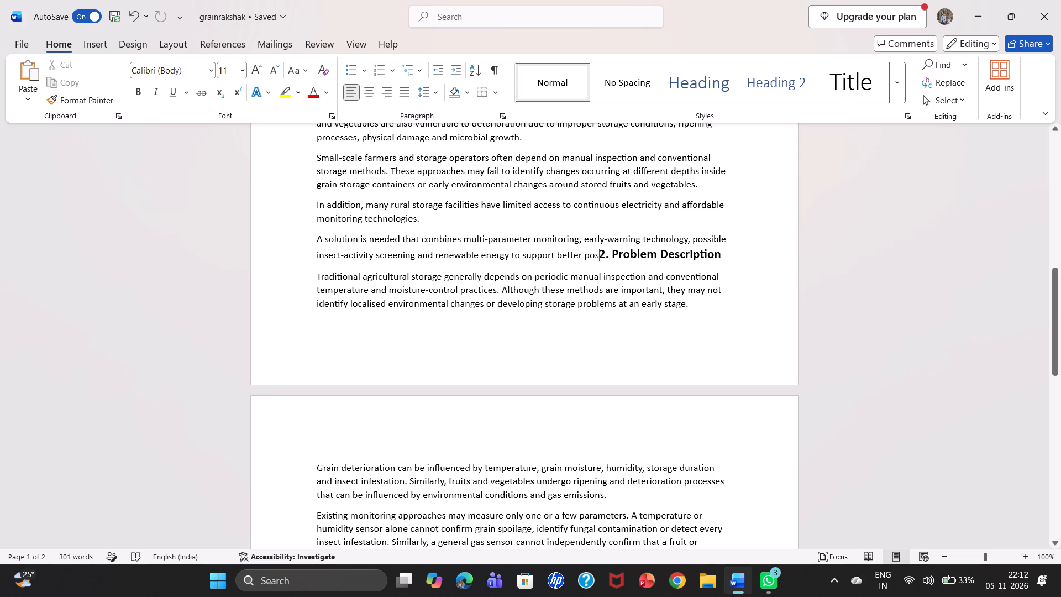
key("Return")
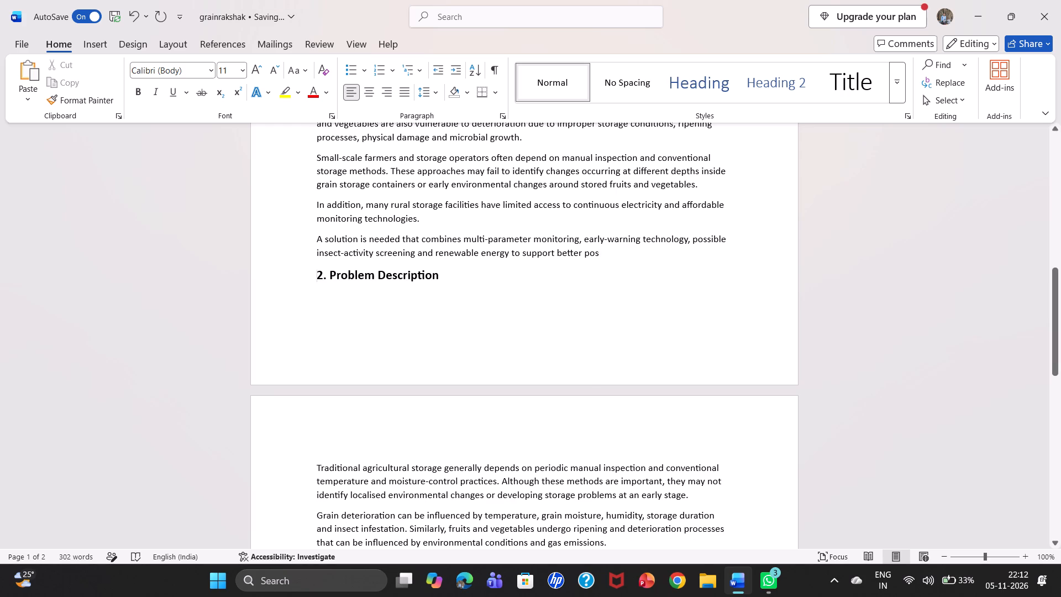
Move the "2. Problem Description" heading onto the second page, above its first paragraph, by adding two line breaks before it.
key("Return")
key("Return")
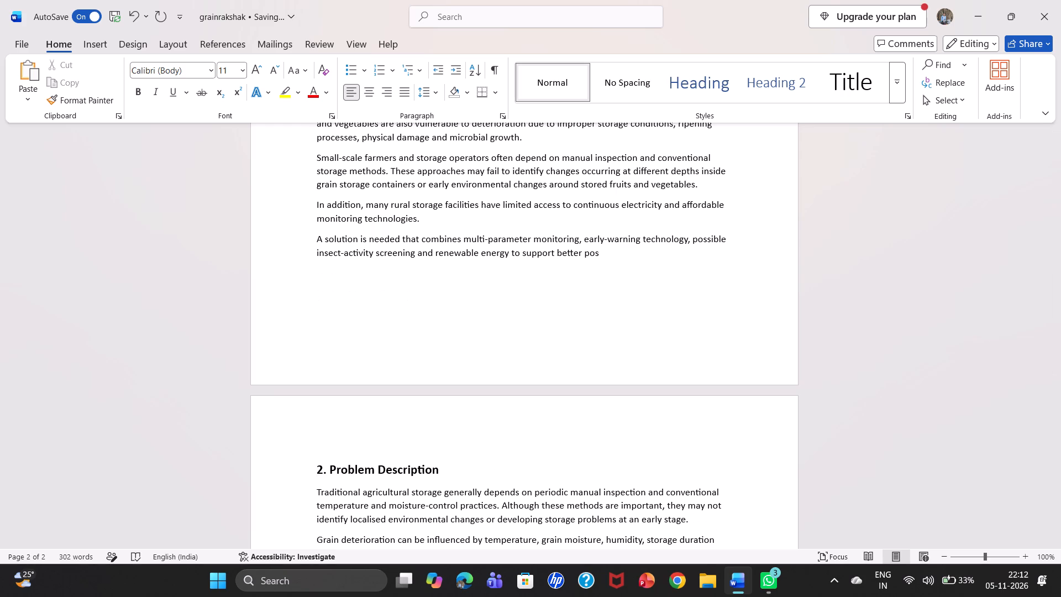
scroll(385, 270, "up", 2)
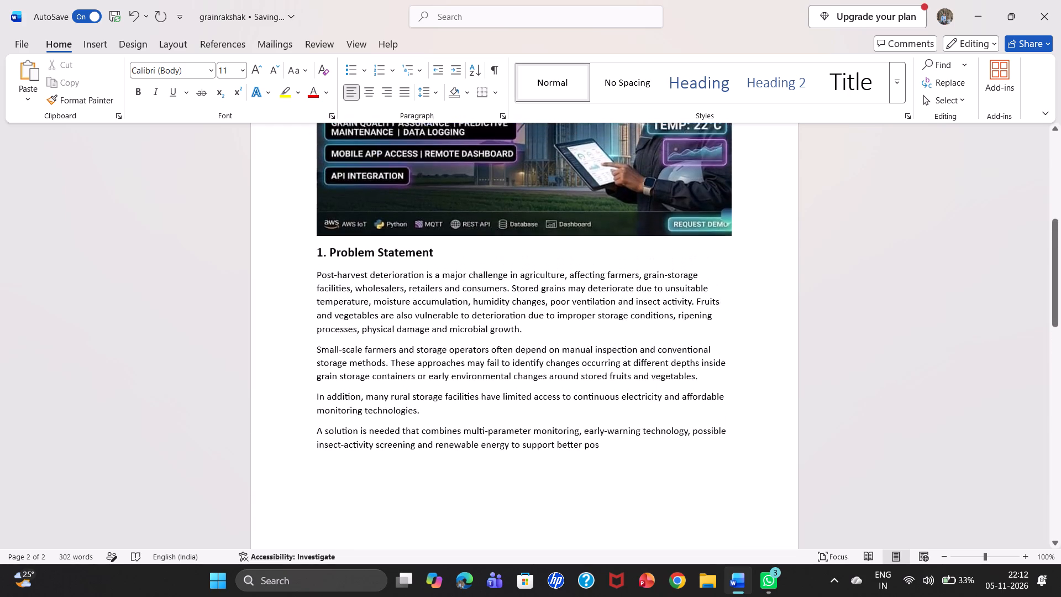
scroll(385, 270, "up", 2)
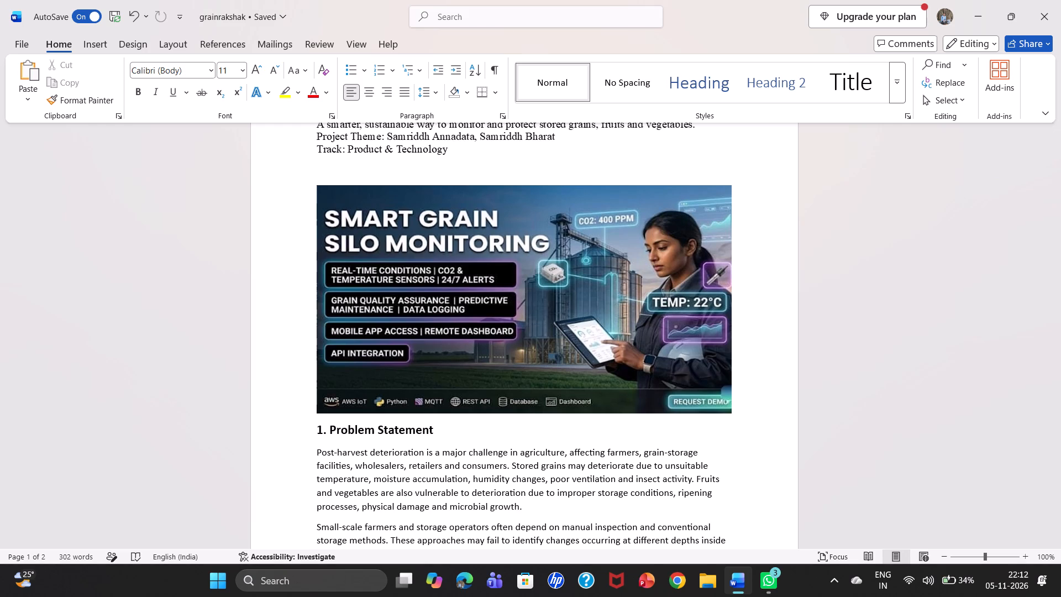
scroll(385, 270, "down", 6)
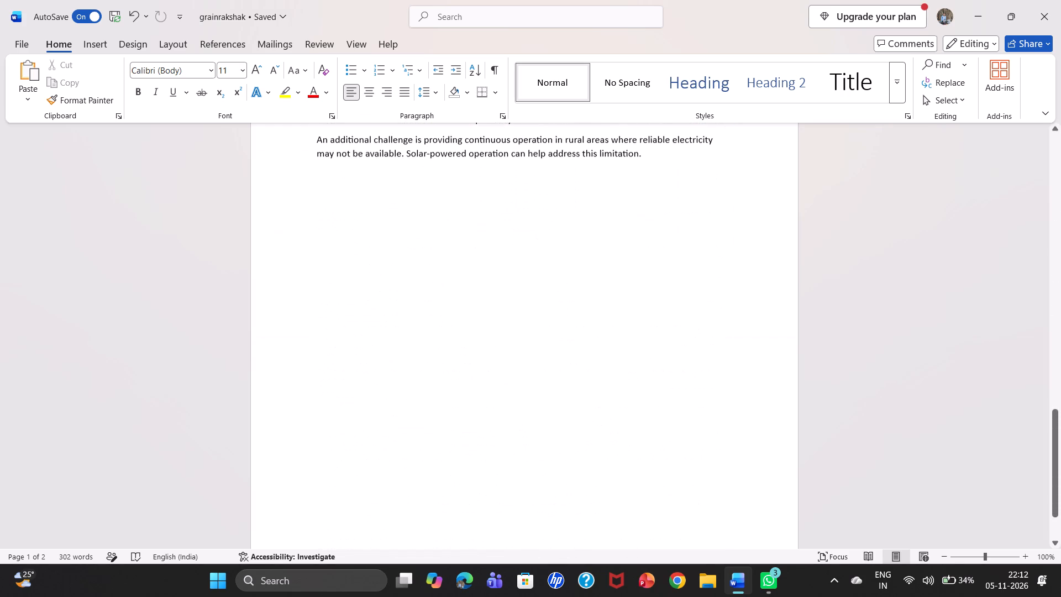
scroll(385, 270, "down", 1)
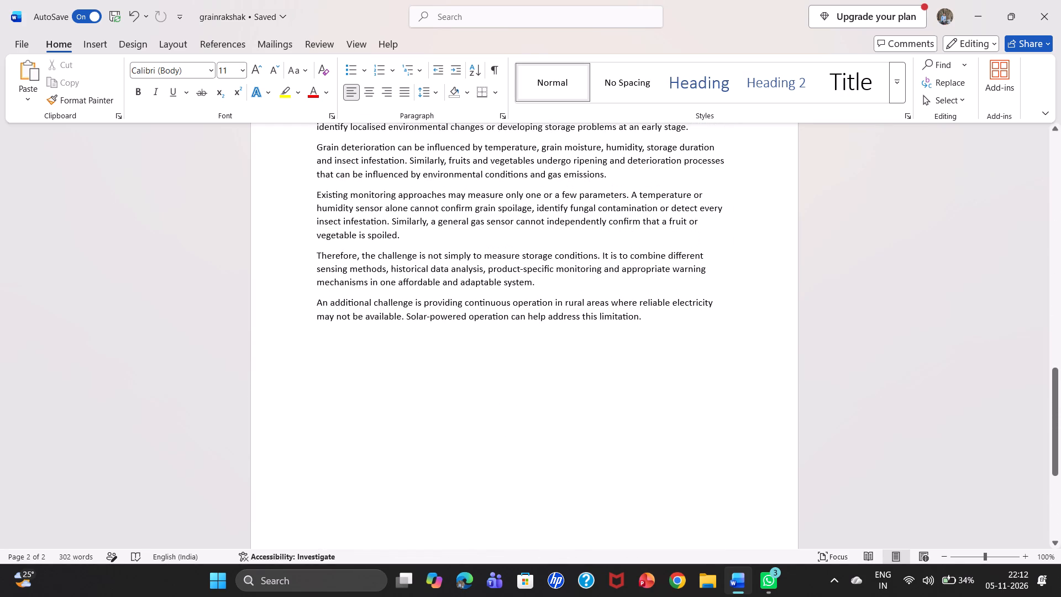
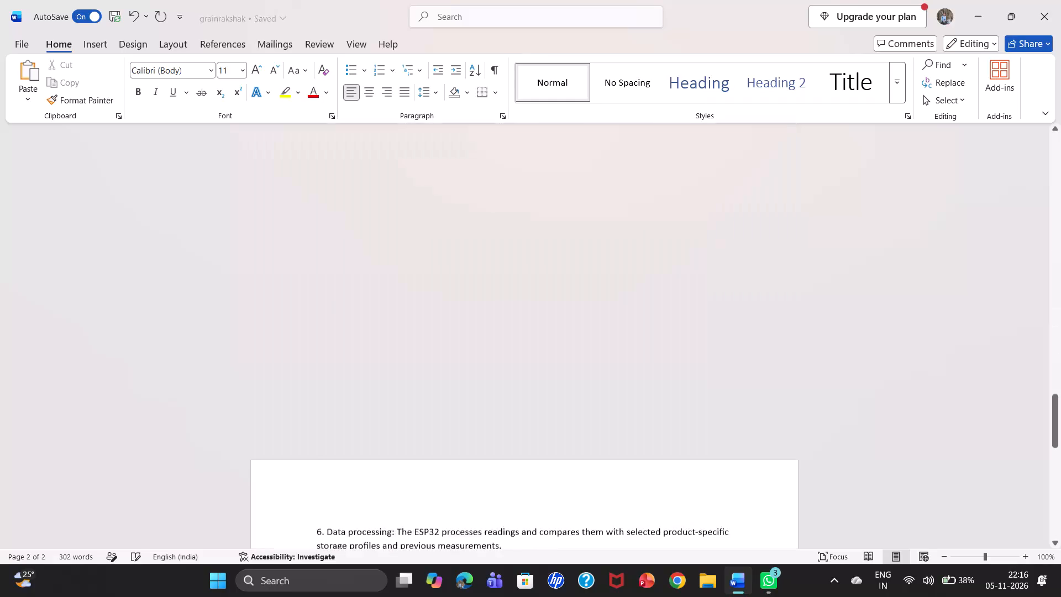
Review the text from the proposed user flow and module descriptions back up to the "3. Idea / Solution Description" heading.
scroll(337, 361, "up", 4)
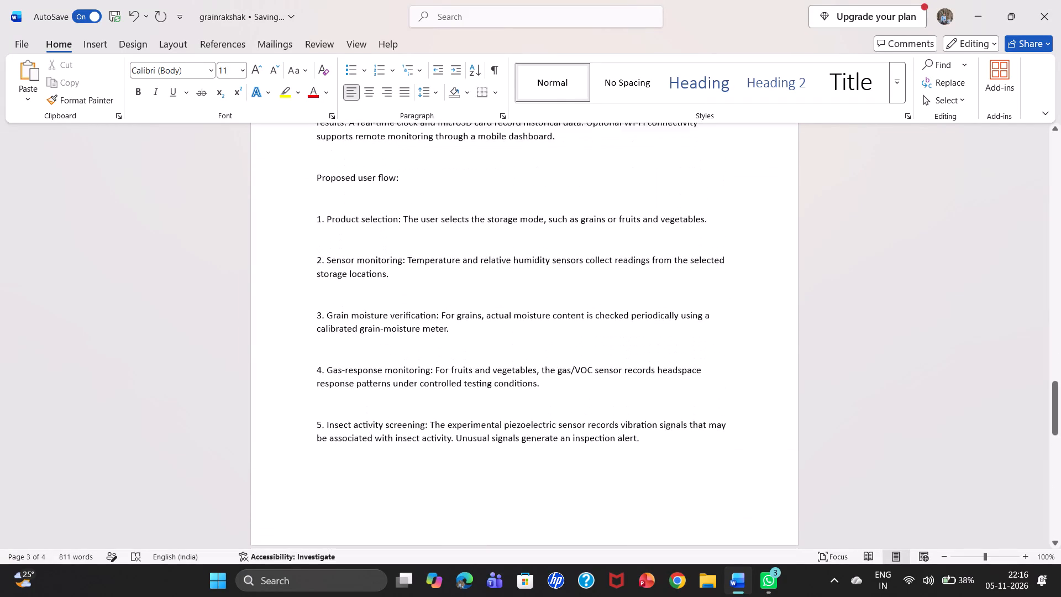
scroll(337, 361, "up", 3)
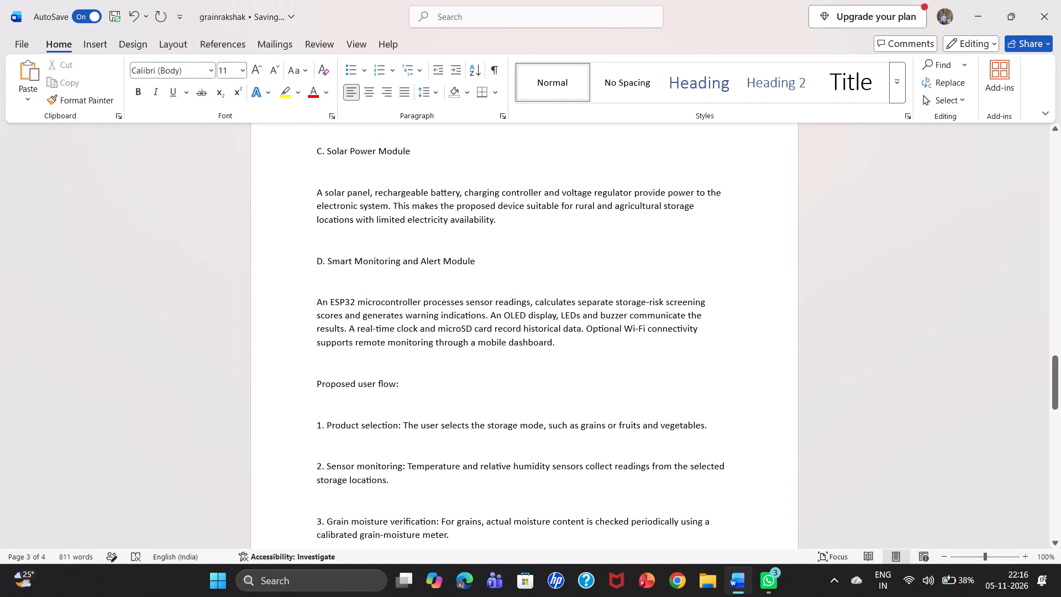
scroll(337, 361, "up", 3)
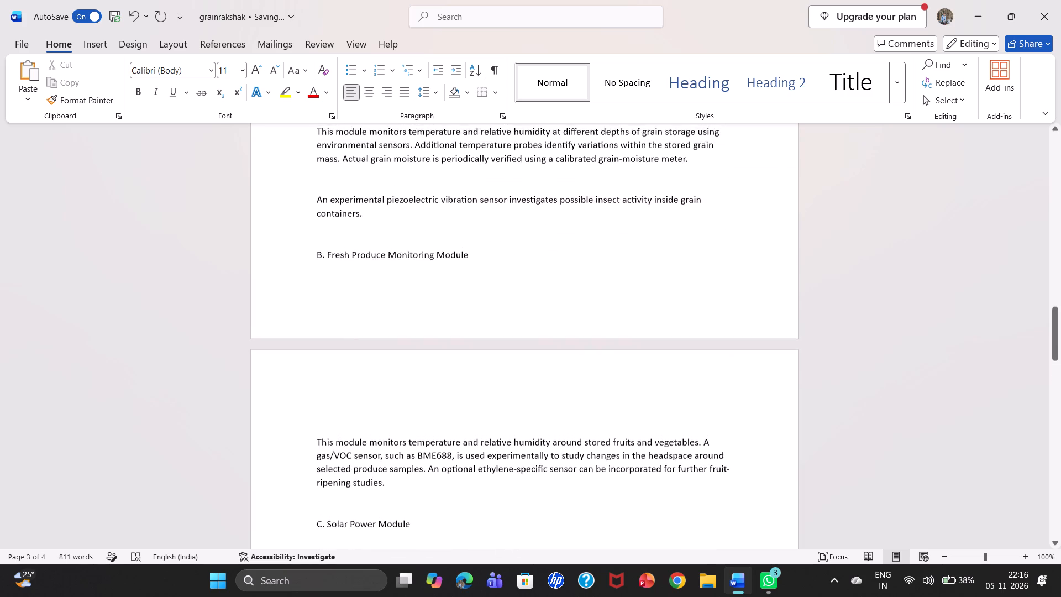
scroll(337, 361, "up", 4)
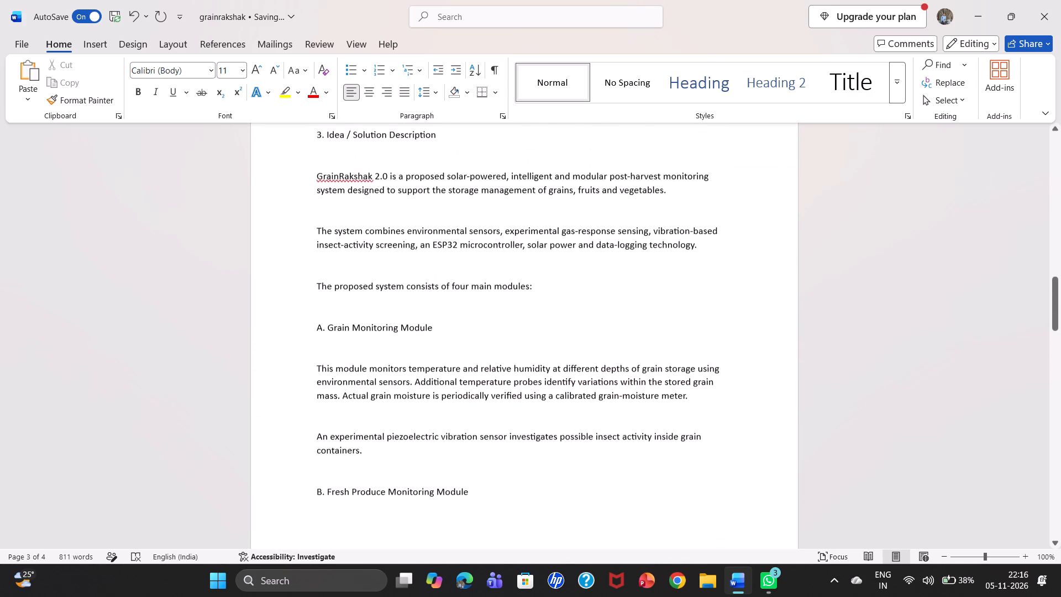
scroll(337, 361, "up", 2)
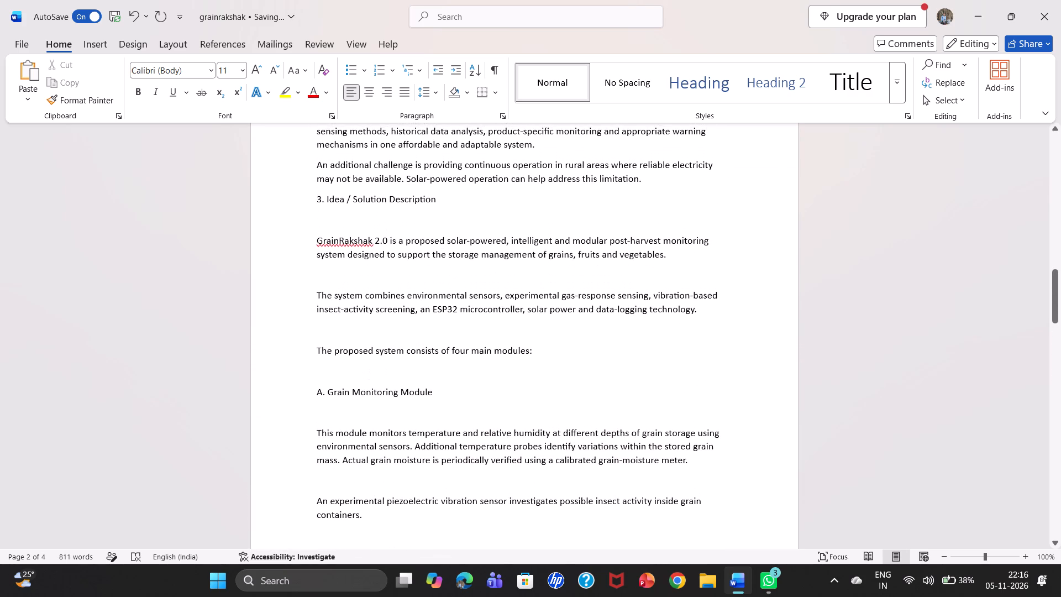
scroll(337, 361, "up", 2)
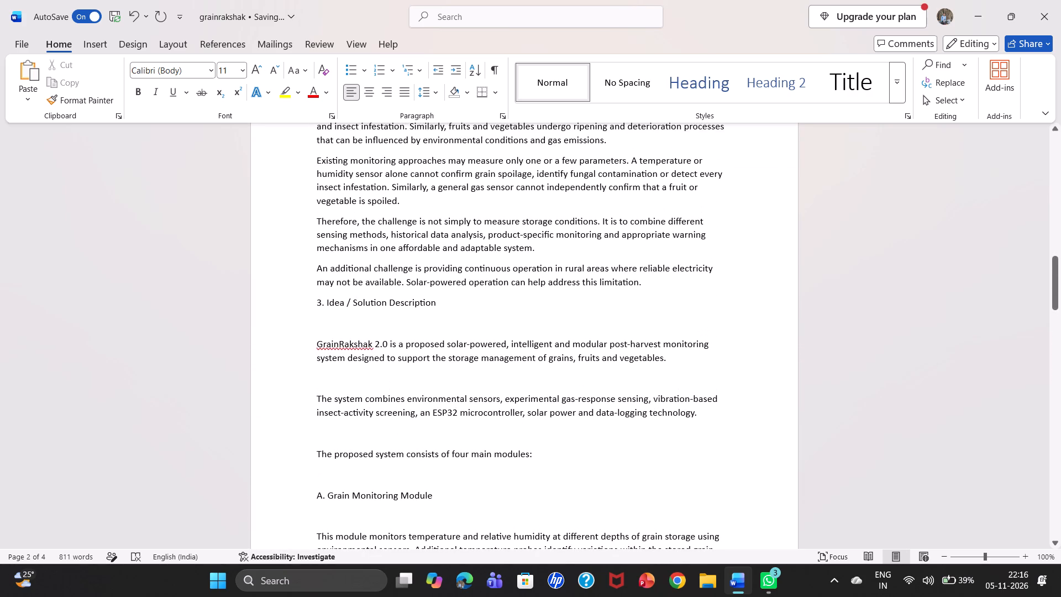
Make the "3. Idea / Solution Description" heading bold and set its font size to 16 points.
scroll(337, 361, "up", 1)
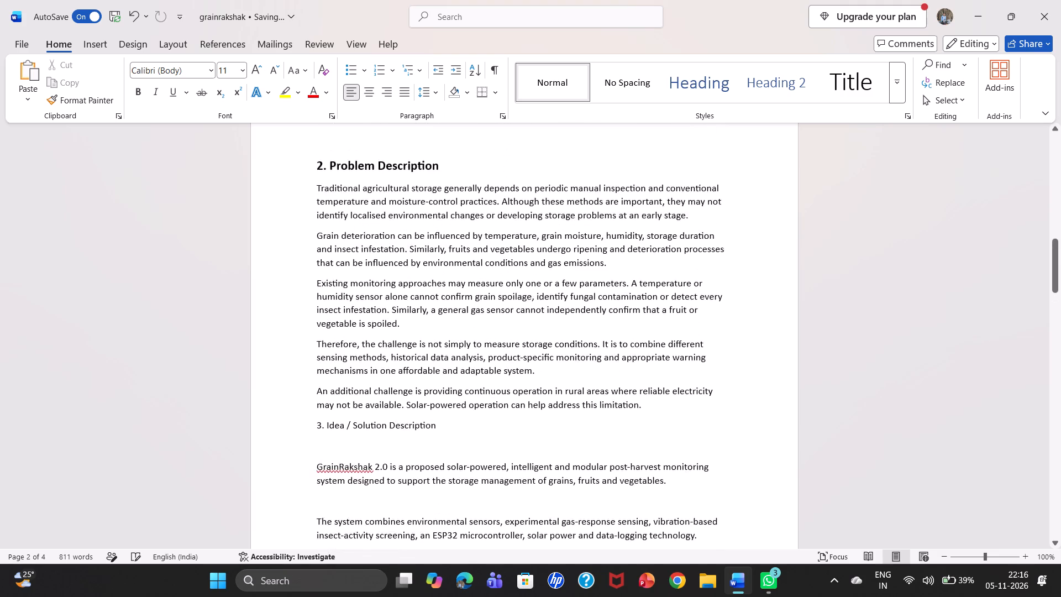
scroll(337, 361, "up", 2)
scroll(337, 361, "down", 2)
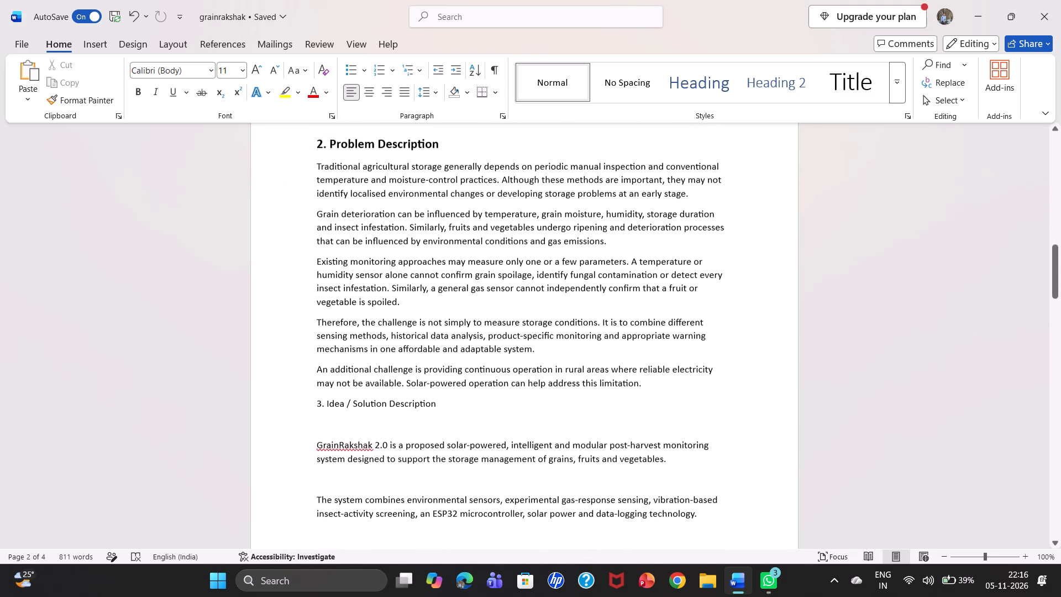
scroll(337, 361, "down", 2)
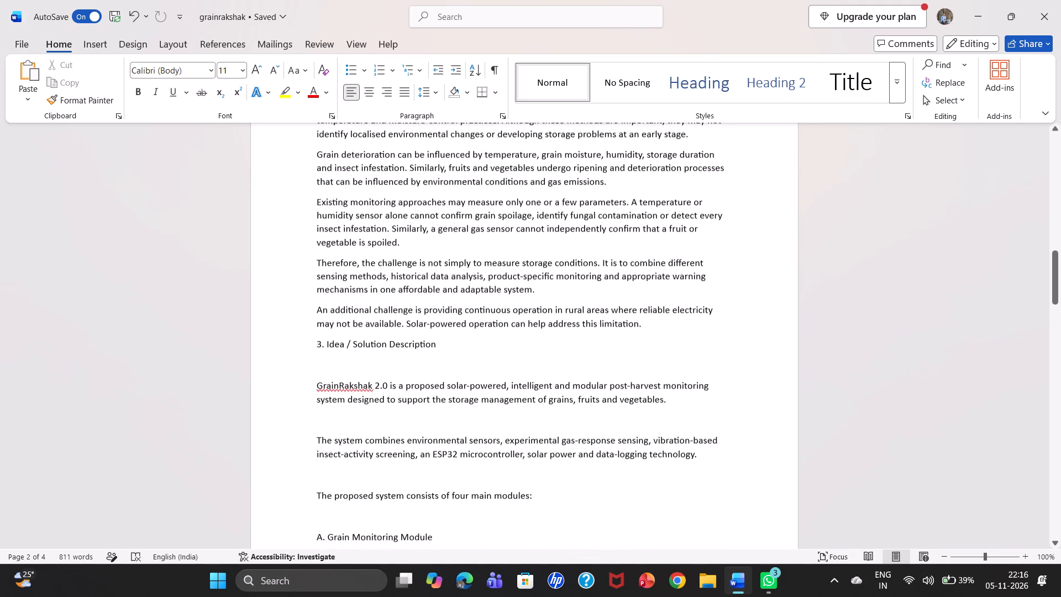
scroll(337, 361, "down", 3)
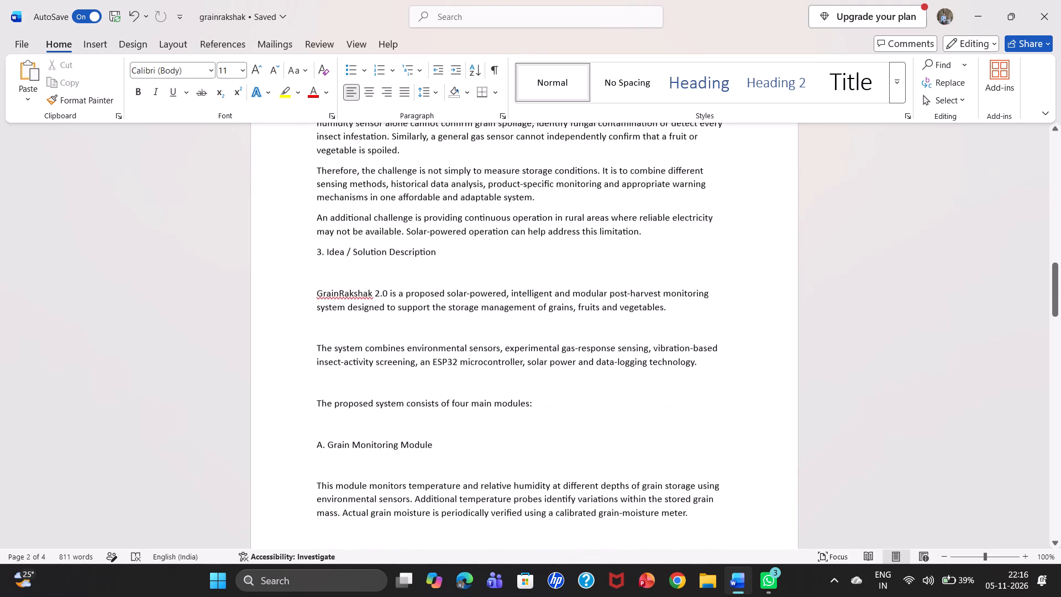
scroll(337, 361, "down", 1)
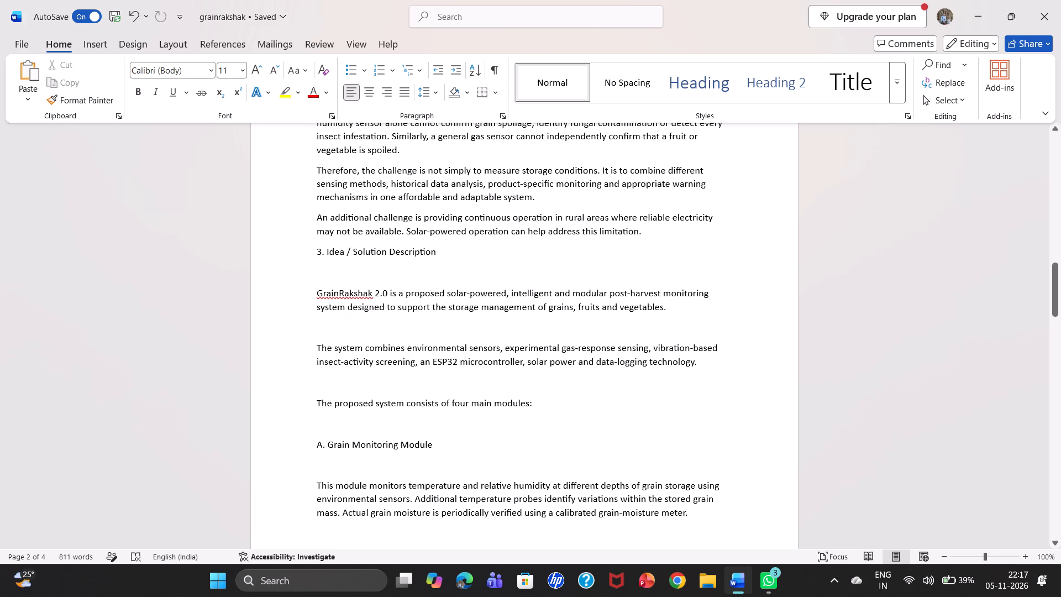
left_click_drag(316, 250, 429, 243)
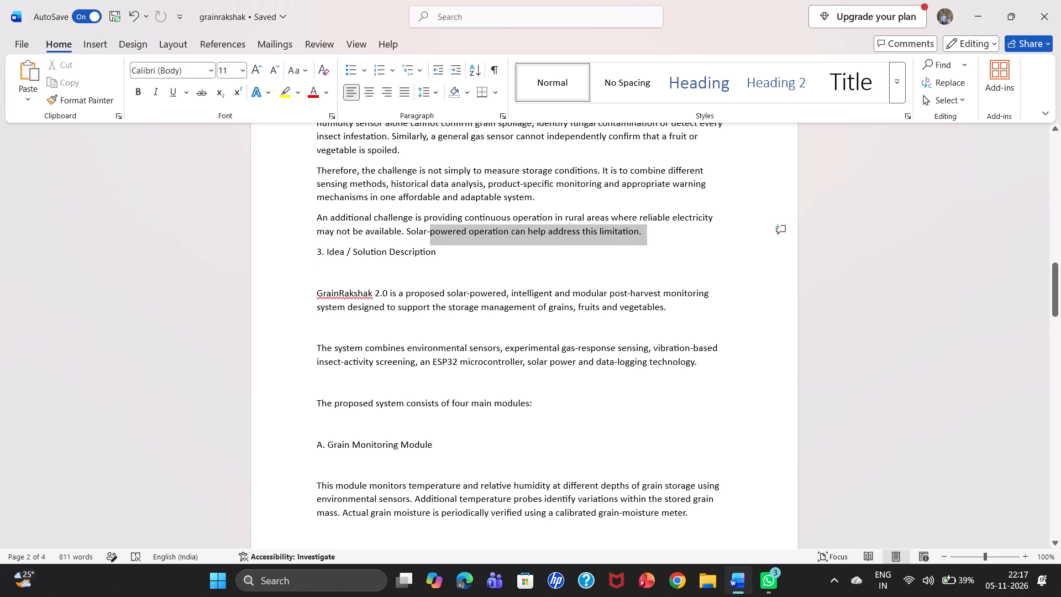
left_click_drag(429, 243, 437, 263)
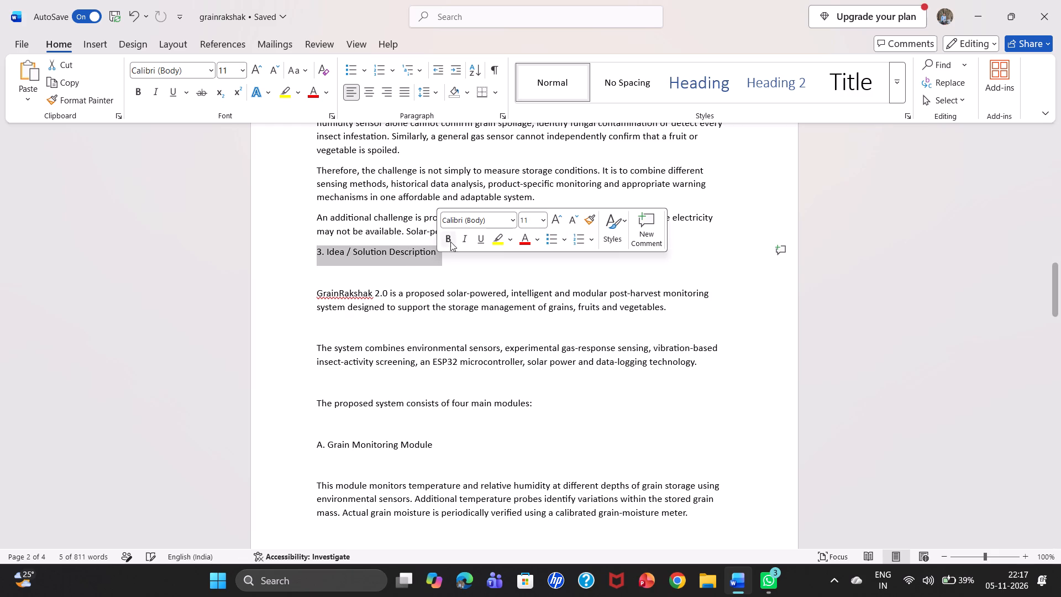
left_click(448, 240)
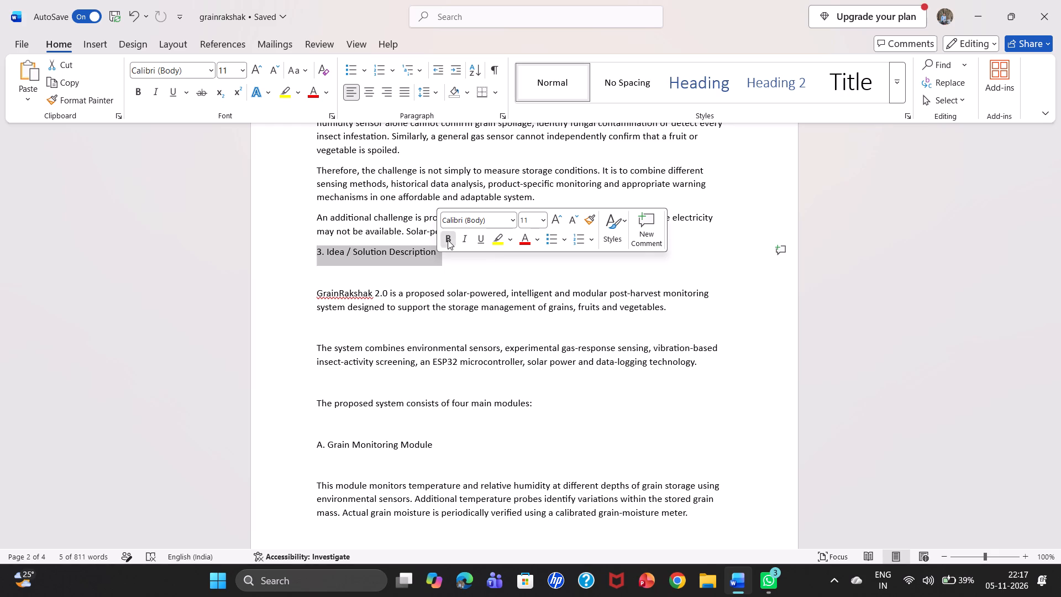
left_click(544, 224)
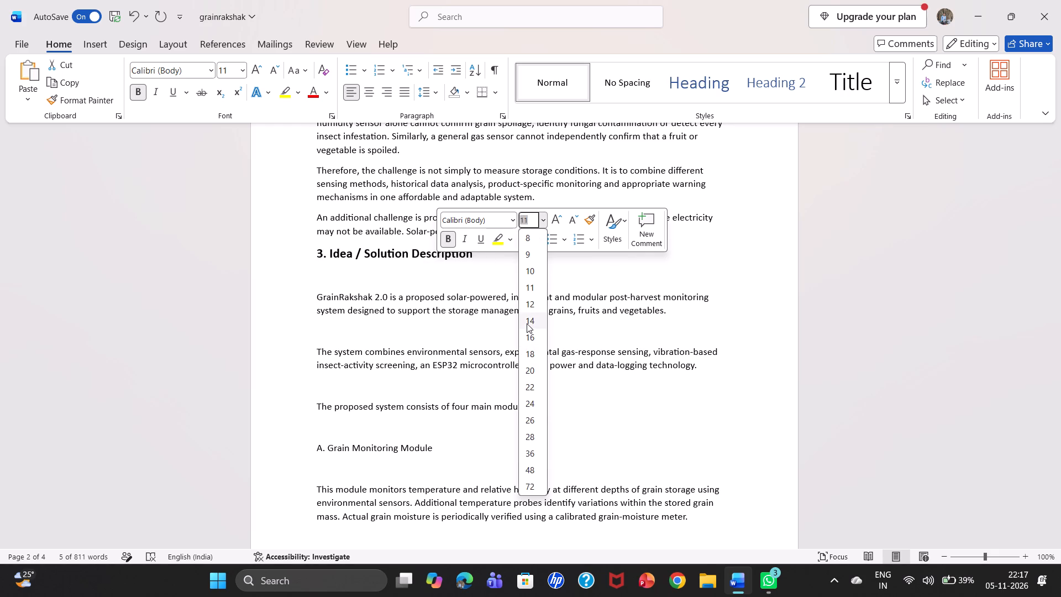
left_click(527, 341)
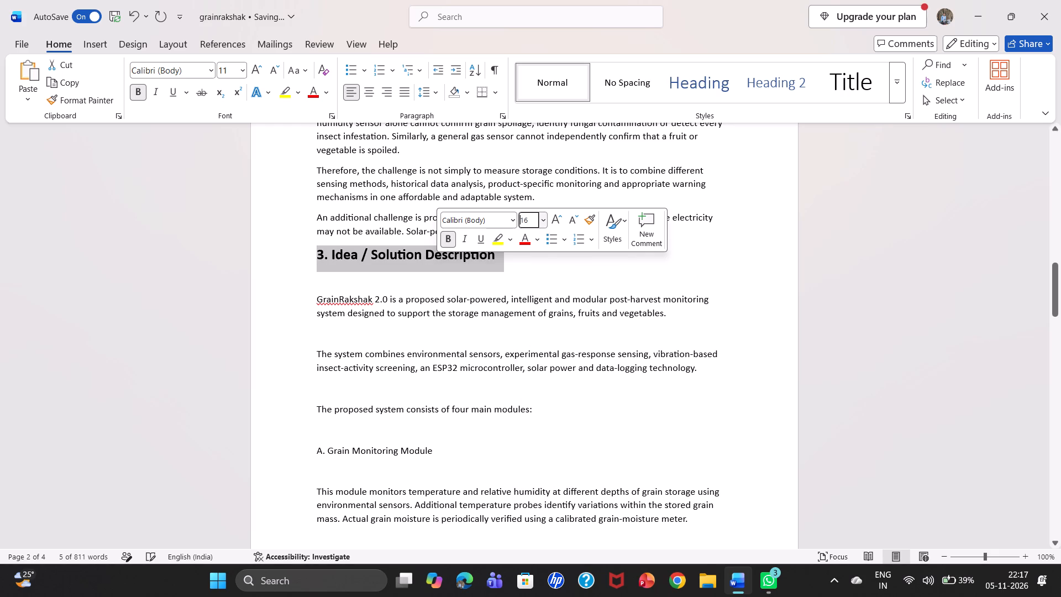
Delete the blank lines between the "3. Idea / Solution Description" heading and the paragraph under "A. Grain Monitoring Module", keeping each paragraph separate.
left_click(310, 298)
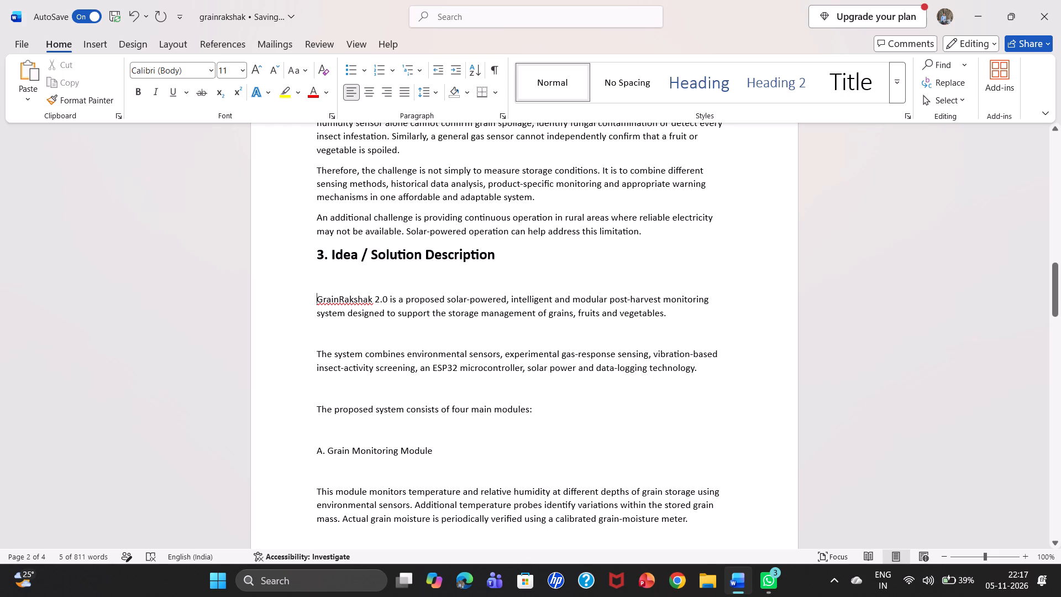
key("BackSpace")
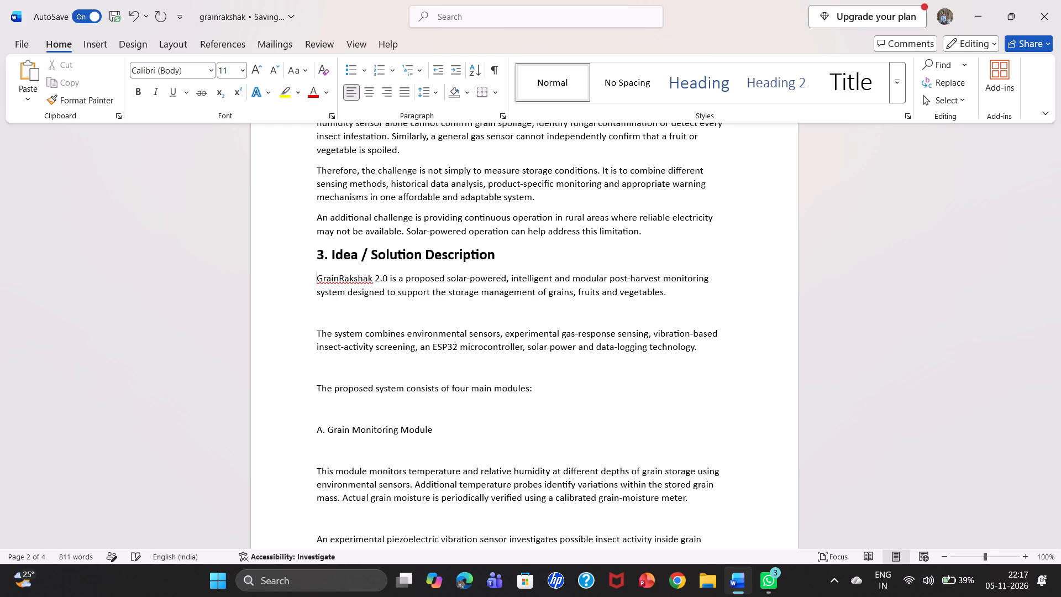
left_click(316, 336)
key("BackSpace")
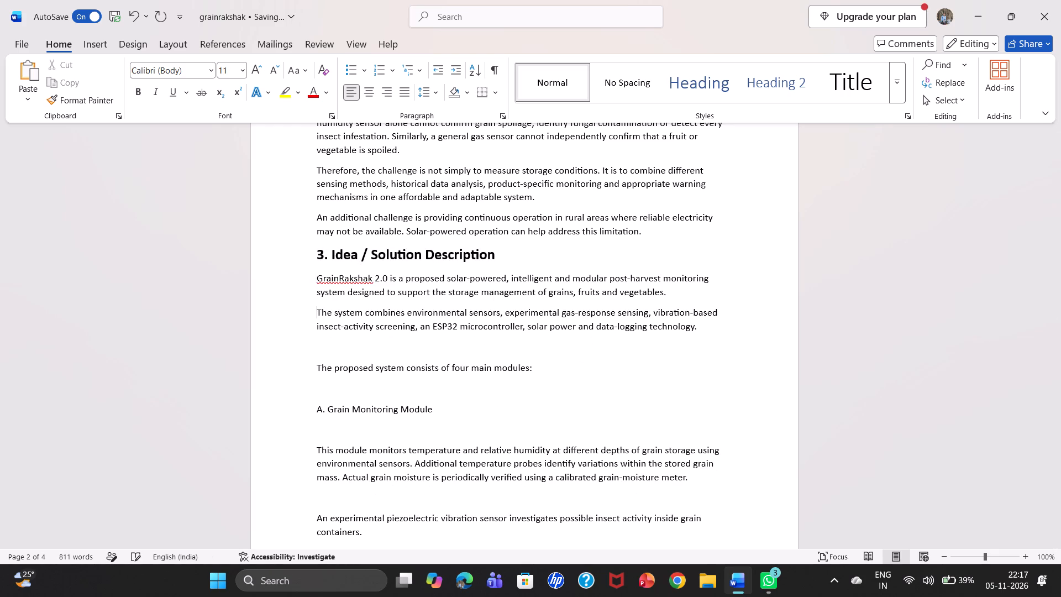
left_click(314, 366)
key("BackSpace")
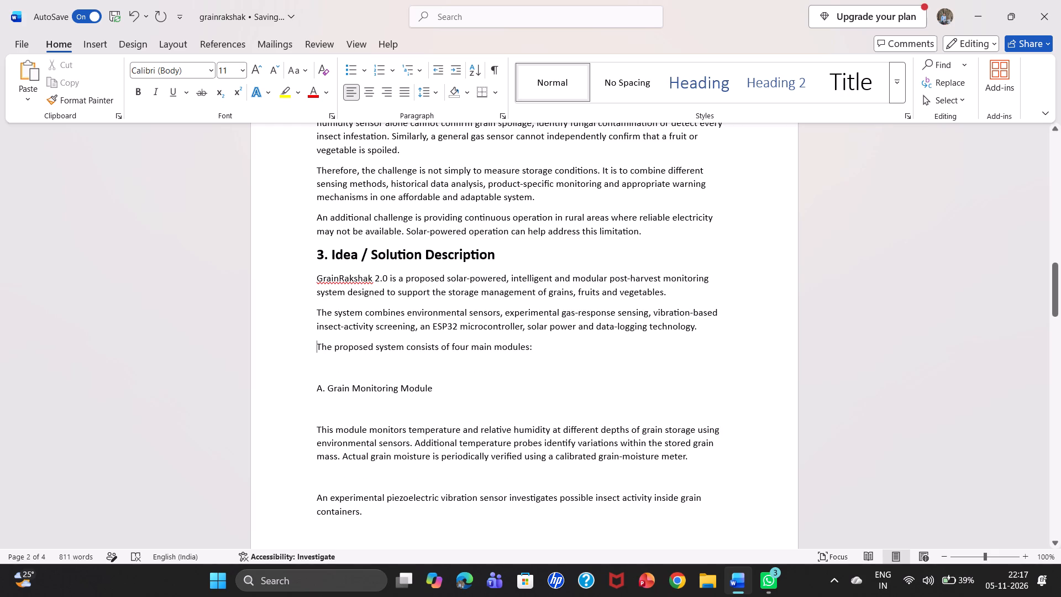
left_click(314, 392)
key("BackSpace")
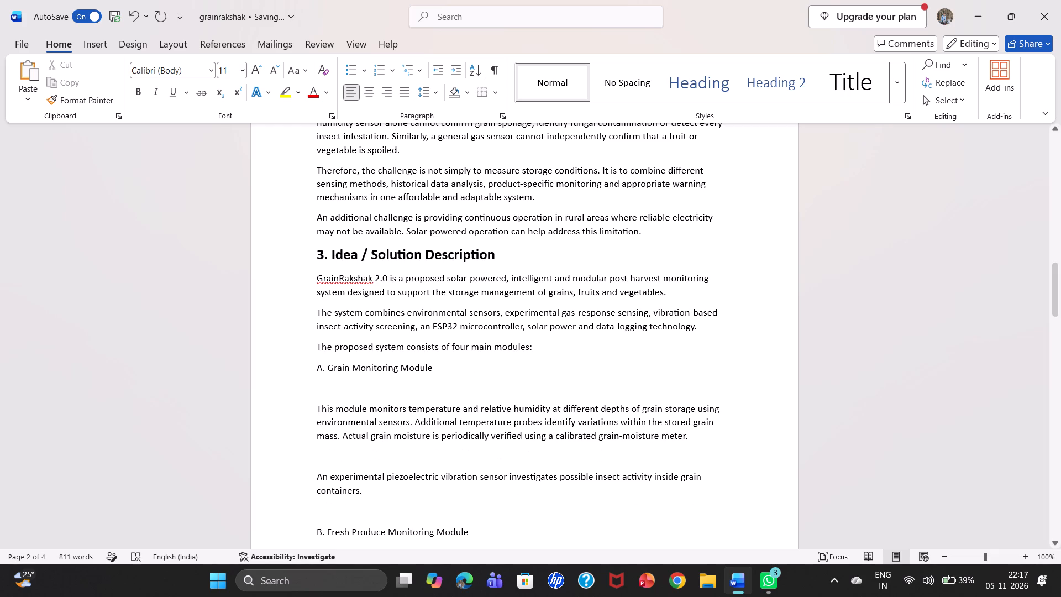
left_click(312, 405)
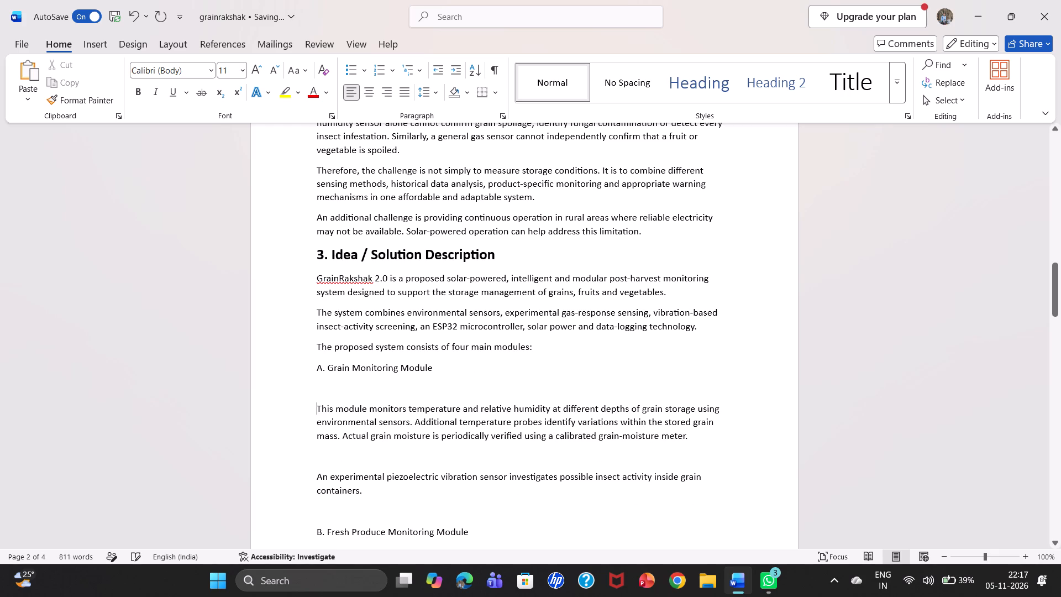
key("BackSpace")
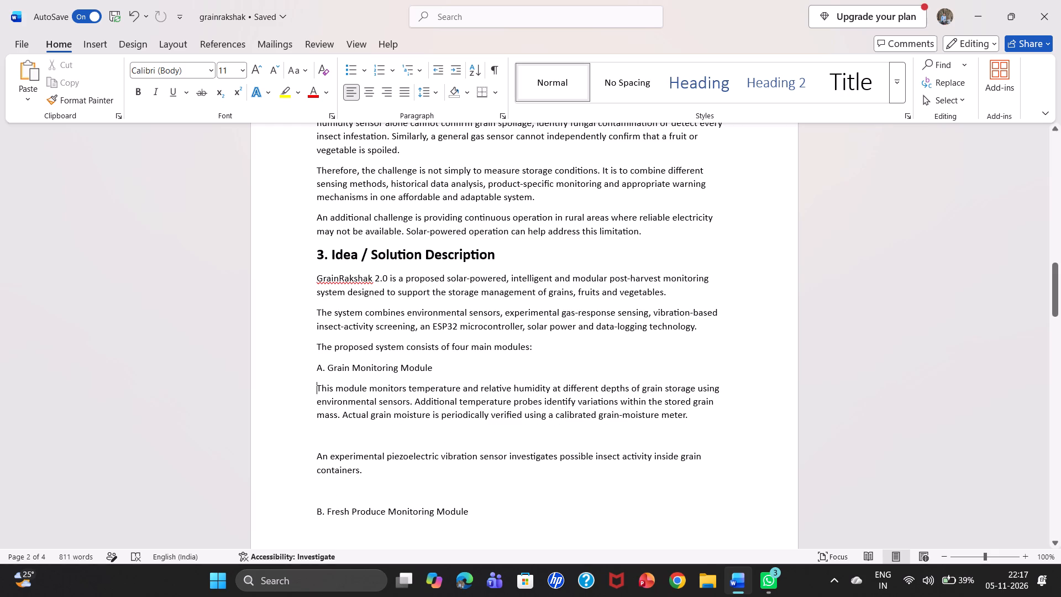
Make the "A. Grain Monitoring Module" subheading bold.
left_click_drag(317, 370, 417, 365)
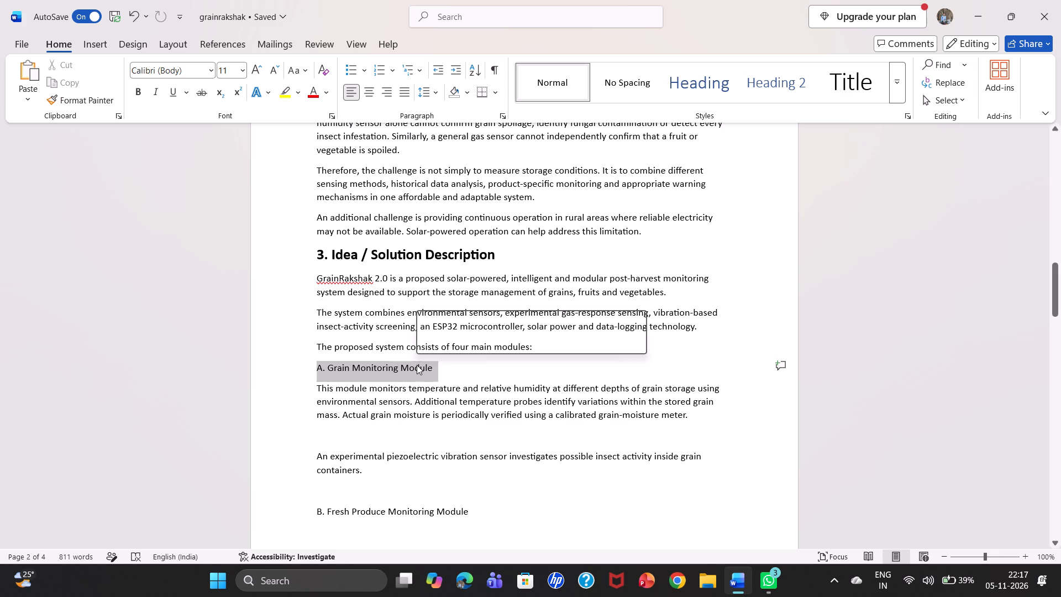
left_click(429, 343)
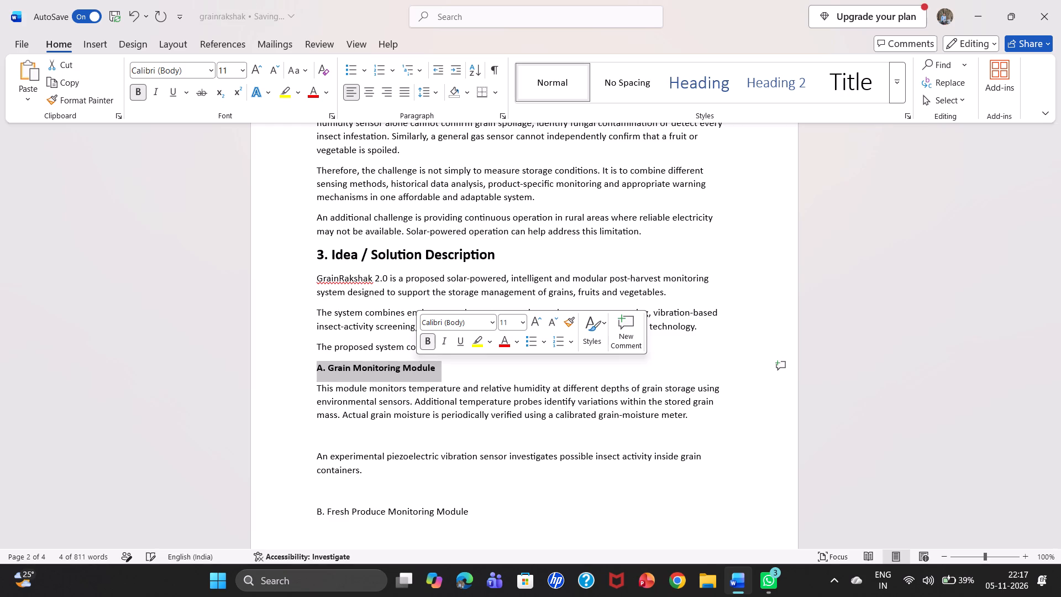
Delete the blank lines above the "An experimental piezoelectric" paragraph, the "B. Fresh Produce Monitoring Module" subheading and the paragraph under that subheading.
left_click(317, 449)
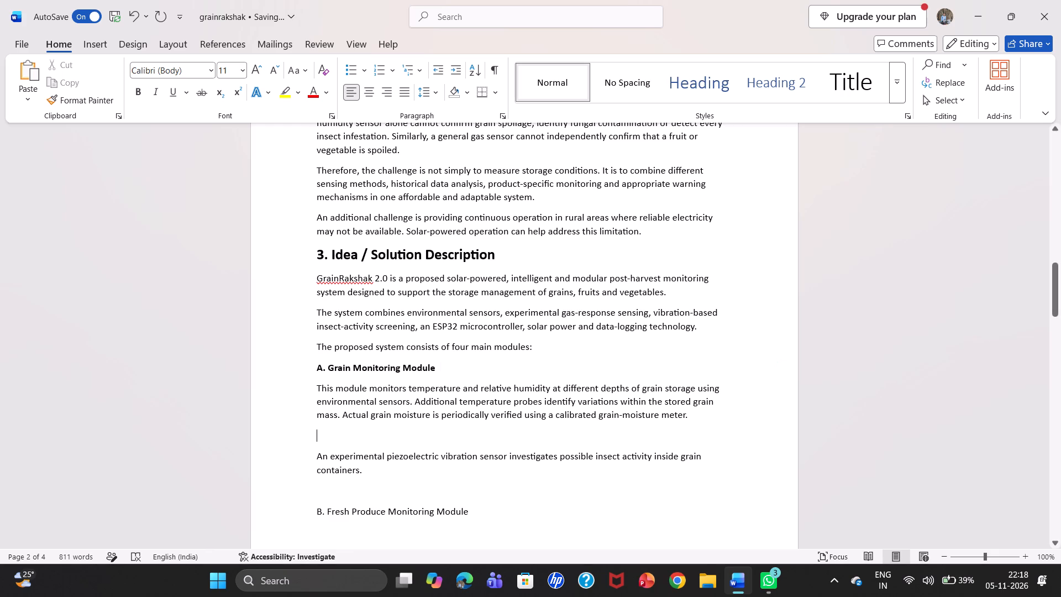
left_click(315, 458)
key("BackSpace")
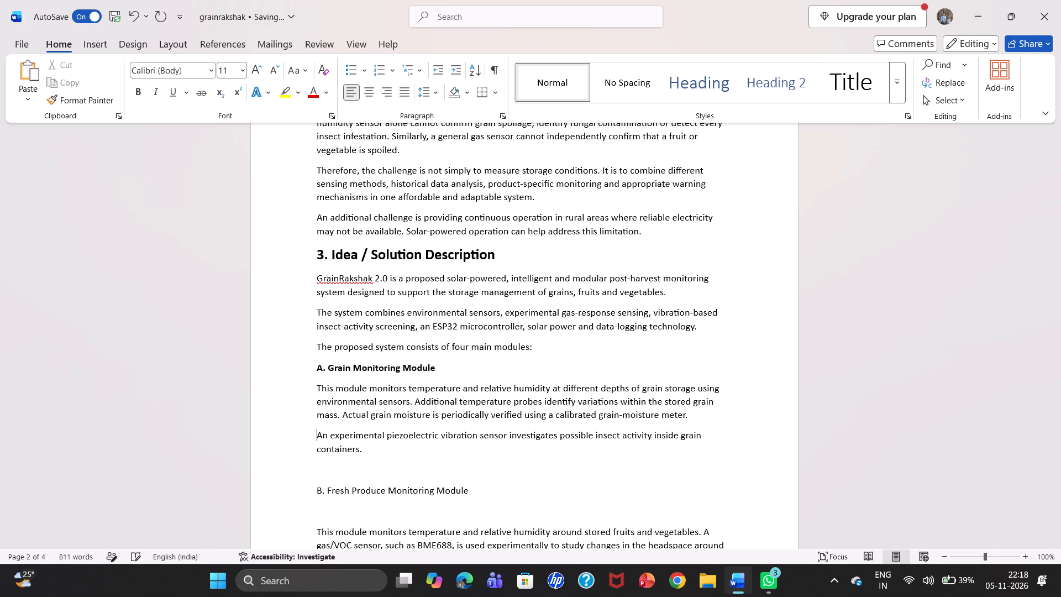
left_click(314, 490)
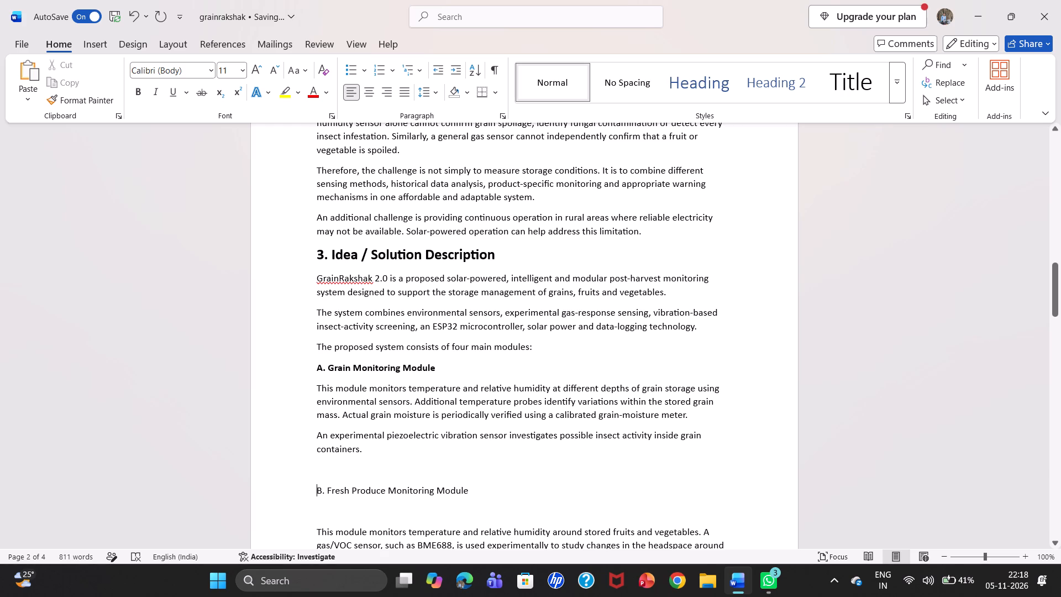
key("BackSpace")
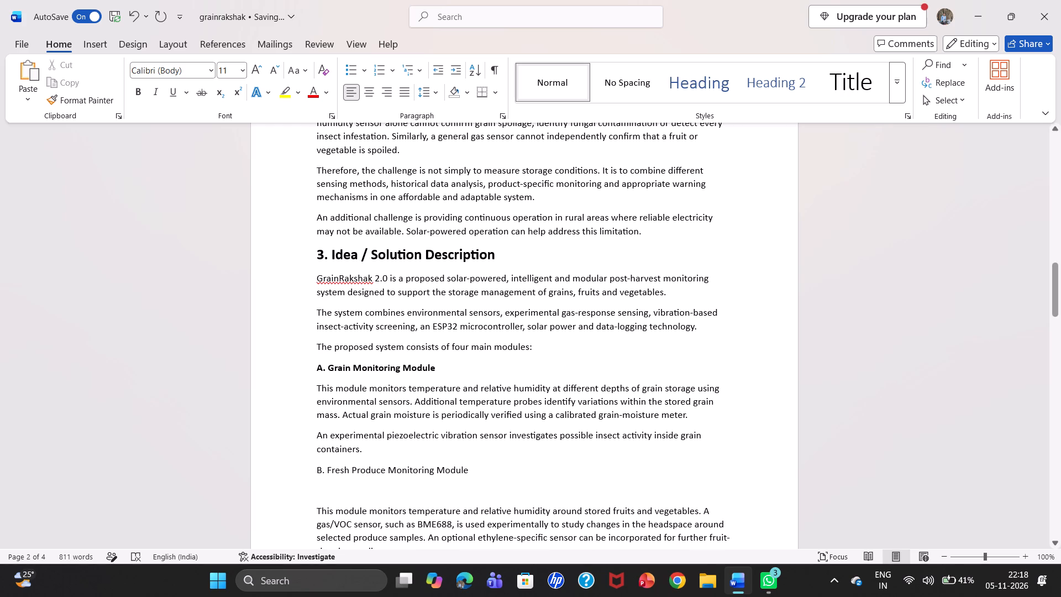
left_click(316, 509)
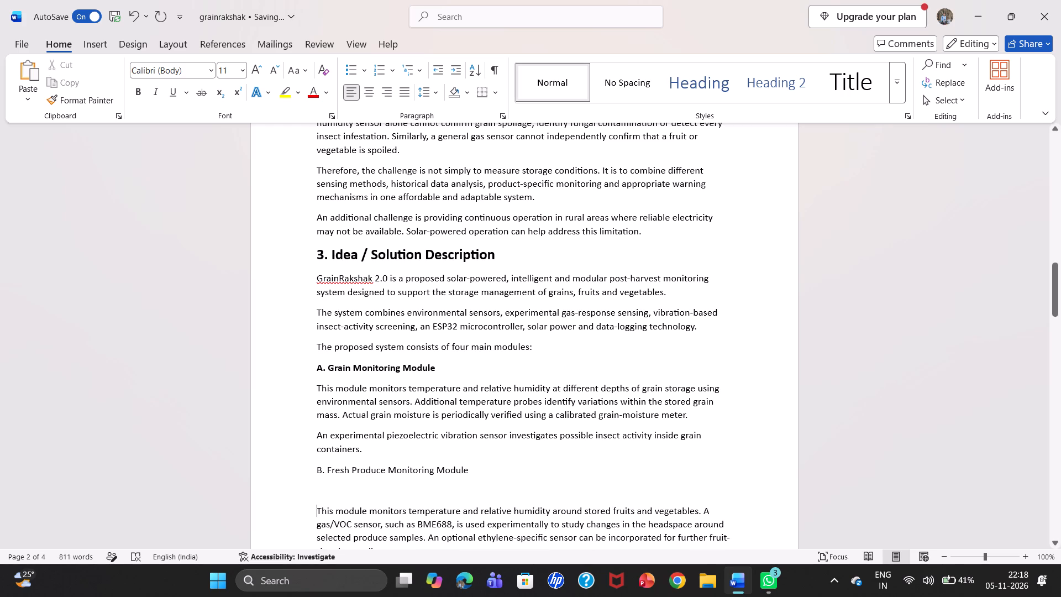
left_click(316, 509)
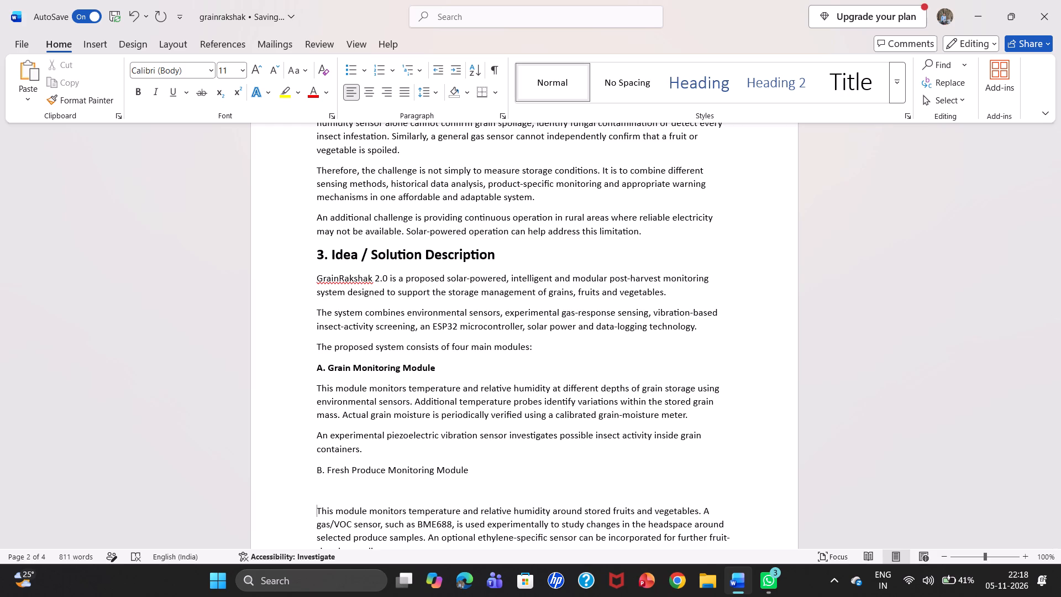
key("BackSpace")
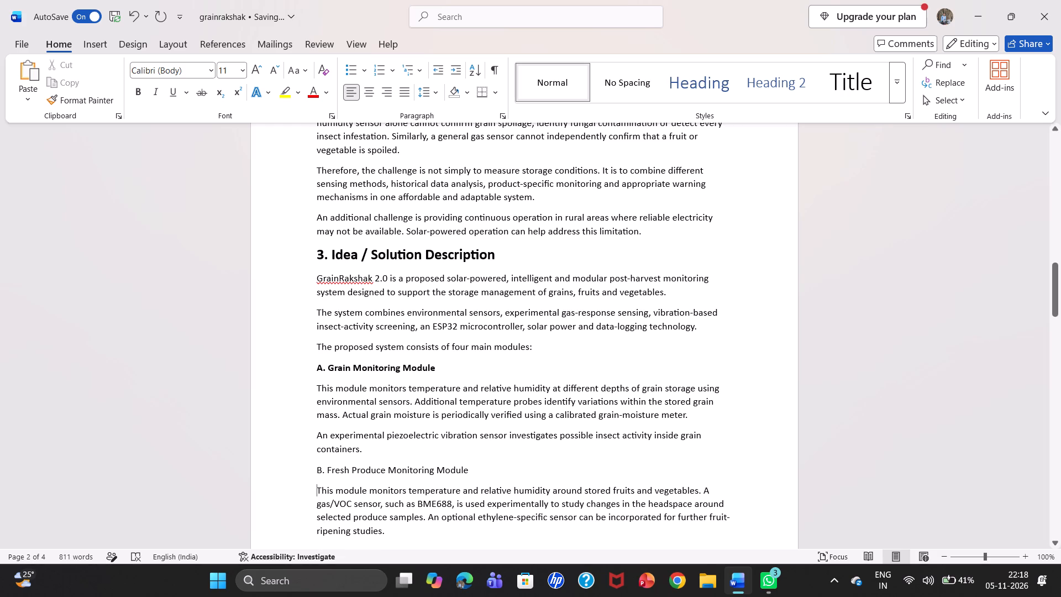
Make the "B. Fresh Produce Monitoring Module" subheading bold.
left_click_drag(318, 468, 446, 464)
left_click_drag(446, 464, 477, 472)
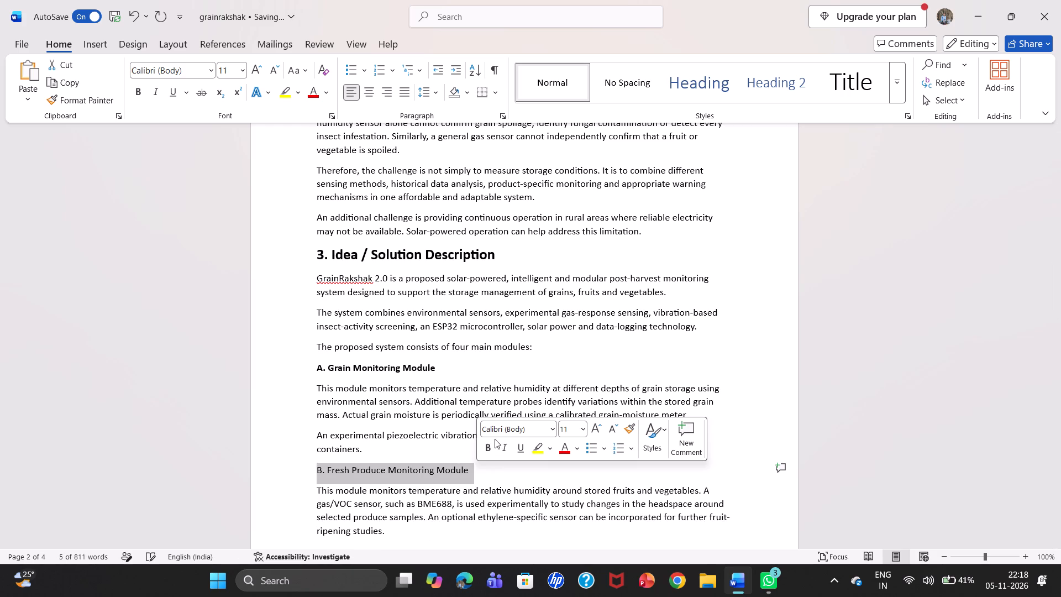
double_click(491, 444)
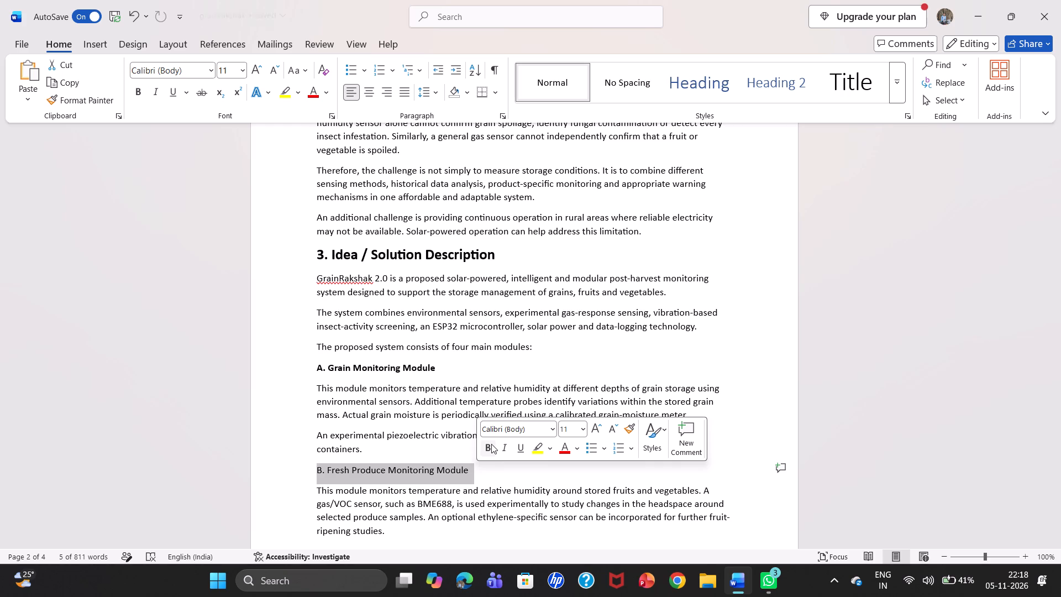
left_click(488, 448)
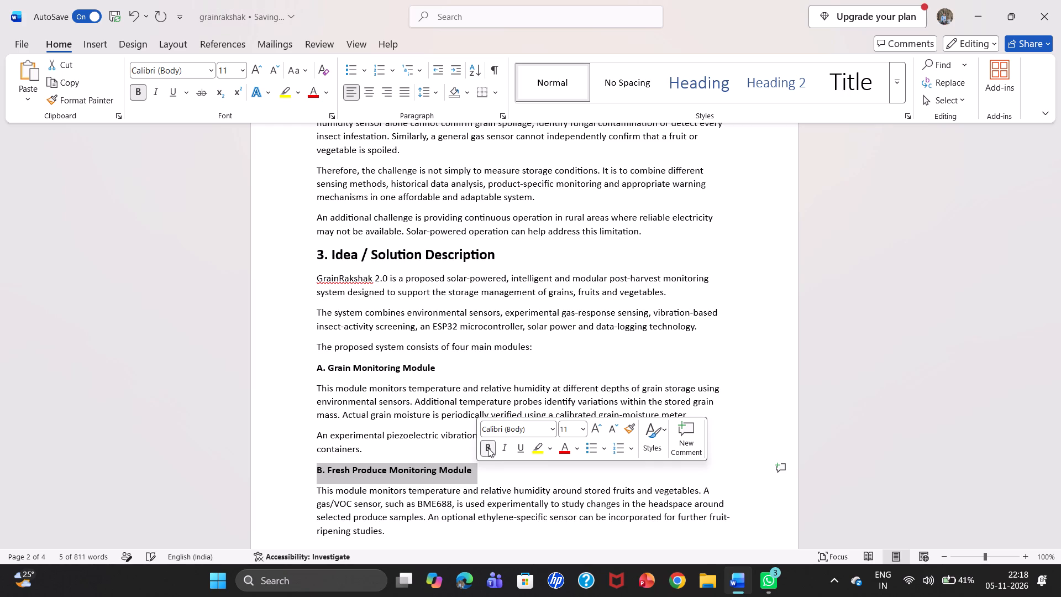
Delete the blank line above the "C. Solar Power Module" subheading, keeping it on its own line.
scroll(346, 511, "down", 1)
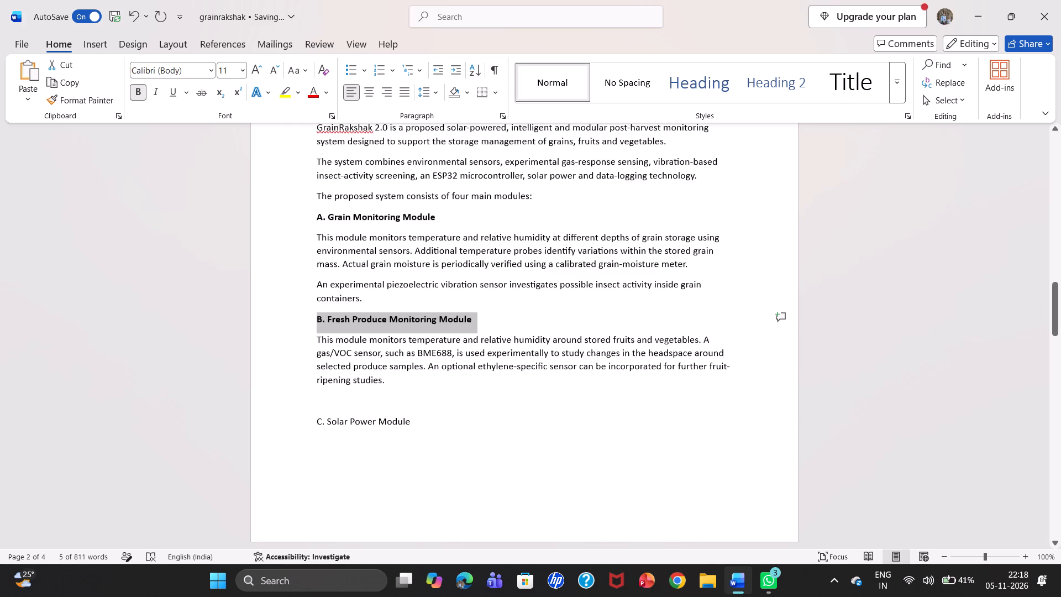
left_click(316, 420)
key("BackSpace")
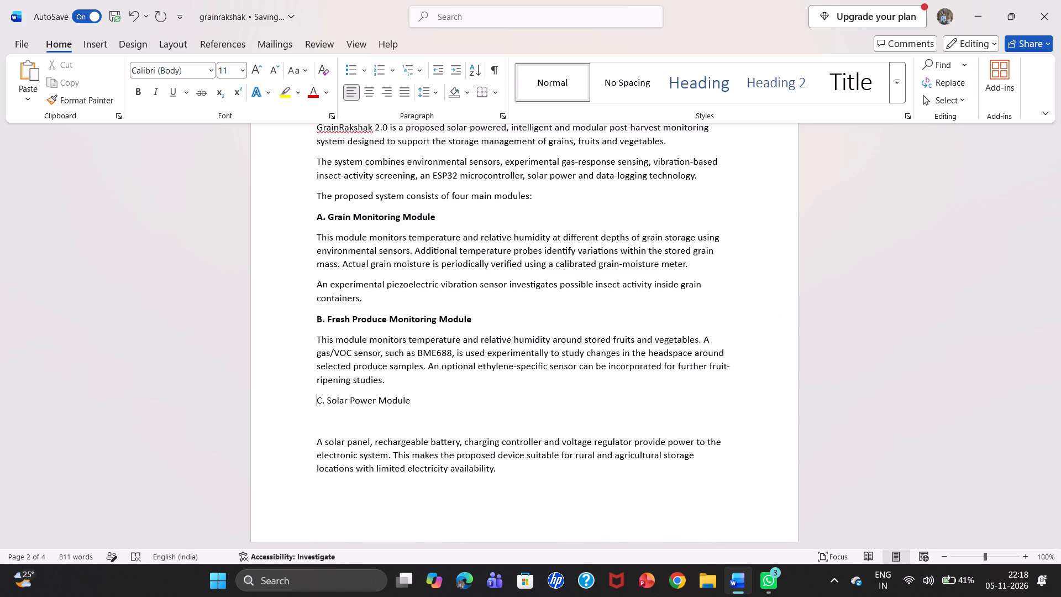
Make the "C. Solar Power Module" subheading bold.
left_click_drag(316, 420, 359, 417)
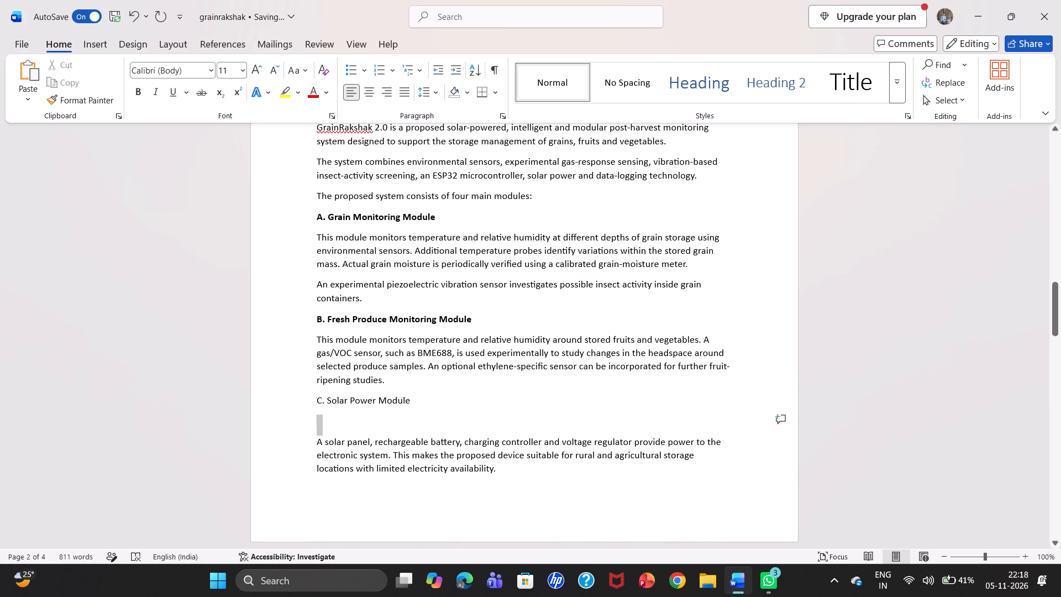
left_click_drag(359, 417, 318, 408)
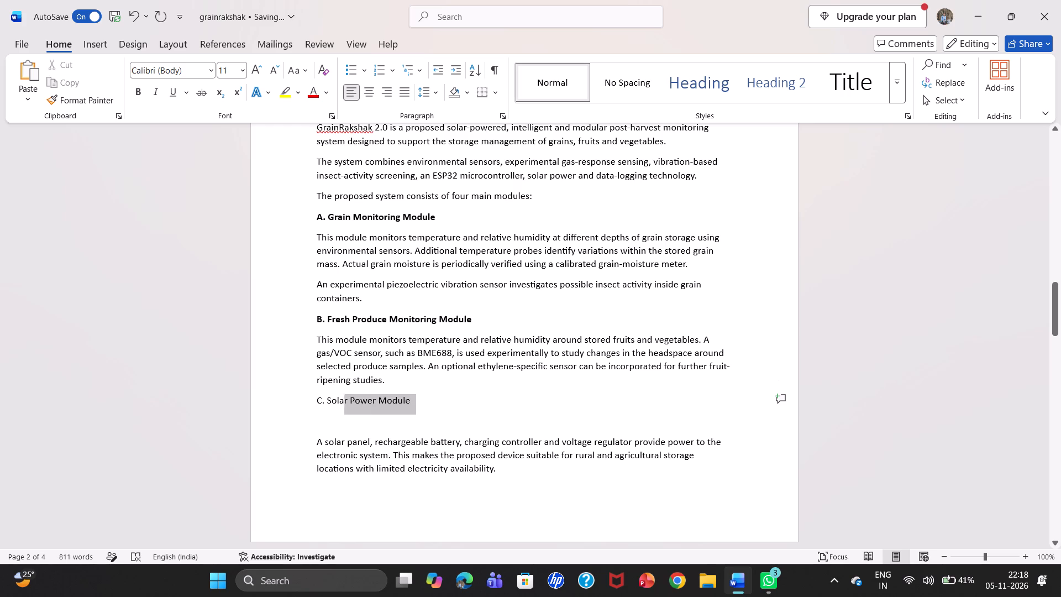
left_click_drag(318, 408, 307, 409)
left_click(314, 387)
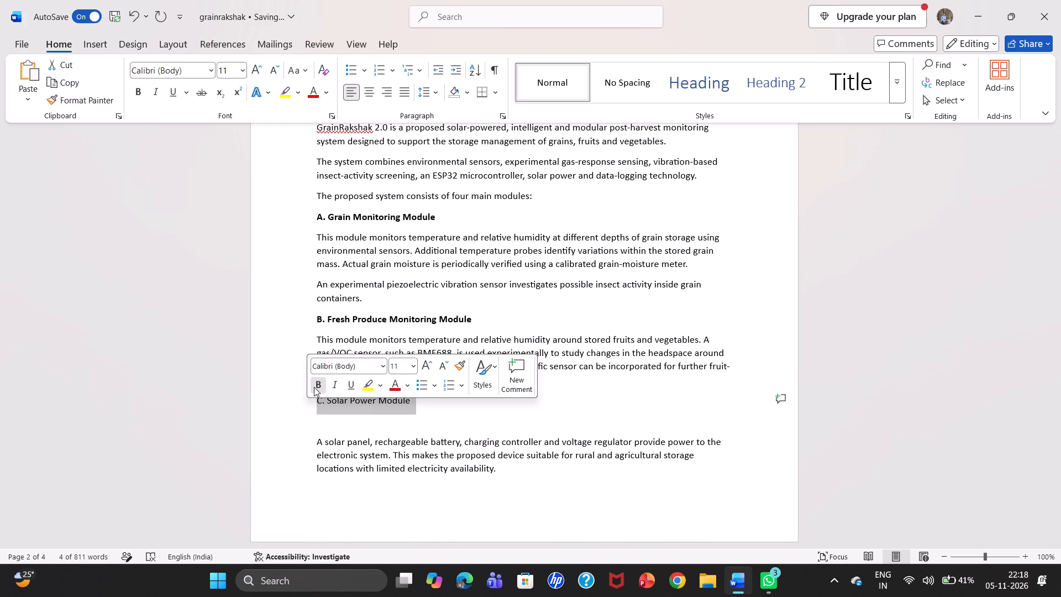
Delete the blank lines above the "A solar panel" paragraph and above the "D. Smart Monitoring and Alert Module" subheading.
left_click(314, 438)
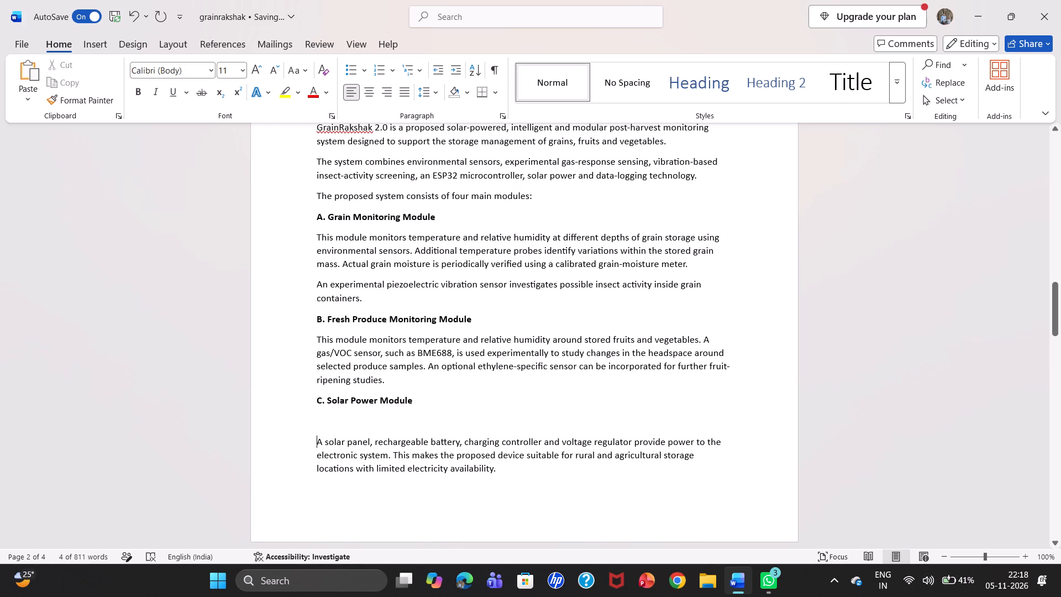
key("BackSpace")
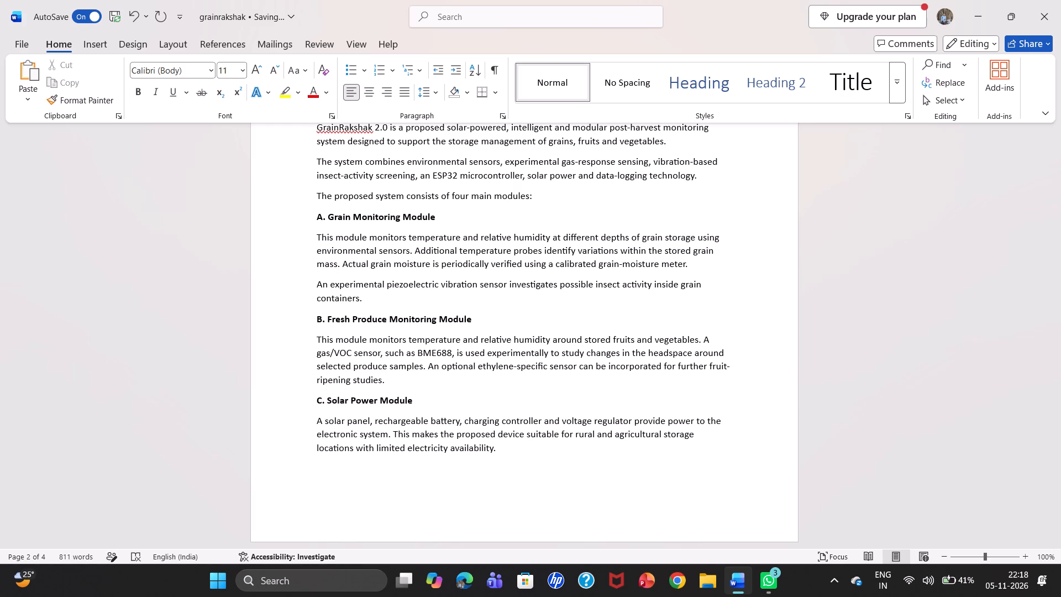
scroll(314, 438, "down", 1)
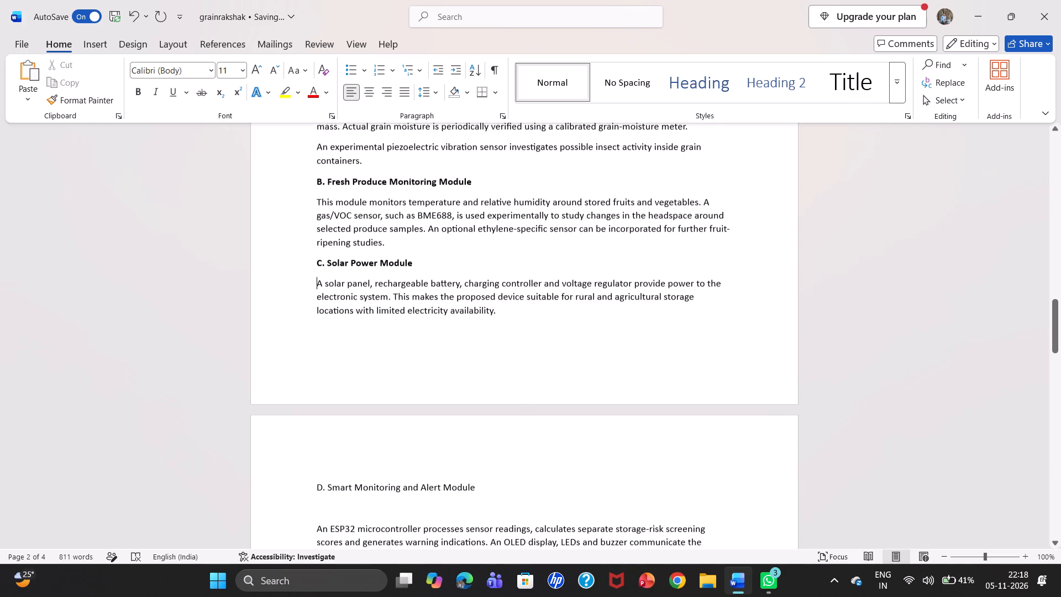
scroll(314, 438, "down", 1)
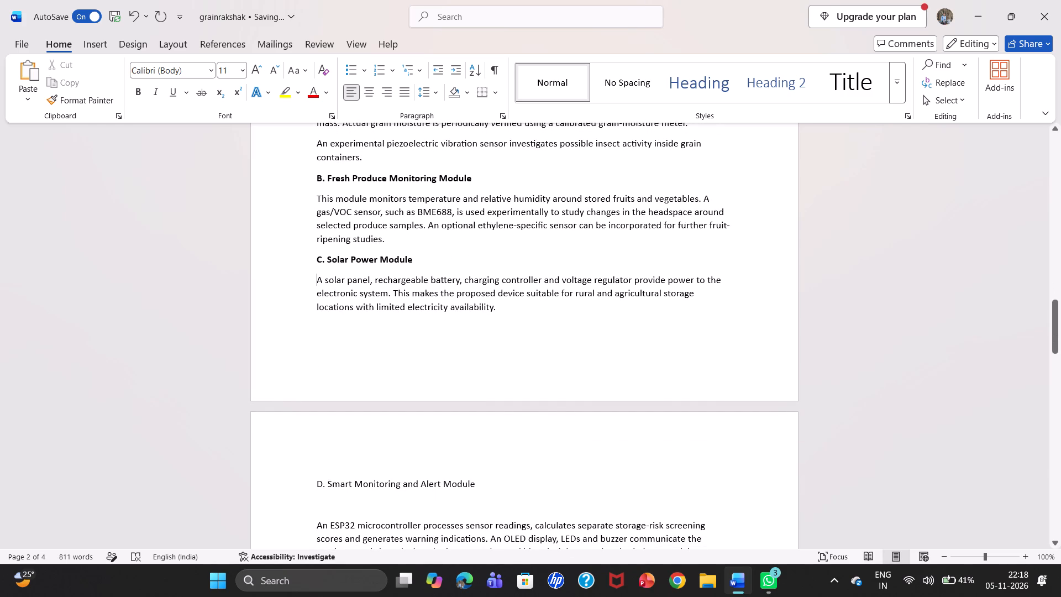
left_click(313, 484)
key("BackSpace")
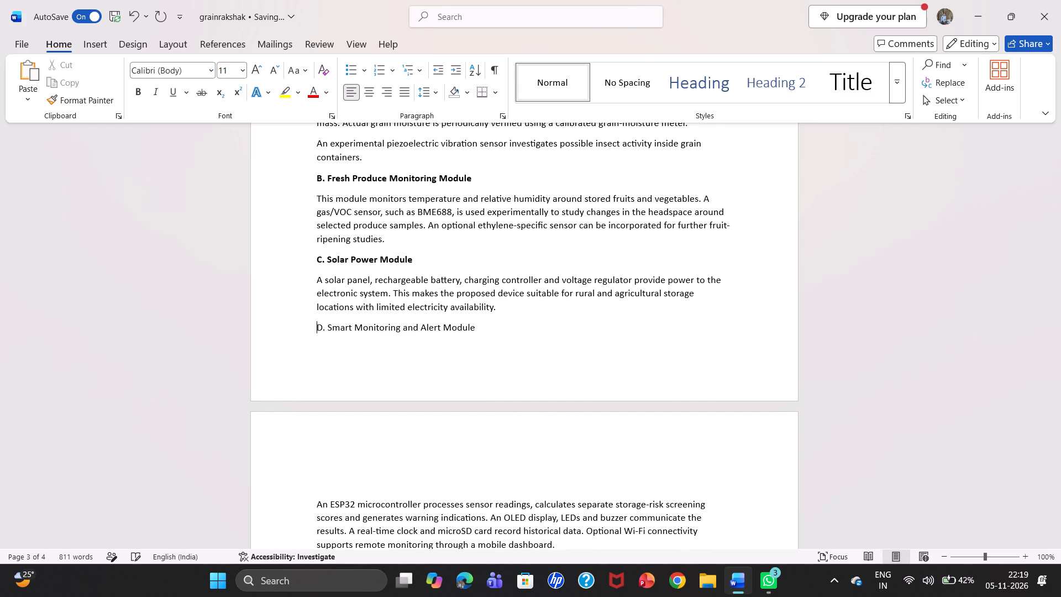
Make the "D. Smart Monitoring and Alert Module" subheading bold.
left_click_drag(313, 484, 285, 427)
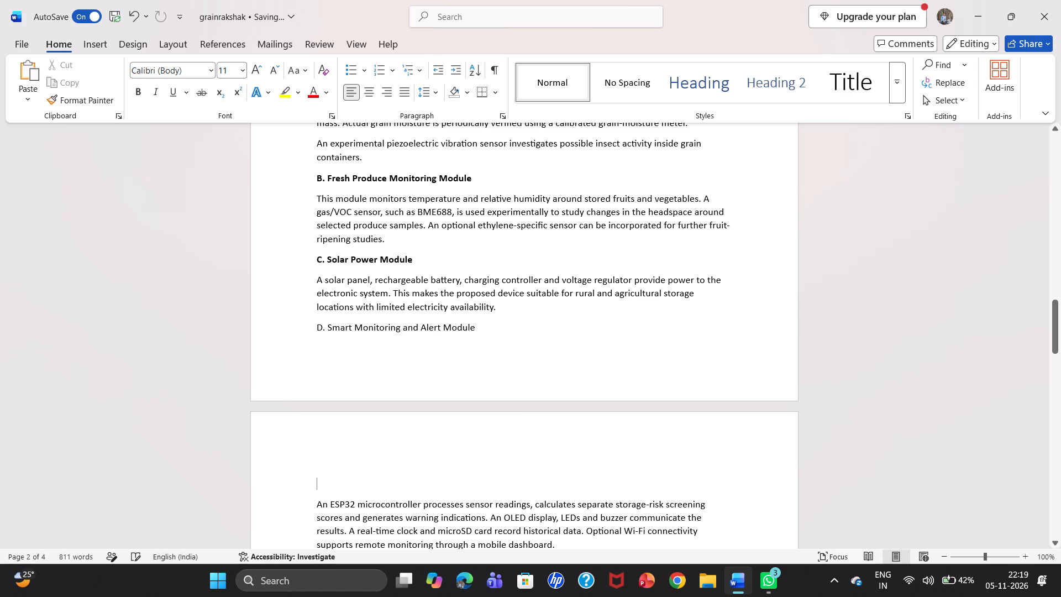
left_click_drag(285, 427, 214, 413)
left_click_drag(316, 327, 474, 321)
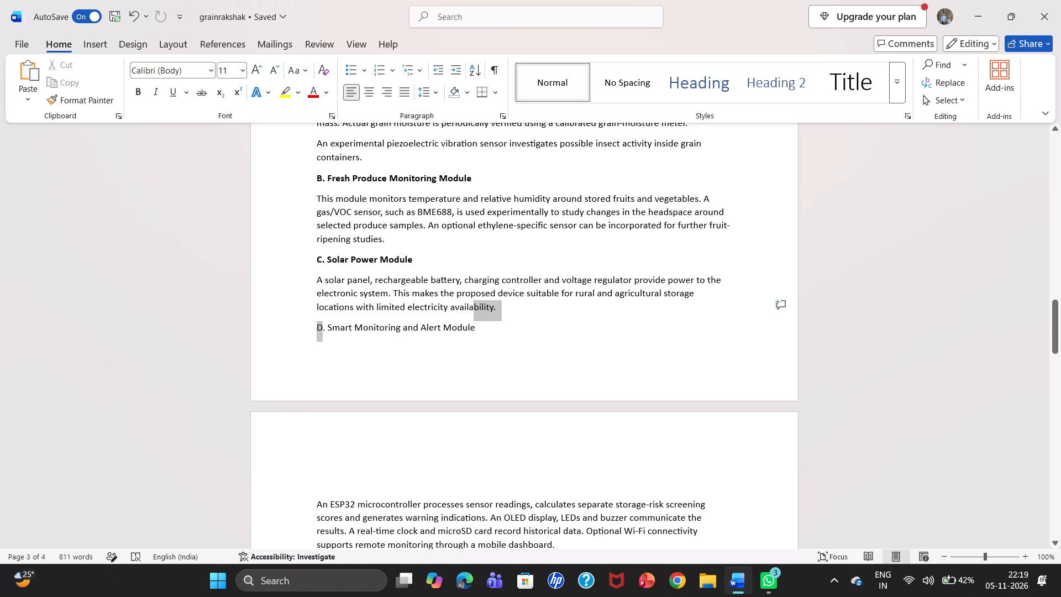
left_click_drag(474, 321, 474, 328)
left_click(489, 301)
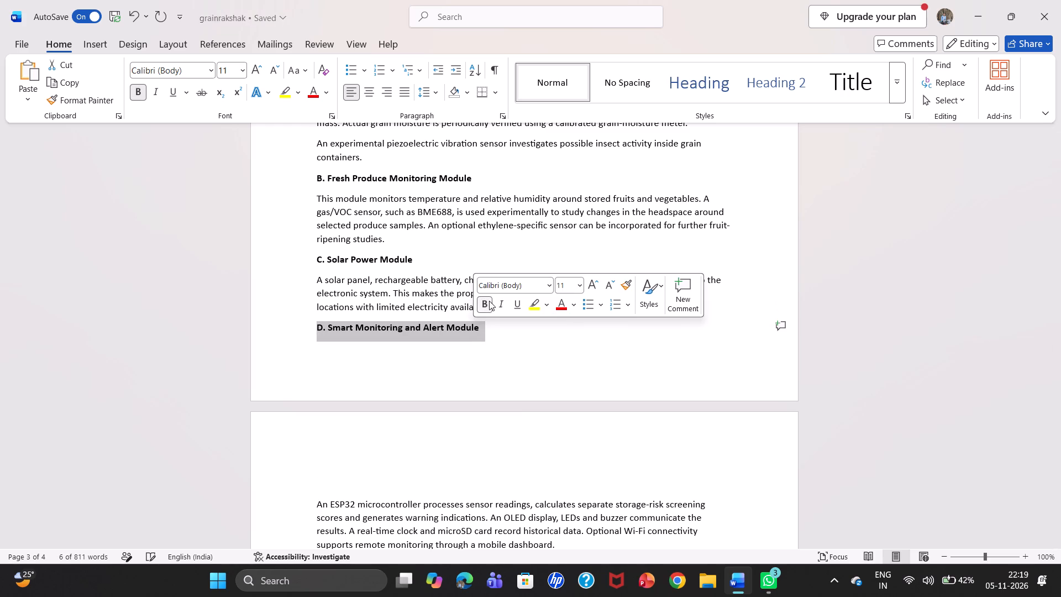
Delete the blank line above the "An ESP32 microcontroller" paragraph, keeping the paragraph on its own line below its subheading.
left_click(314, 504)
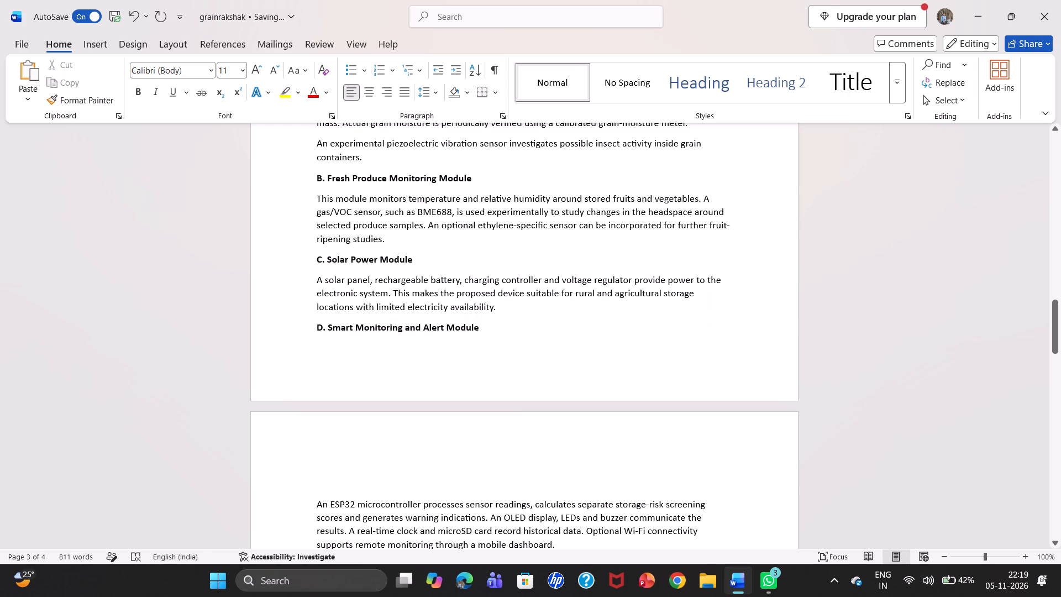
key("BackSpace")
key("BackSpace")
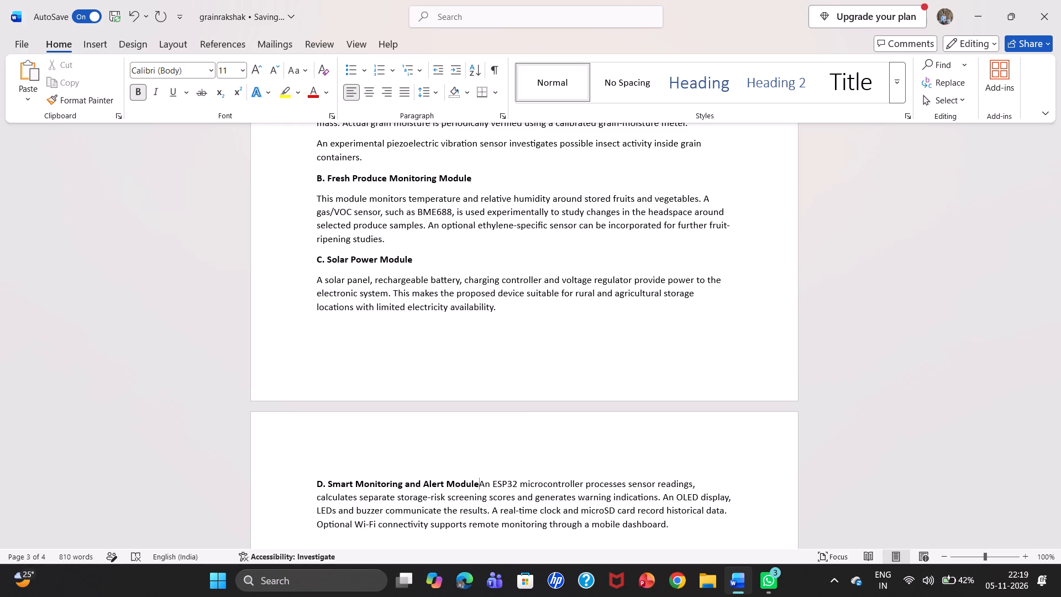
key("Return")
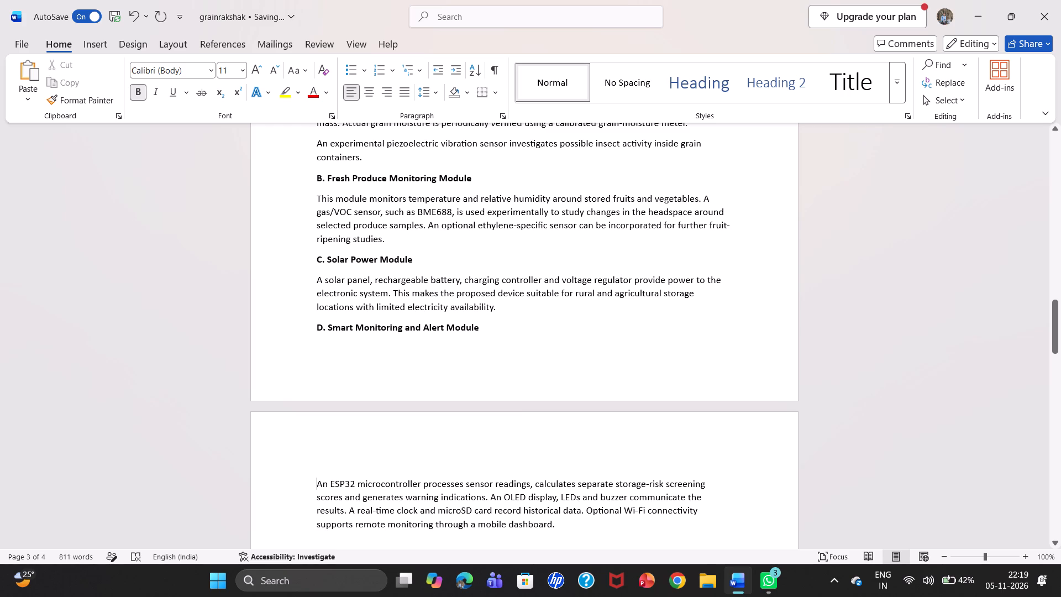
Insert an empty line before the "D. Smart Monitoring and Alert Module" subheading to move it onto the page with its paragraph.
left_click(314, 327)
key("Return")
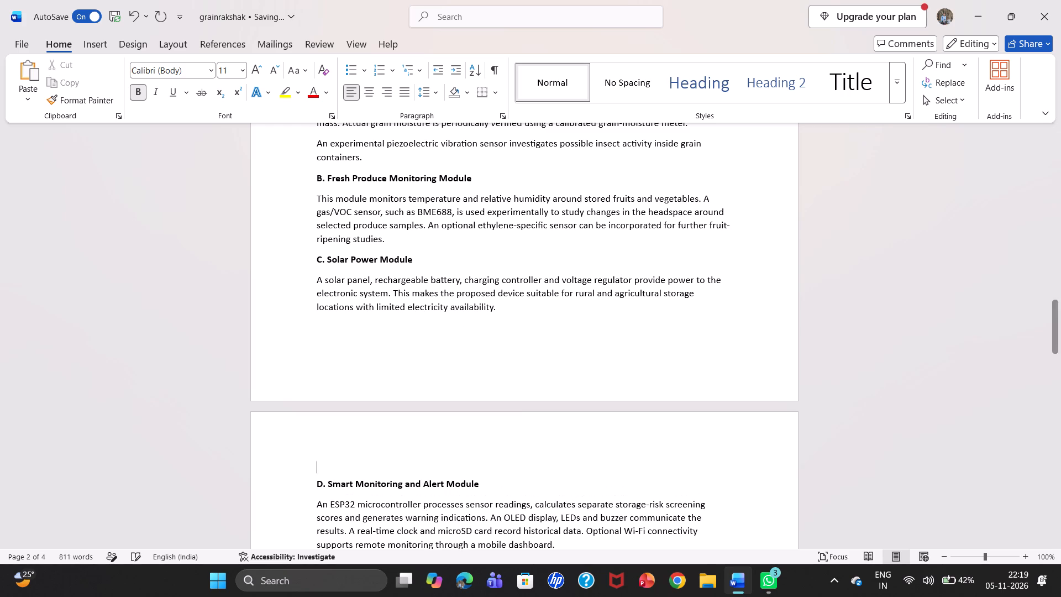
Make the "Proposed user flow:" line bold.
scroll(314, 327, "down", 1)
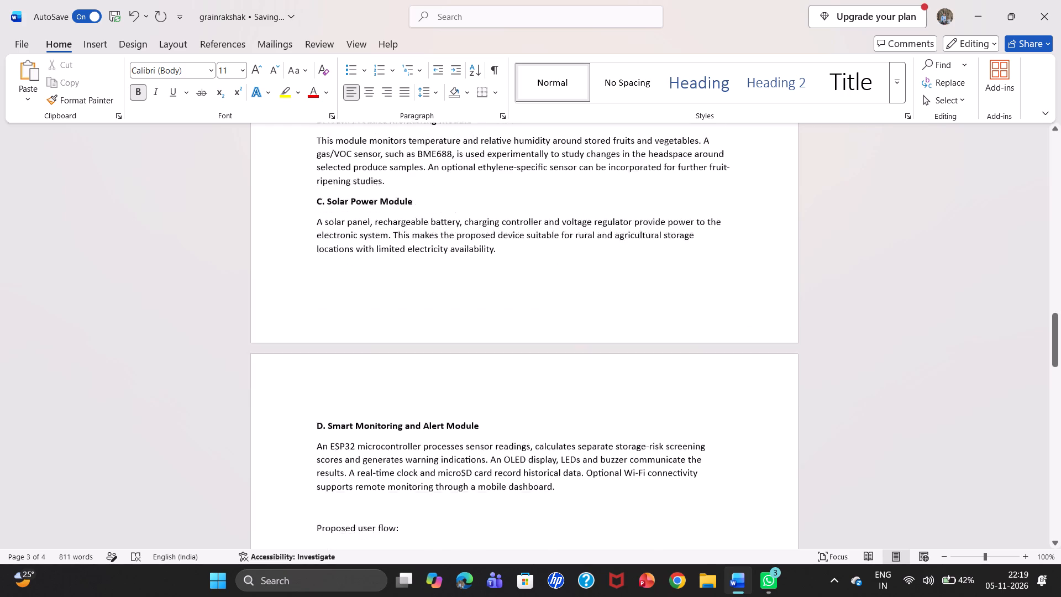
scroll(314, 327, "down", 1)
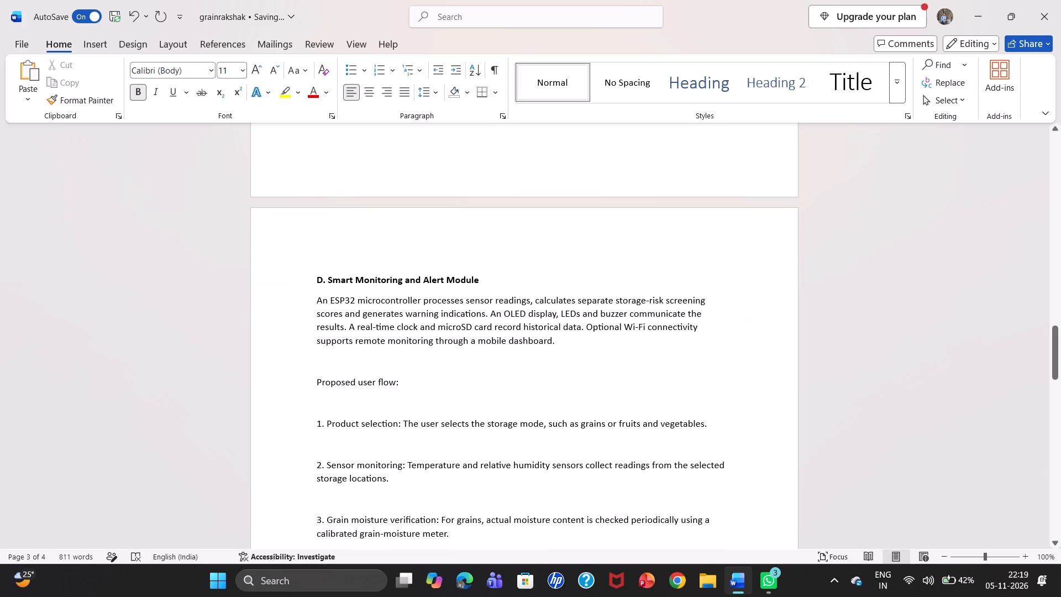
left_click_drag(316, 379, 399, 377)
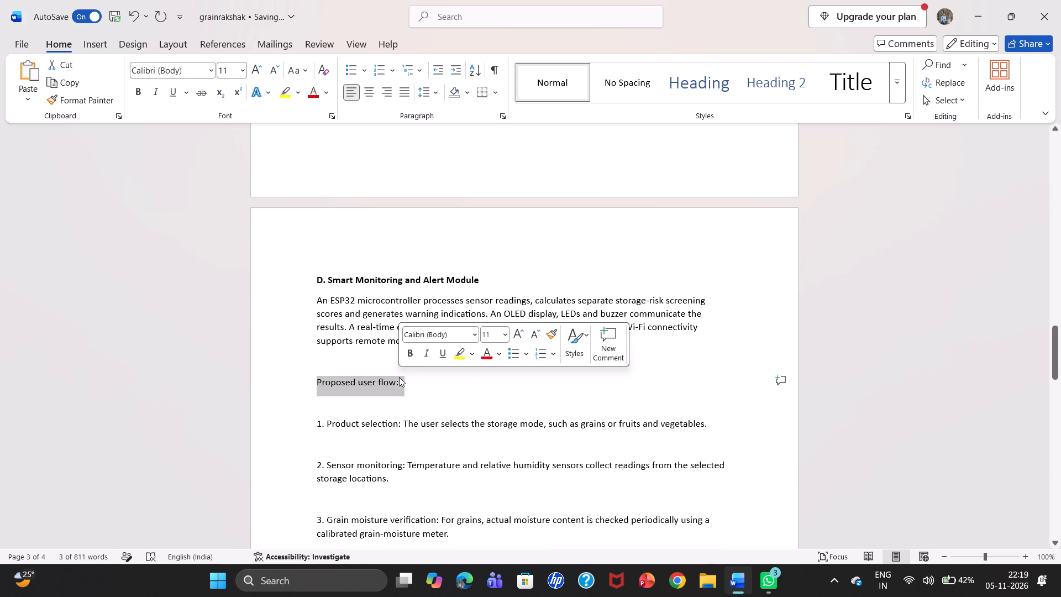
left_click(416, 353)
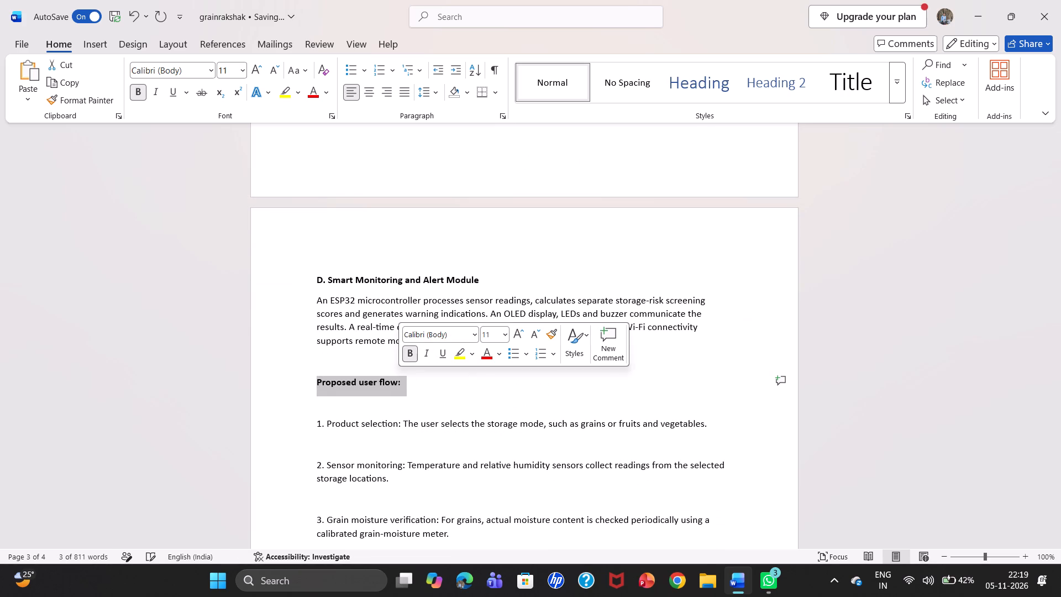
Delete the blank lines above "Proposed user flow:" and above items 1 to 5 of the user flow list.
left_click(313, 380)
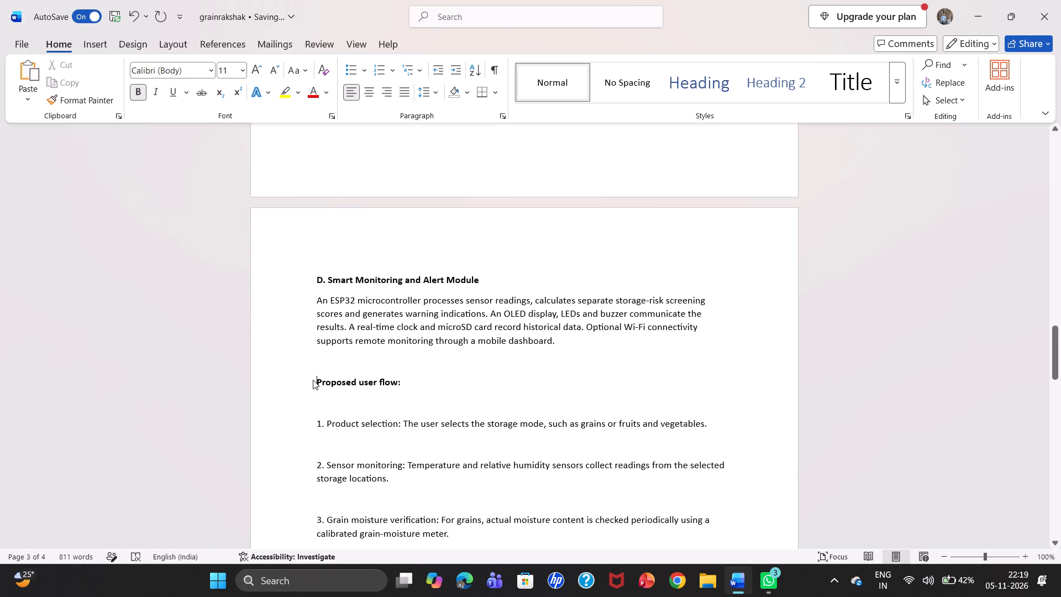
key("BackSpace")
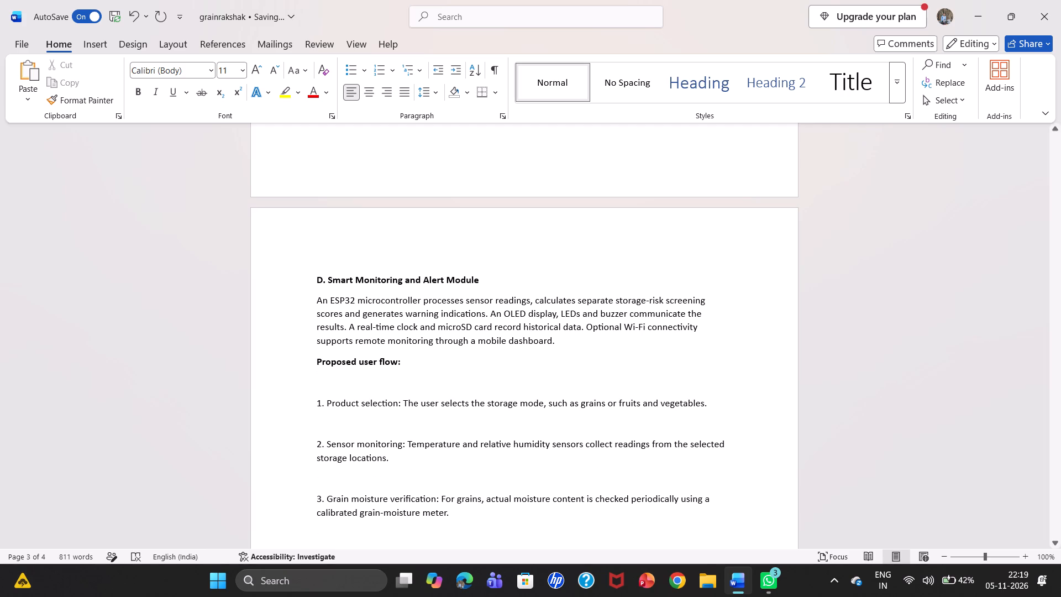
left_click(314, 403)
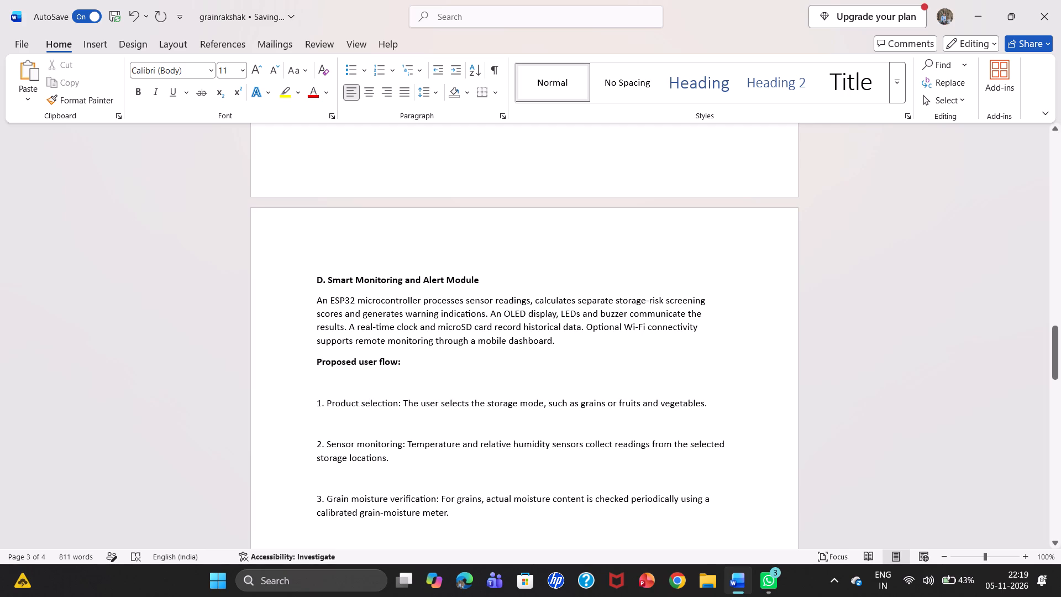
key("BackSpace")
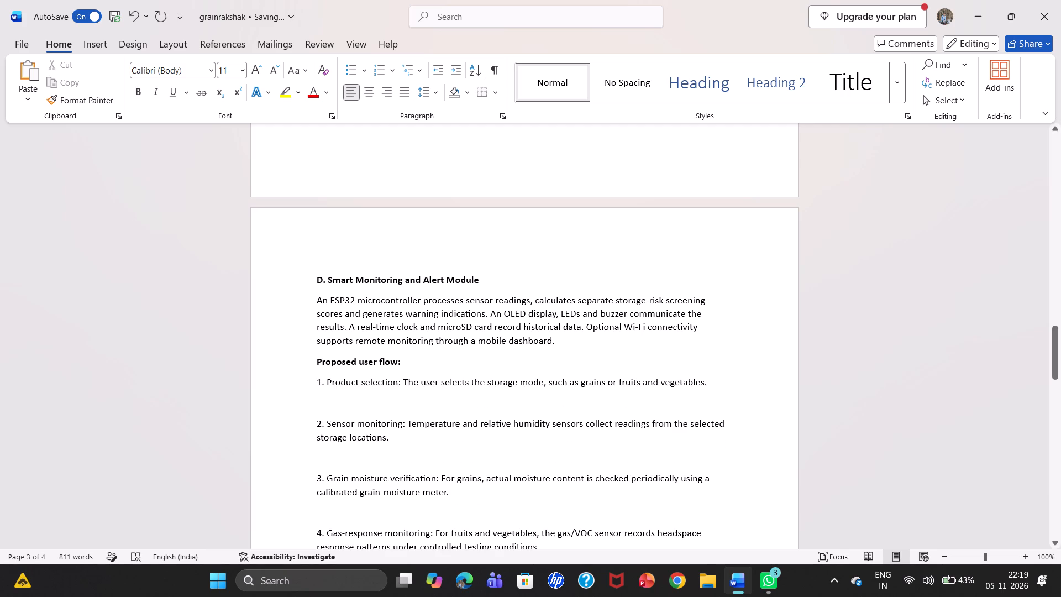
left_click(317, 424)
key("BackSpace")
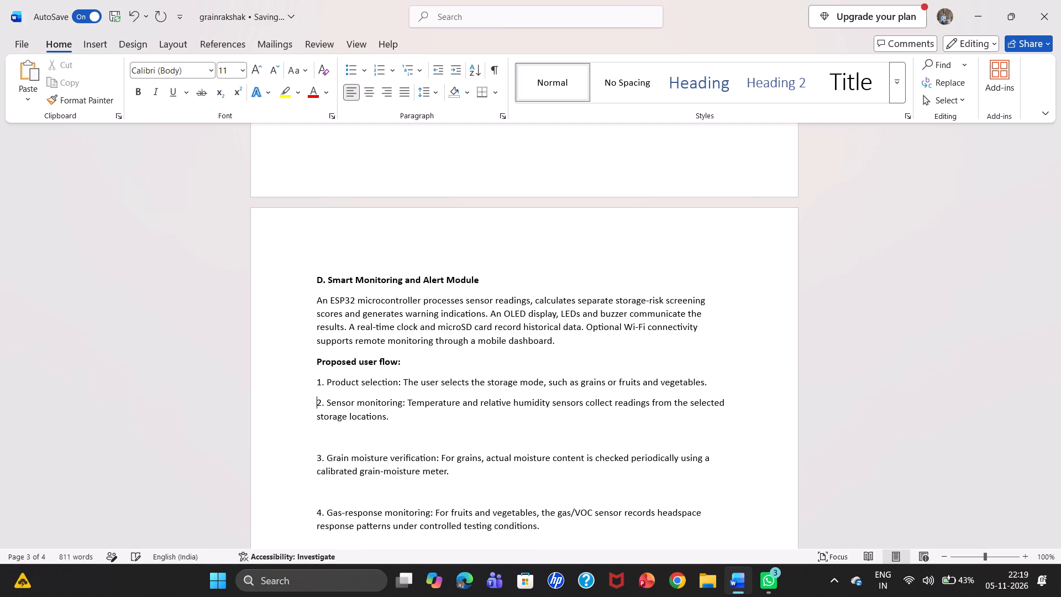
left_click(313, 458)
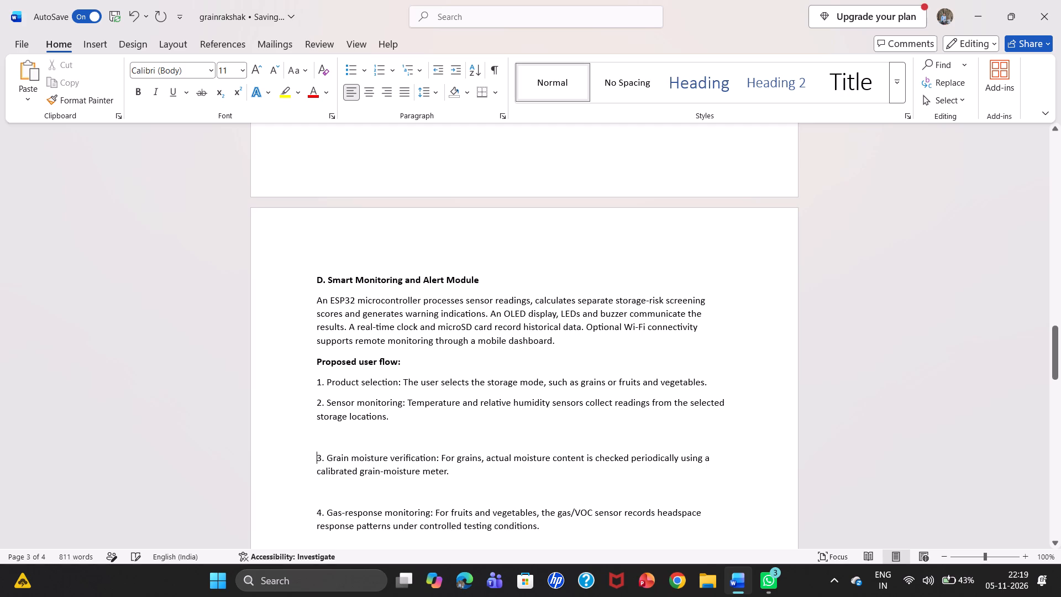
key("BackSpace")
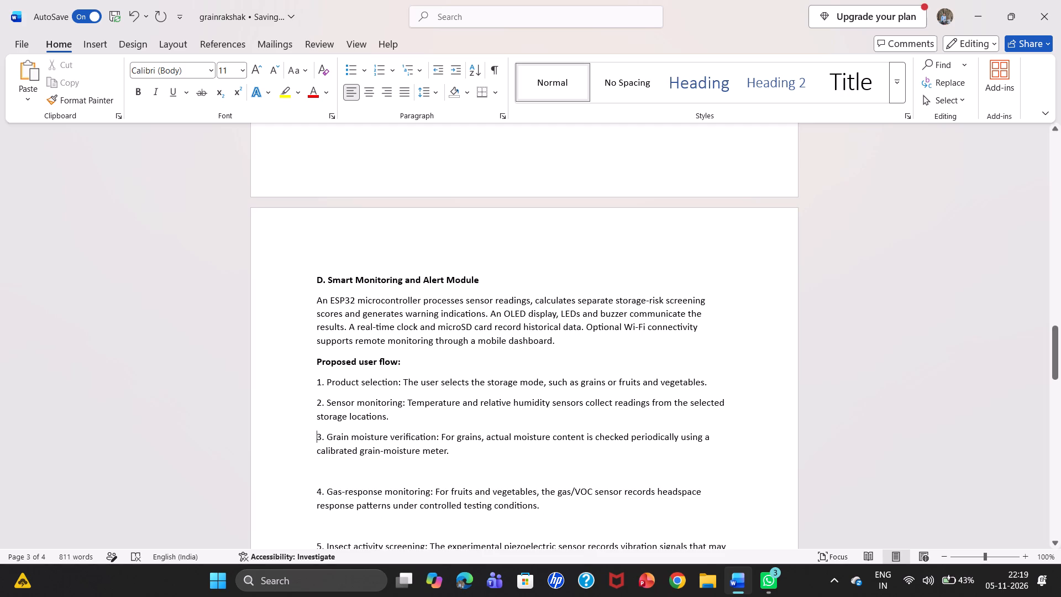
left_click(313, 491)
key("BackSpace")
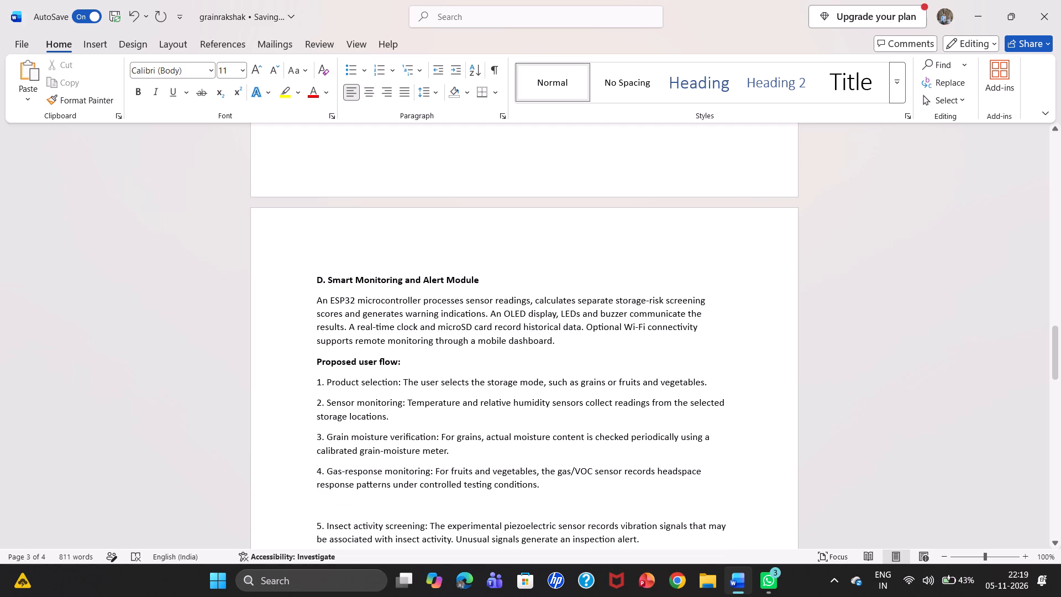
left_click(311, 523)
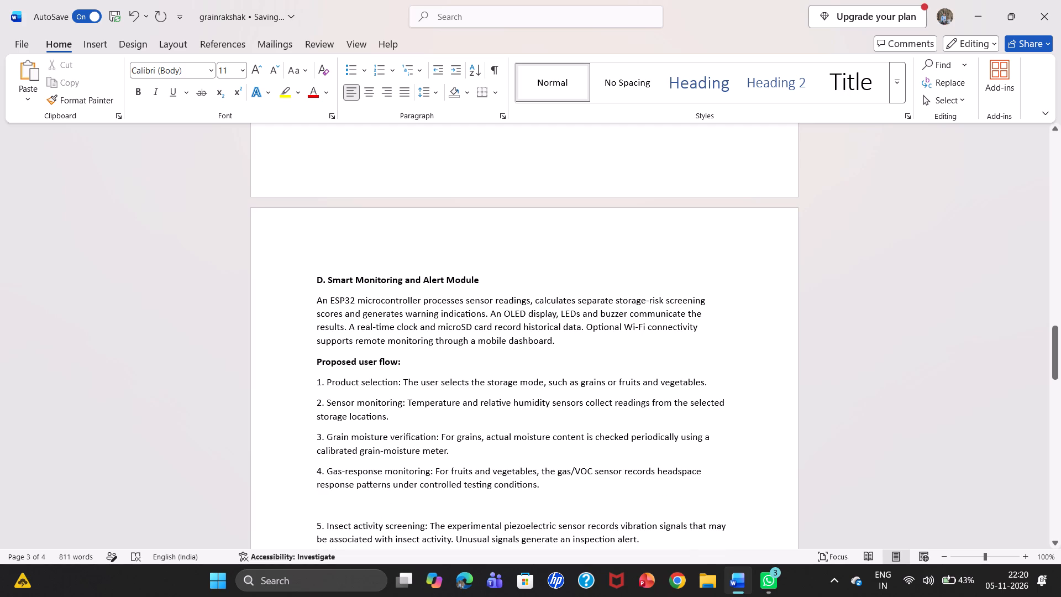
key("BackSpace")
Delete the blank lines above items 6 to 10 of the user flow list, from "Data processing" to "Solar-powered operation".
scroll(311, 523, "down", 1)
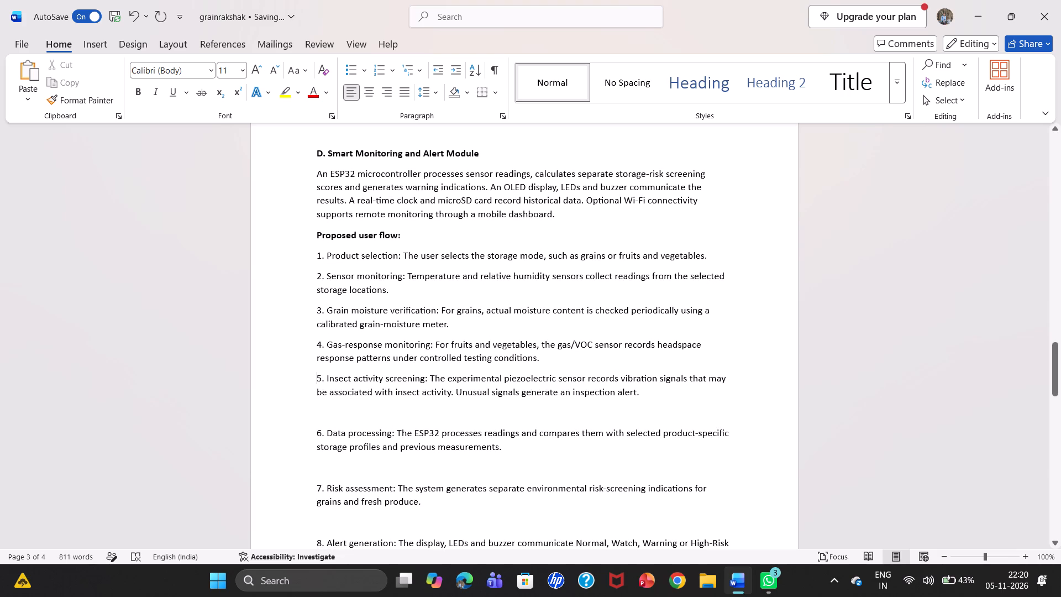
left_click(315, 436)
key("BackSpace")
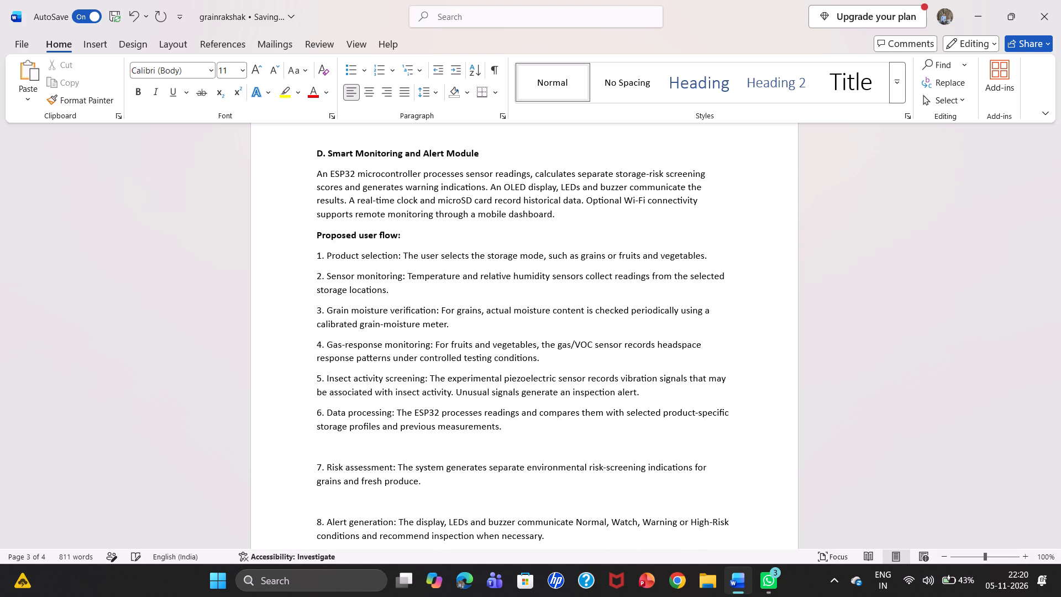
left_click(315, 466)
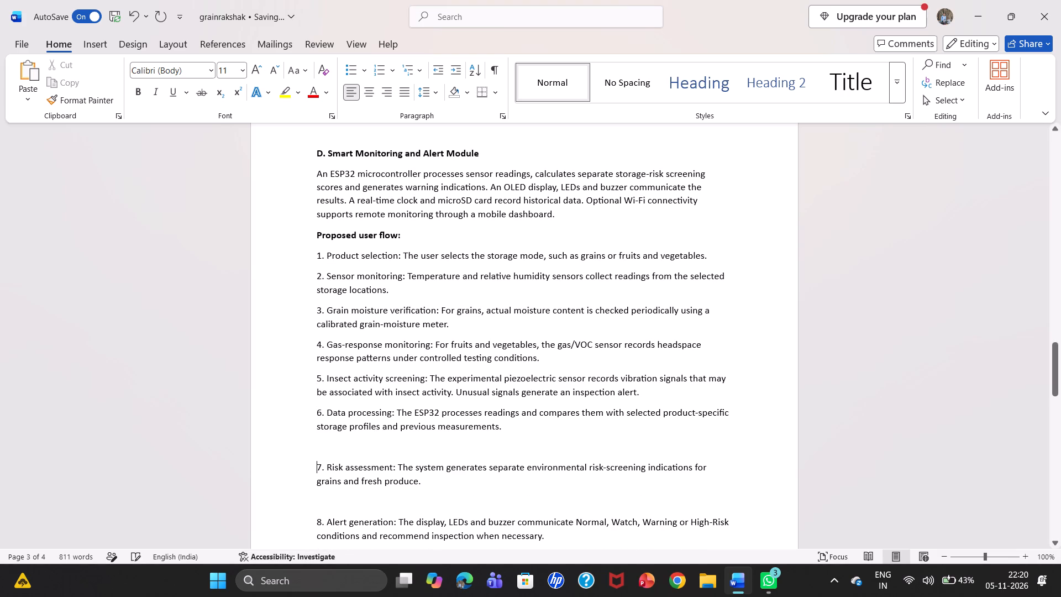
key("BackSpace")
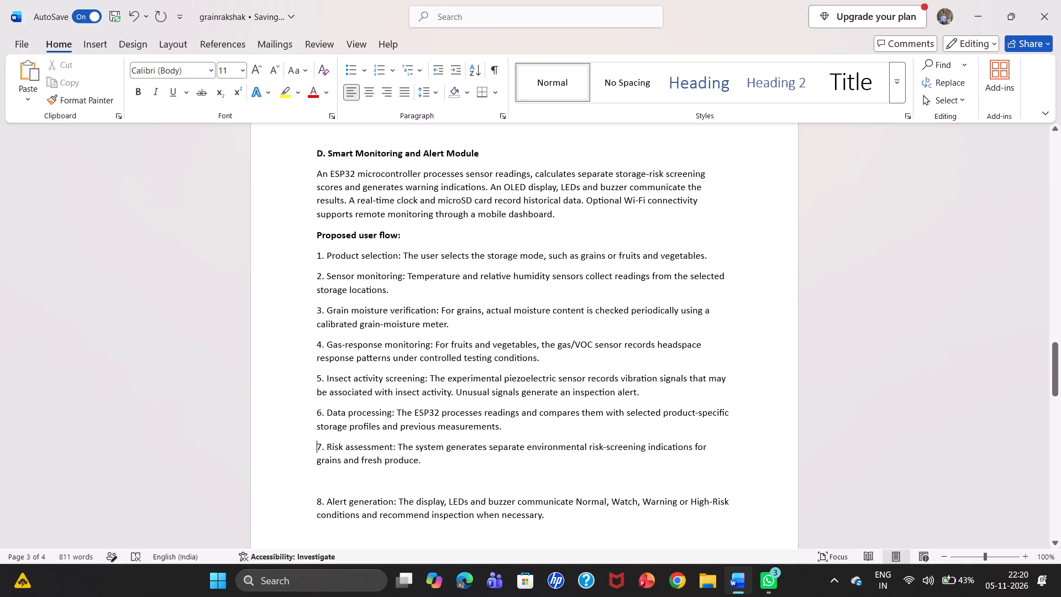
left_click(314, 500)
key("BackSpace")
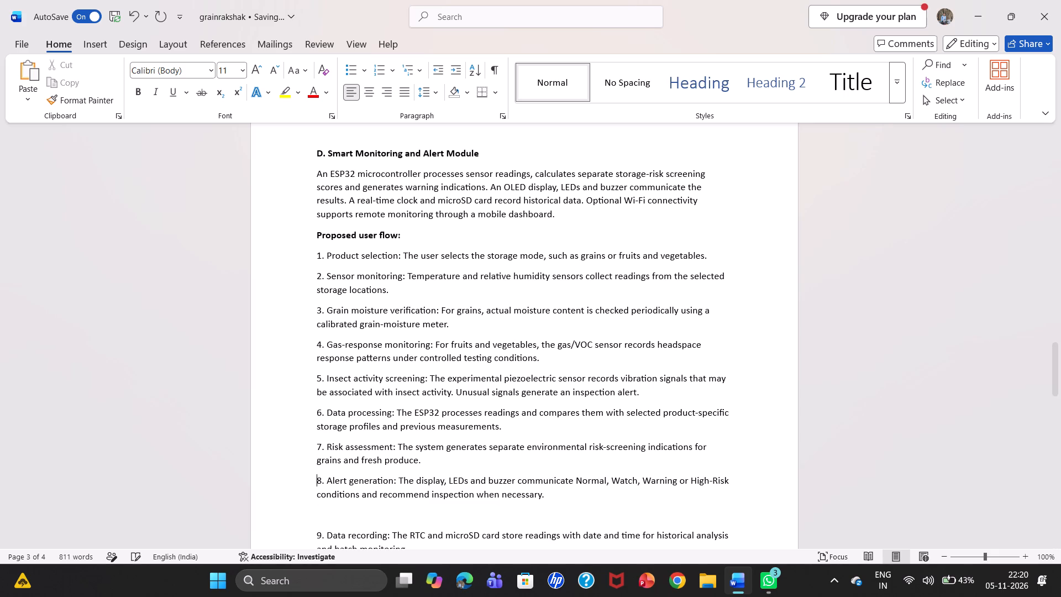
left_click(311, 534)
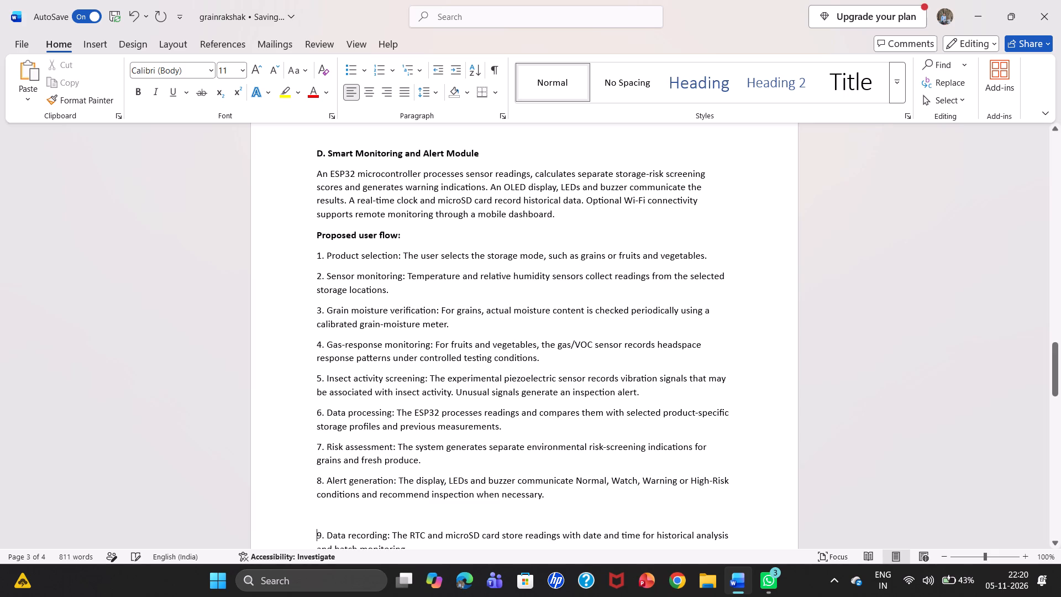
key("BackSpace")
scroll(311, 534, "down", 1)
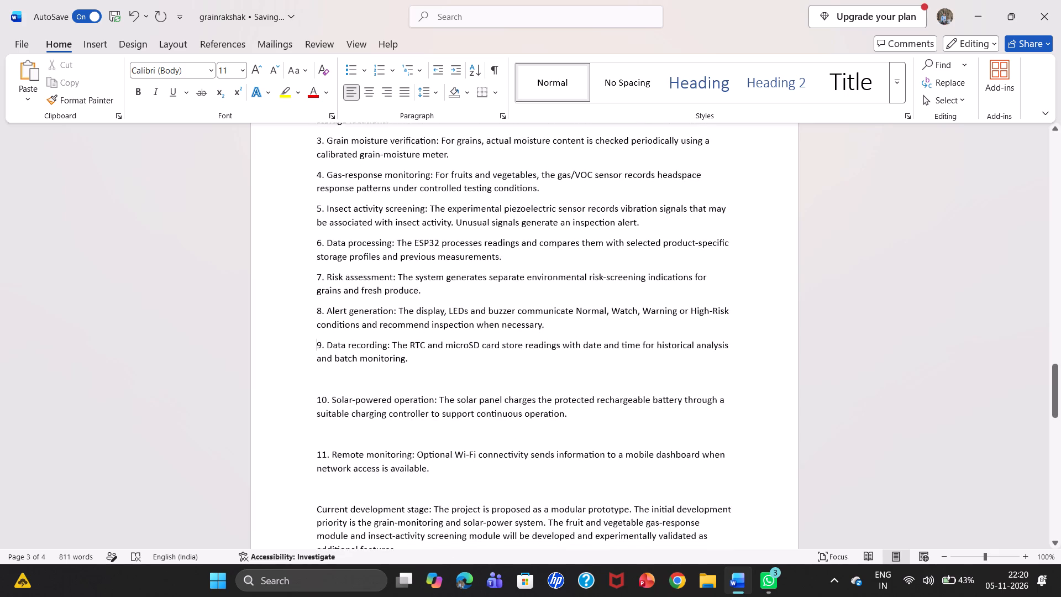
left_click(317, 397)
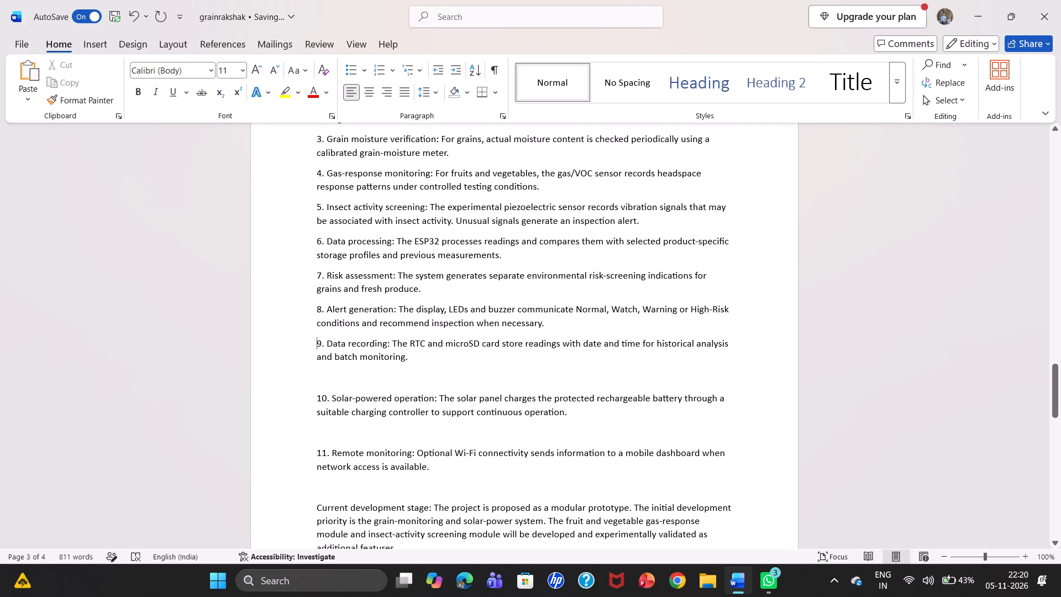
key("BackSpace")
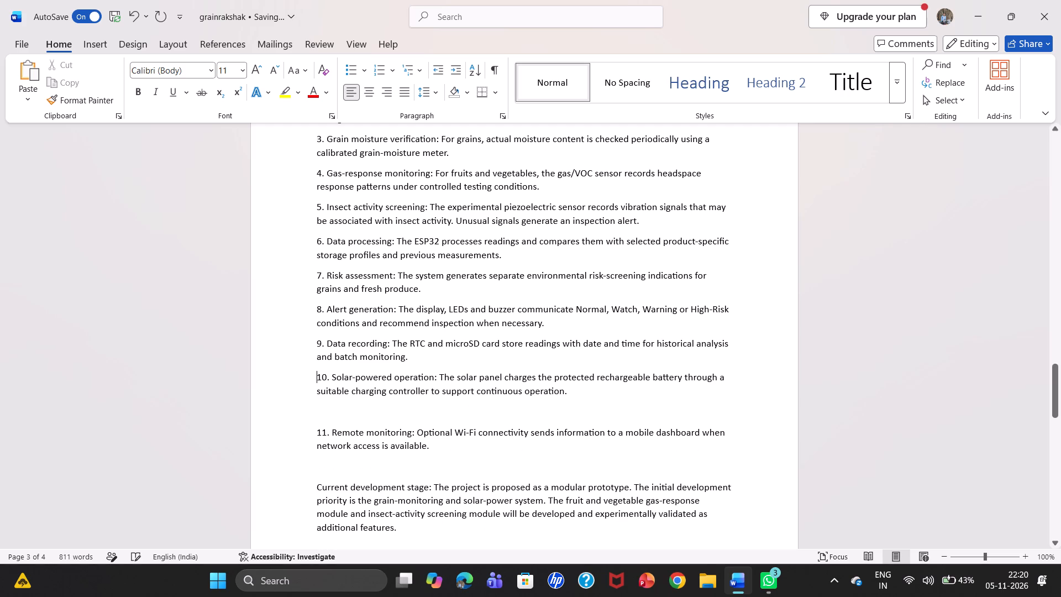
Delete the blank lines above item 11 "Remote monitoring" and above the "Current development stage" and "Future development" paragraphs.
left_click(316, 431)
key("BackSpace")
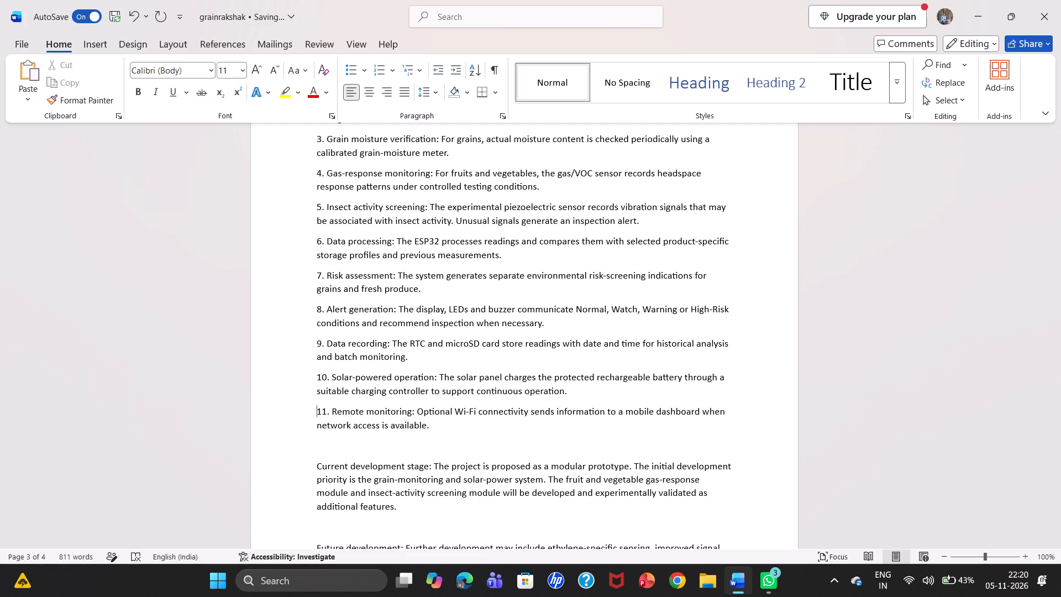
left_click(313, 464)
key("BackSpace")
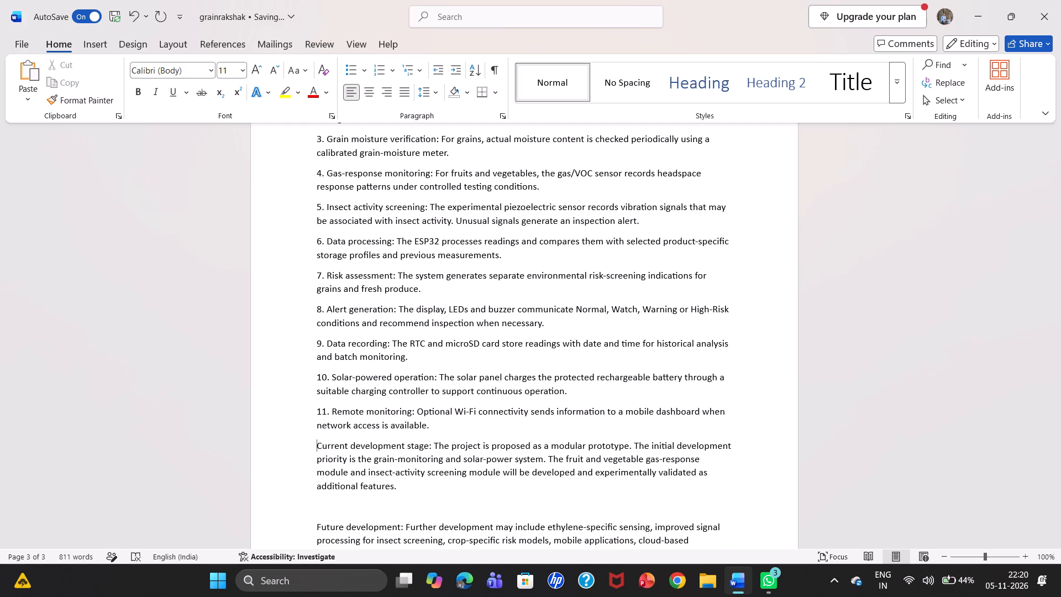
left_click(314, 525)
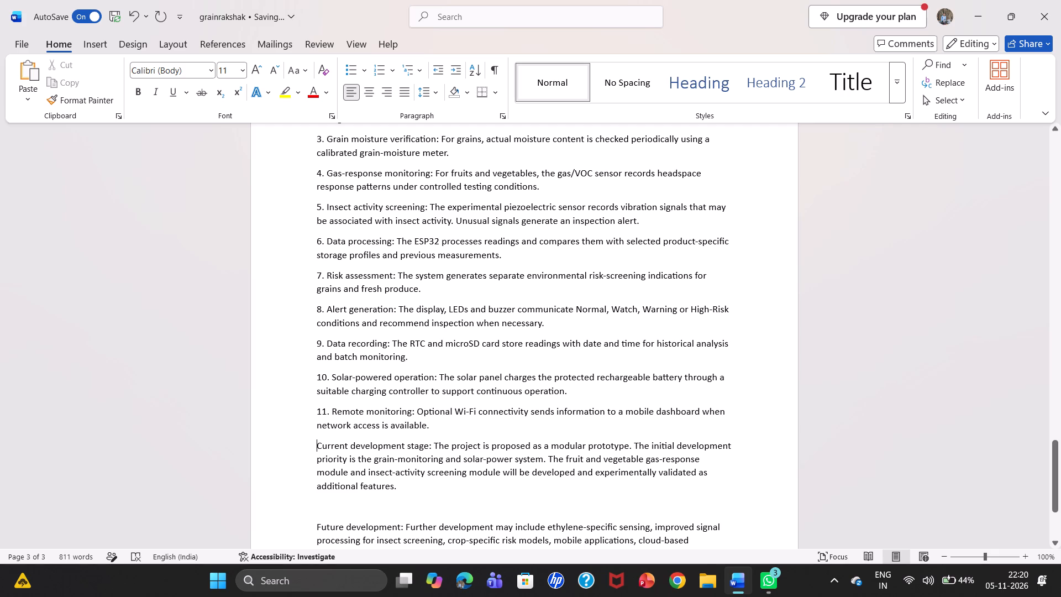
key("BackSpace")
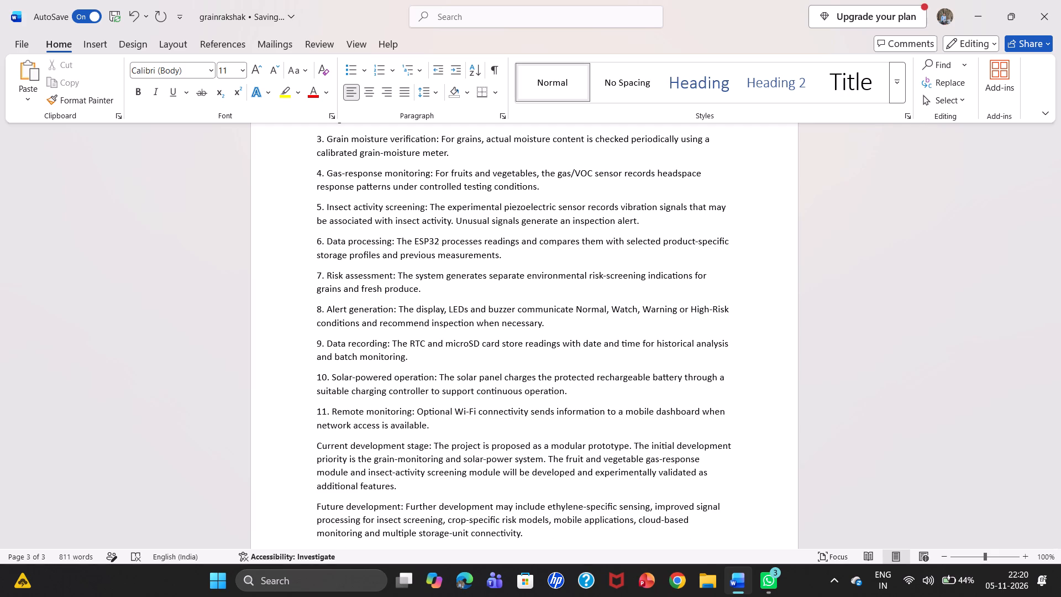
Delete the trailing "---" line and the blank line above it, after the "Future development" paragraph.
scroll(314, 525, "down", 2)
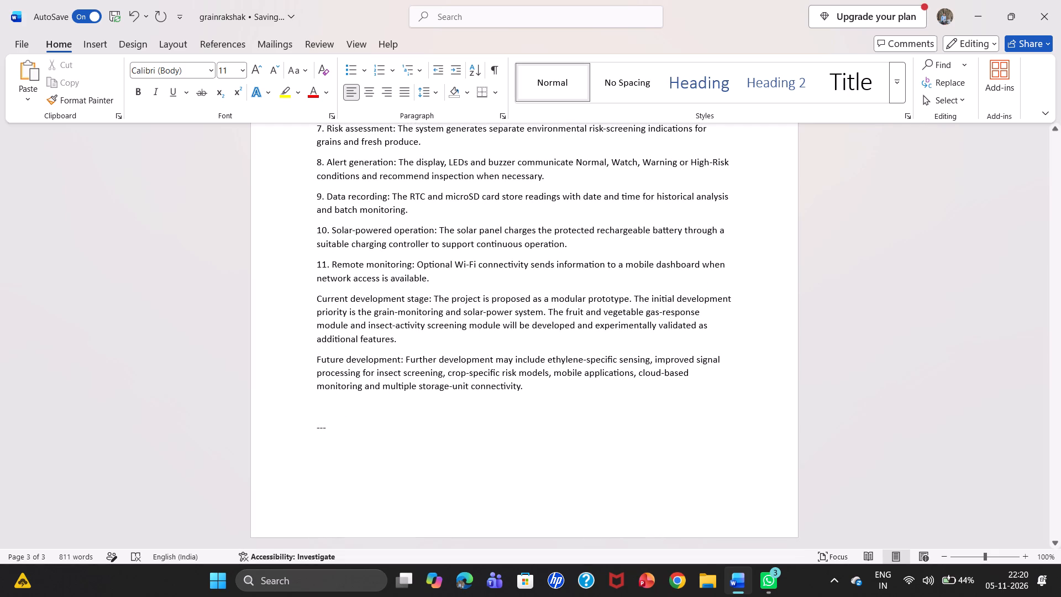
left_click(329, 430)
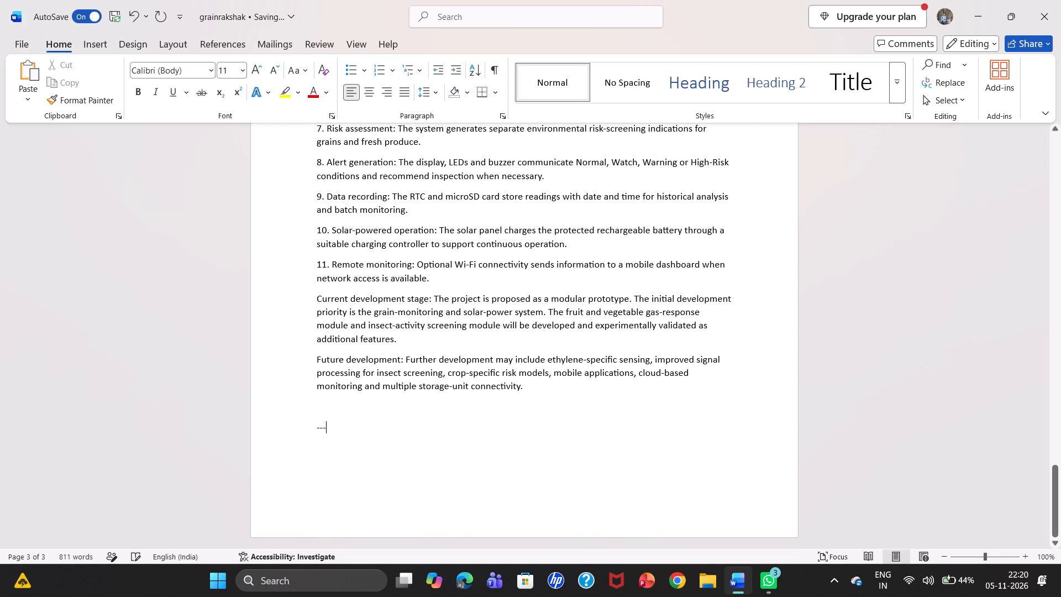
key("BackSpace")
key("BackSpace")
key("BackSpace")
key("BackSpace")
key("BackSpace")
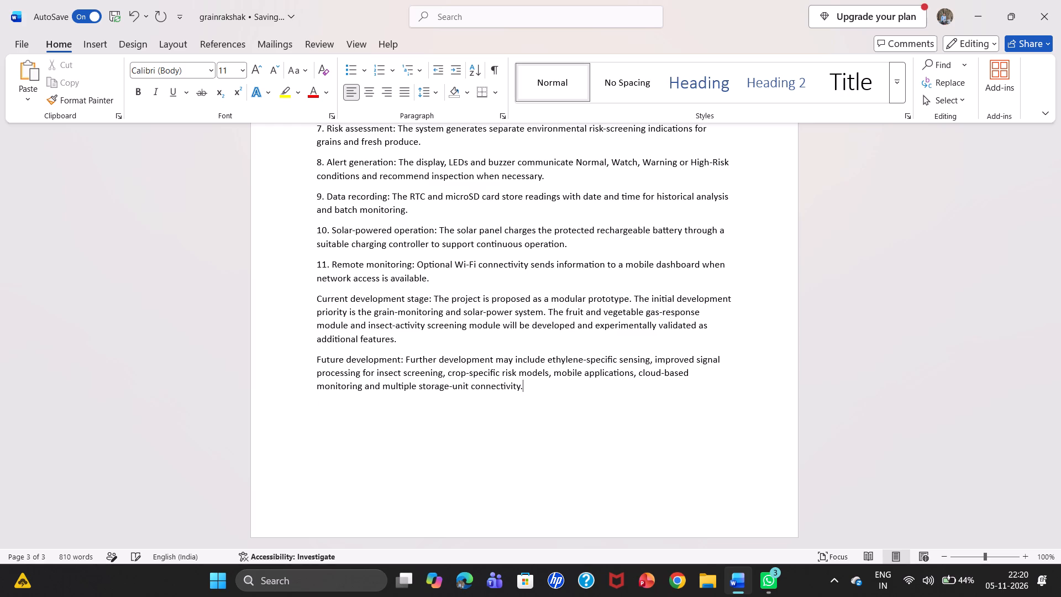
scroll(329, 430, "down", 1)
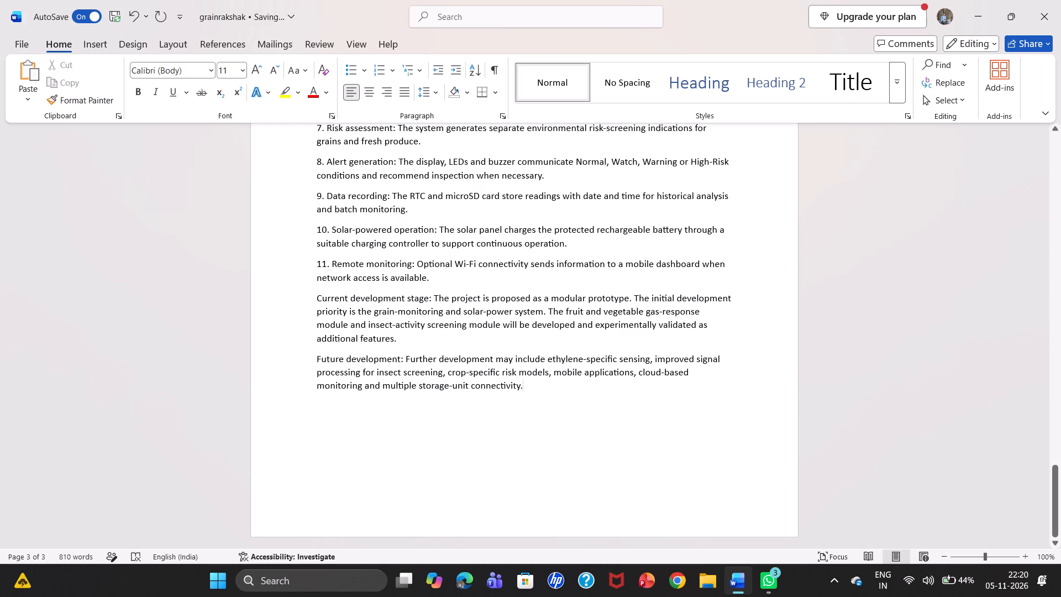
scroll(329, 430, "down", 1)
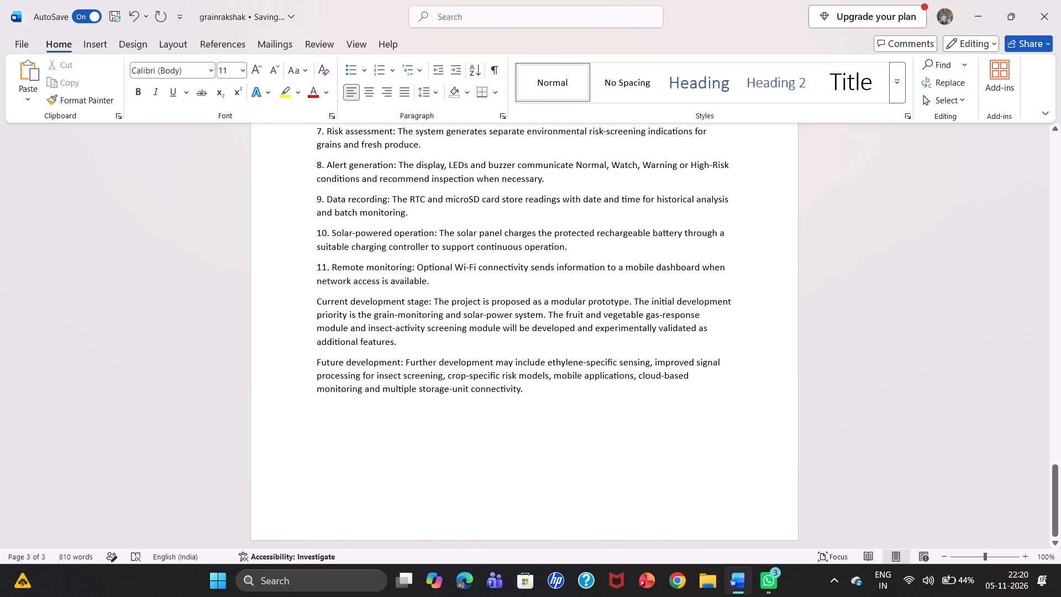
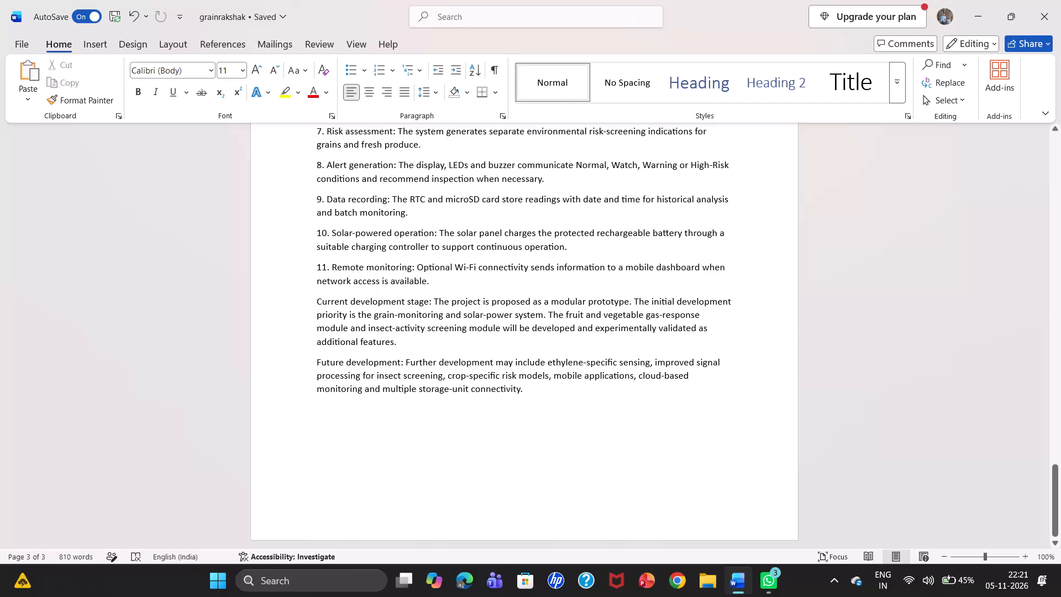
Paste the copied benefits text, ending with the "Scalable innovation" item, on a new line after the "Future development" paragraph.
left_click(529, 388)
key("Return")
key("ctrl+v")
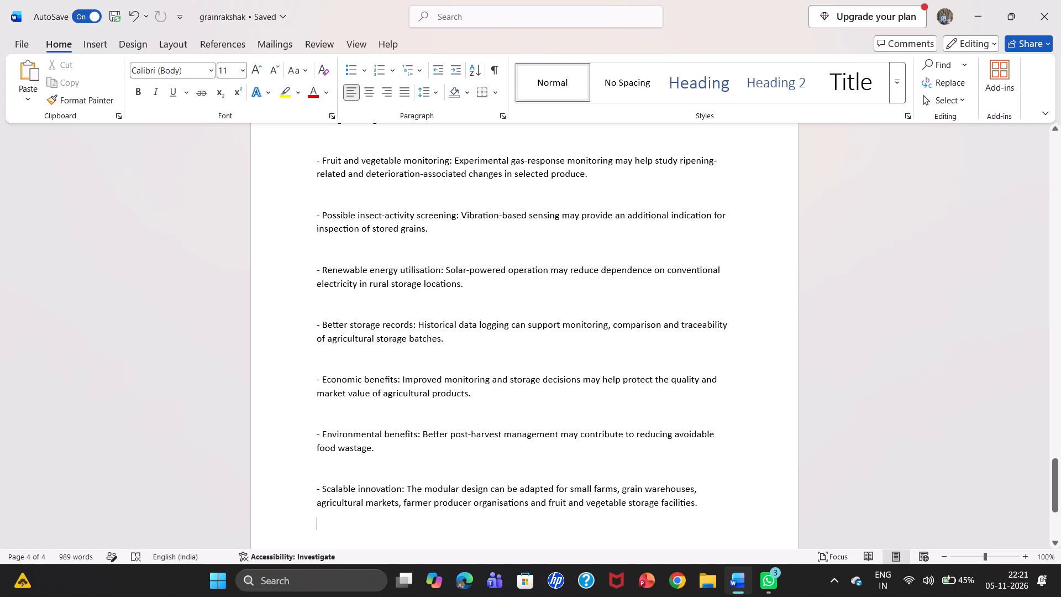
Delete the blank lines above the "Improved storage monitoring", "Support for farmers" and "Grain protection" items under "4. Expected Impact".
scroll(493, 286, "up", 2)
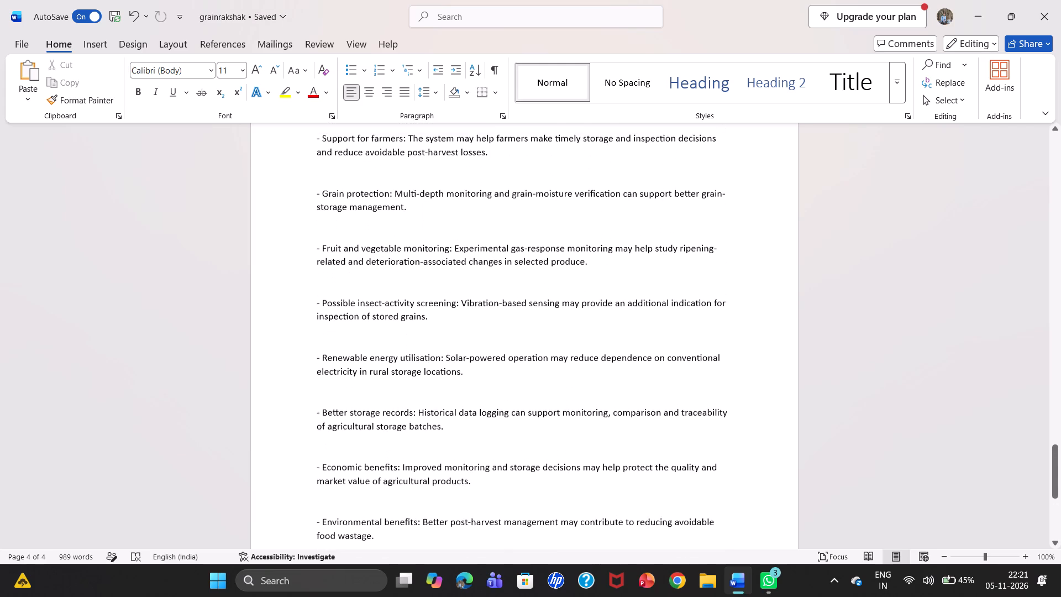
scroll(493, 286, "up", 3)
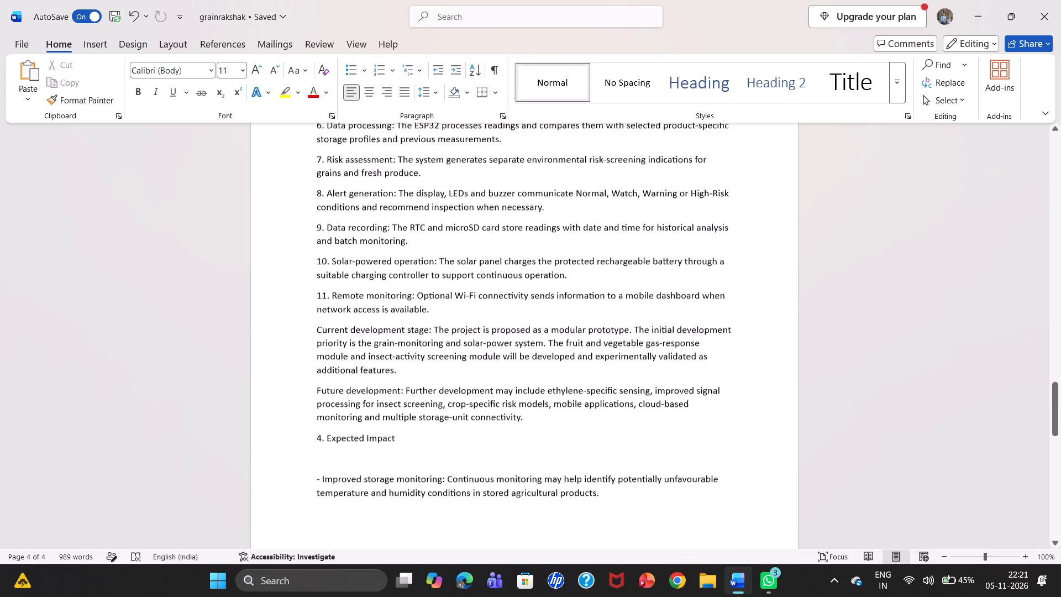
scroll(493, 286, "up", 1)
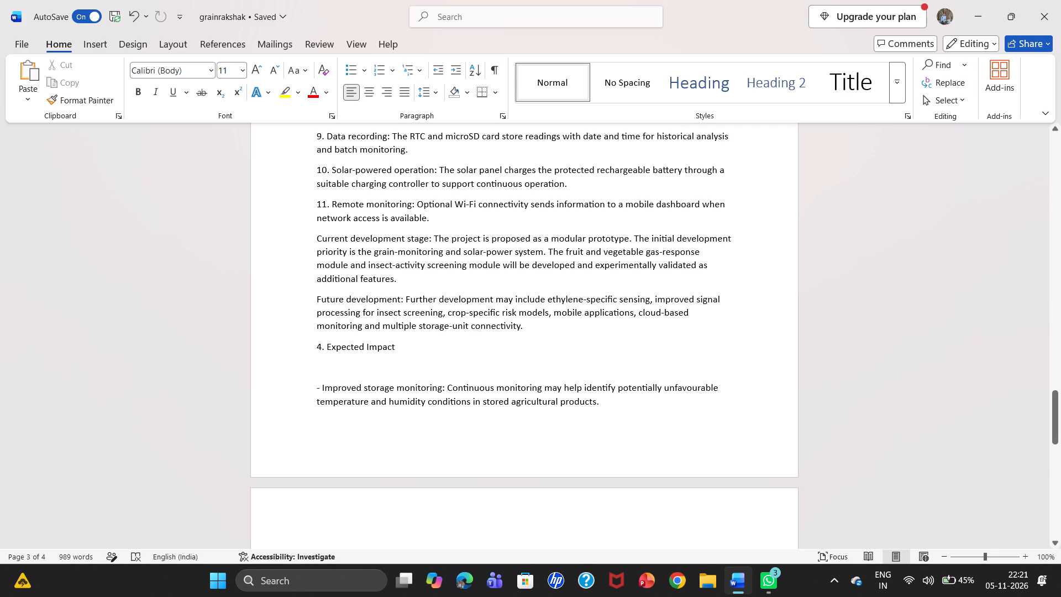
left_click(314, 387)
key("BackSpace")
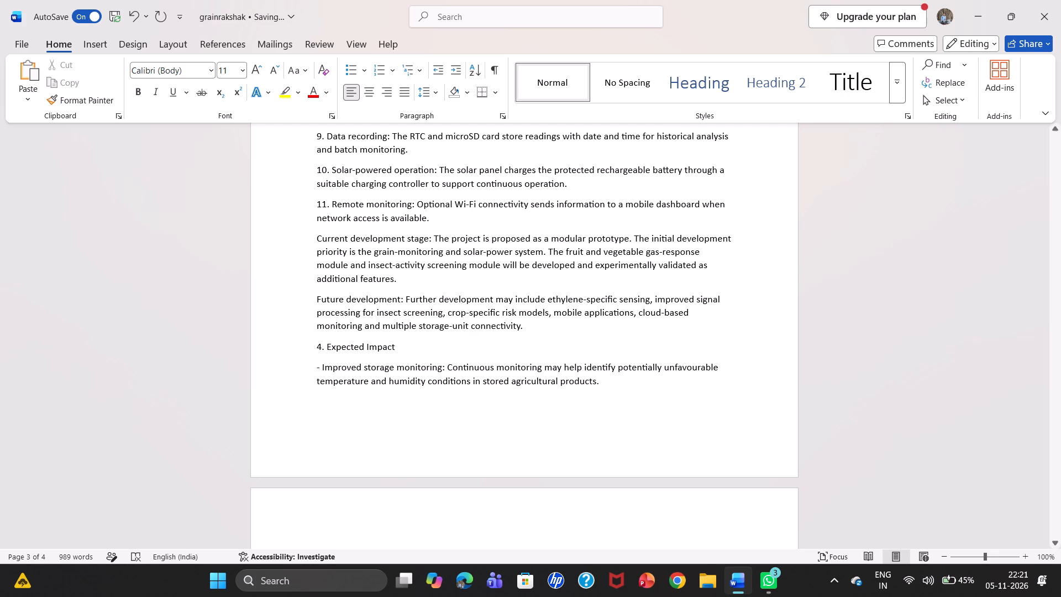
scroll(323, 441, "down", 1)
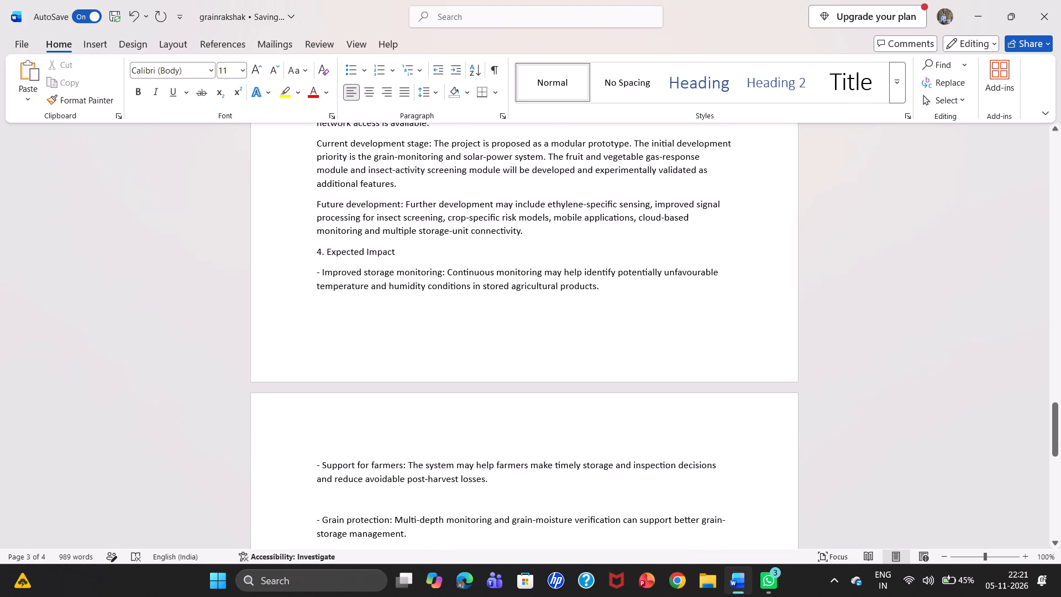
left_click(314, 463)
key("BackSpace")
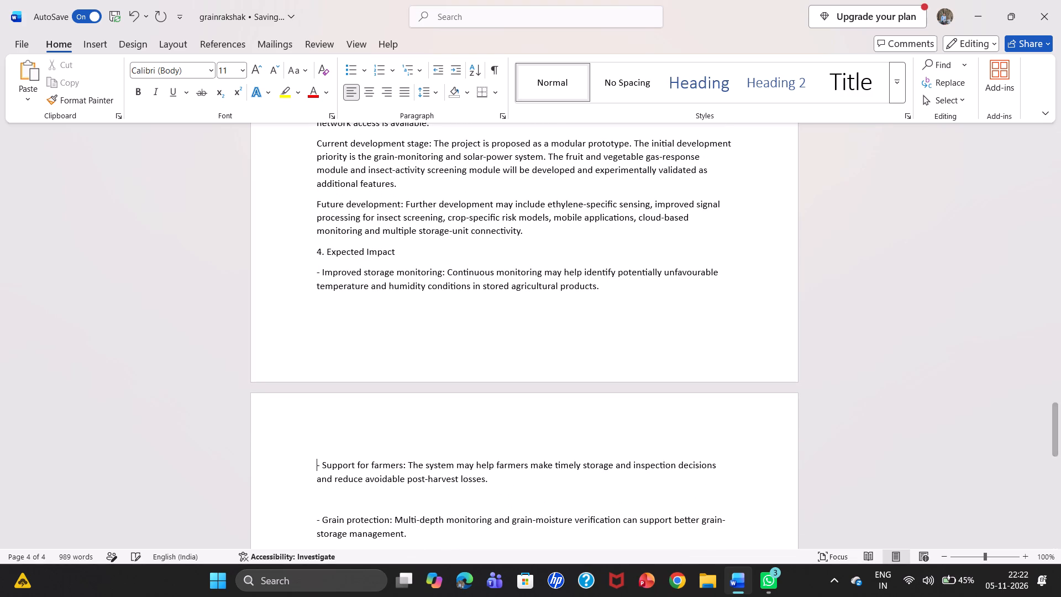
key("BackSpace")
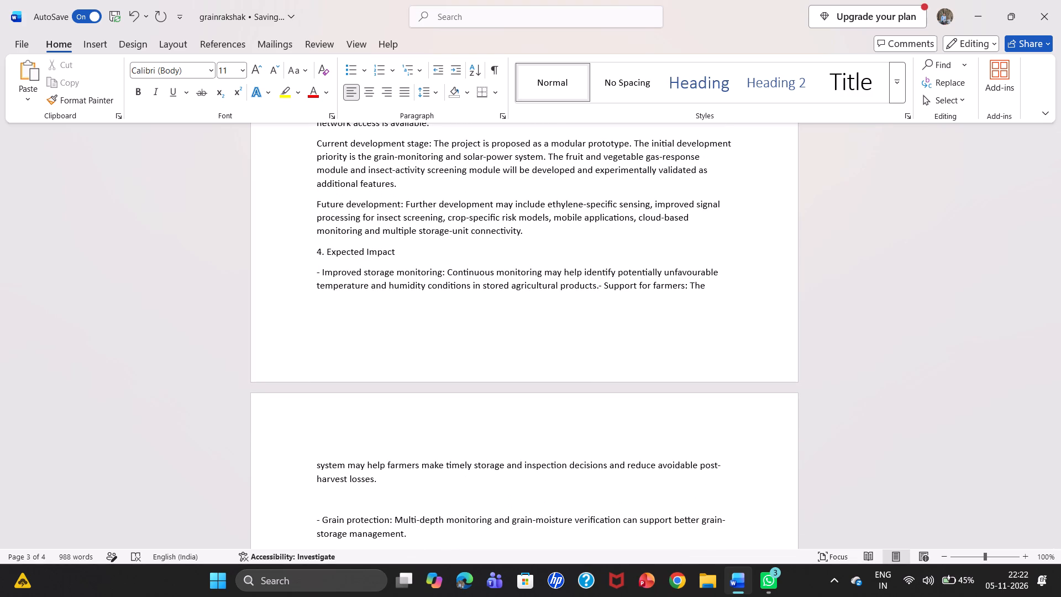
key("Return")
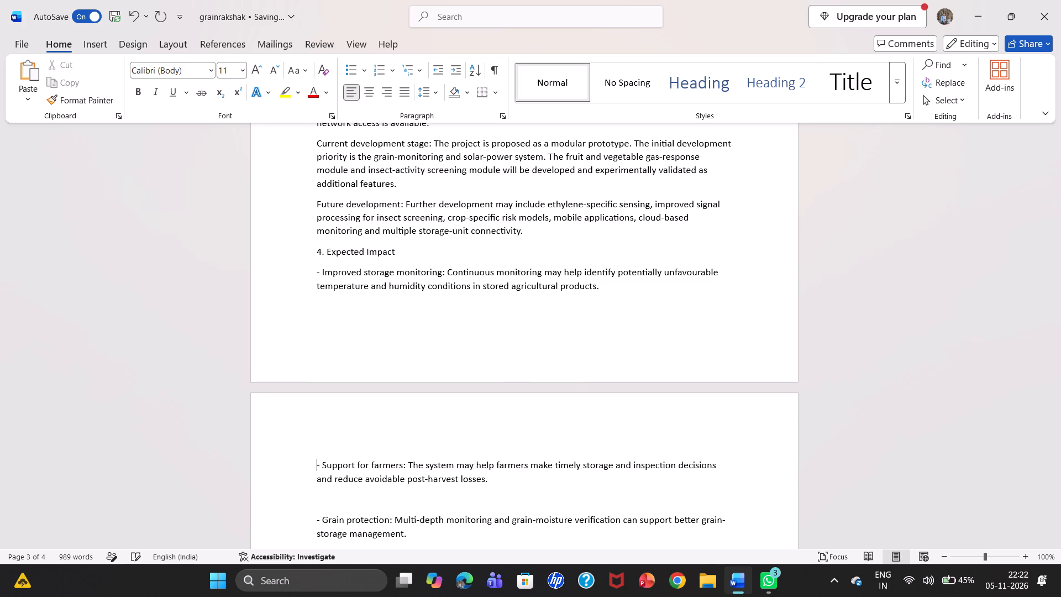
left_click(313, 519)
key("BackSpace")
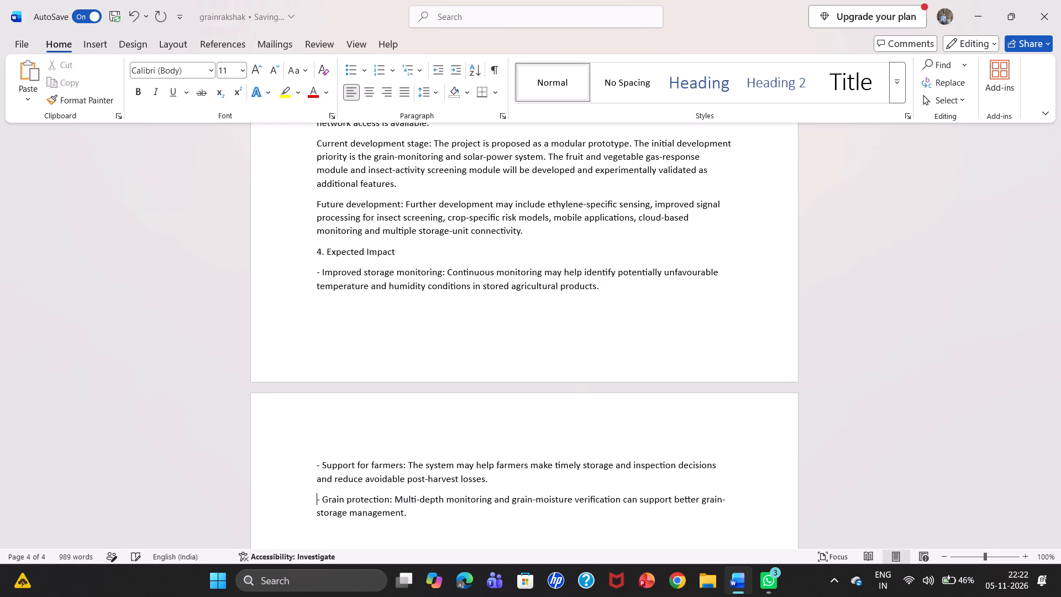
Delete the blank lines above the next five Expected Impact items, from "Fruit and vegetable monitoring" to "Economic benefits".
scroll(316, 544, "down", 1)
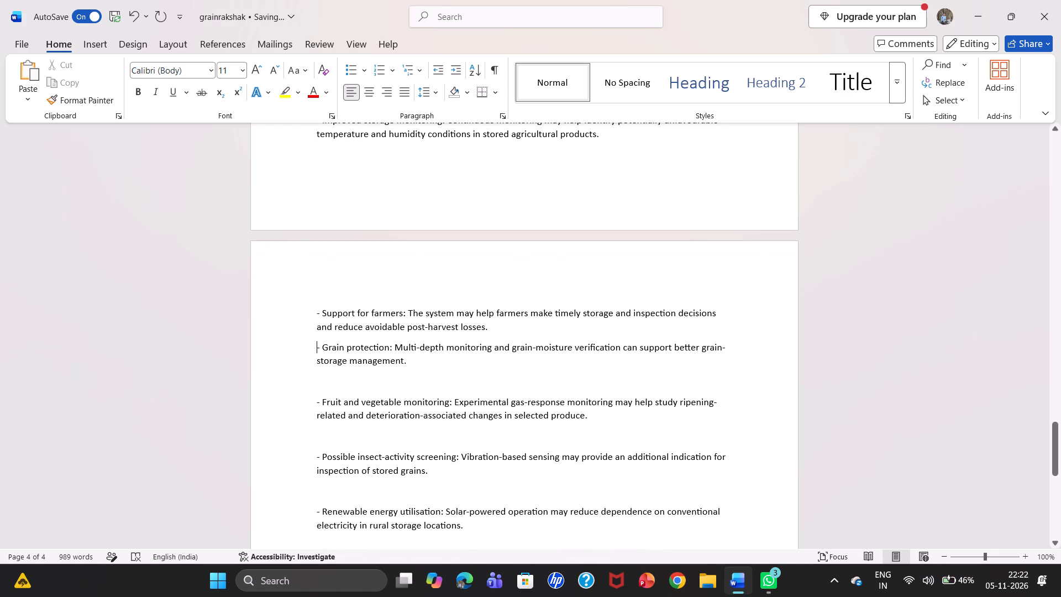
left_click(314, 401)
key("BackSpace")
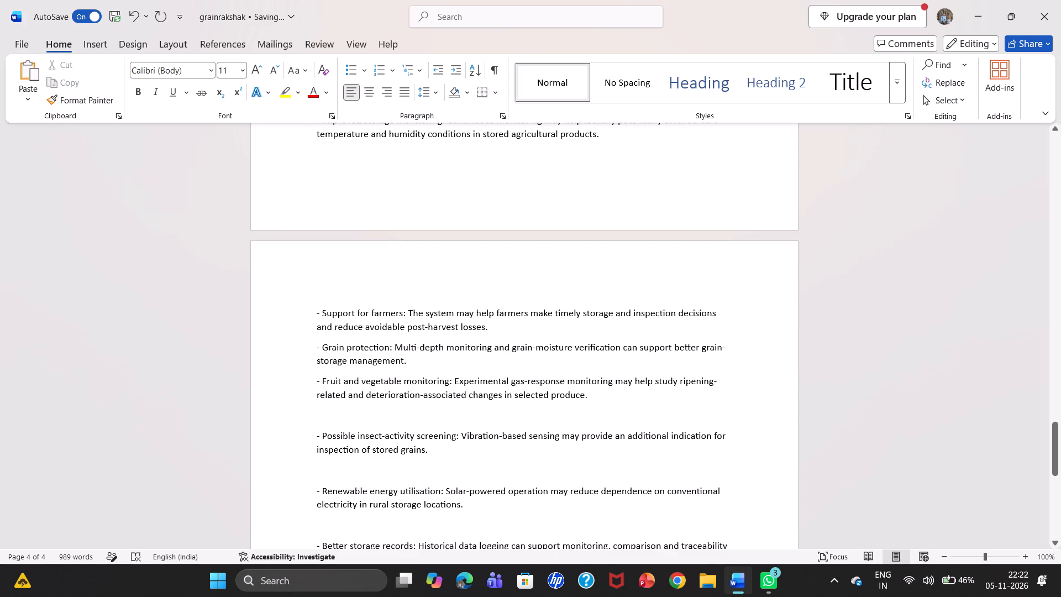
left_click(313, 434)
key("BackSpace")
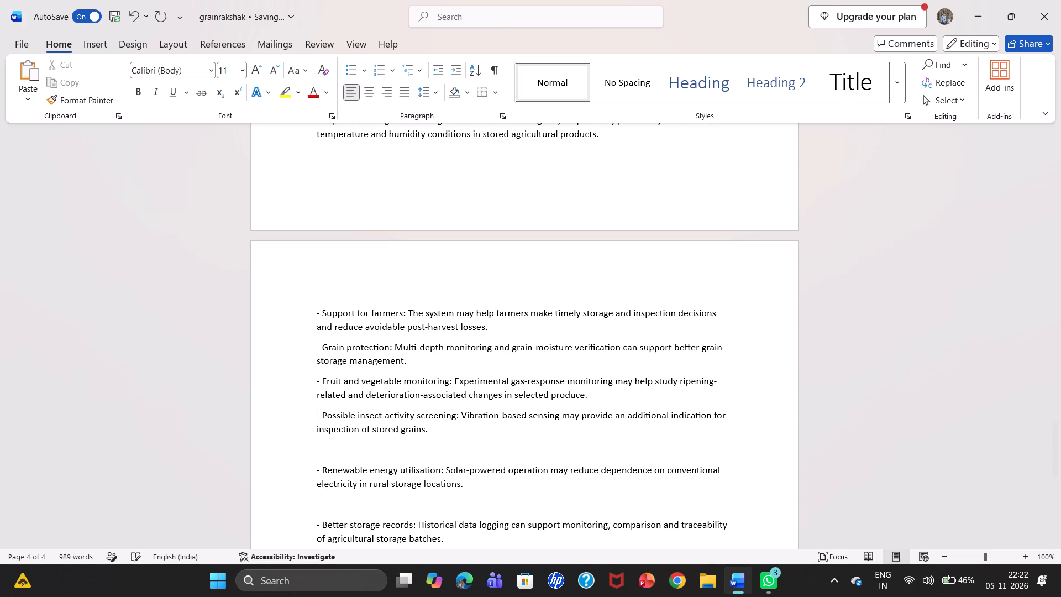
left_click(315, 472)
key("BackSpace")
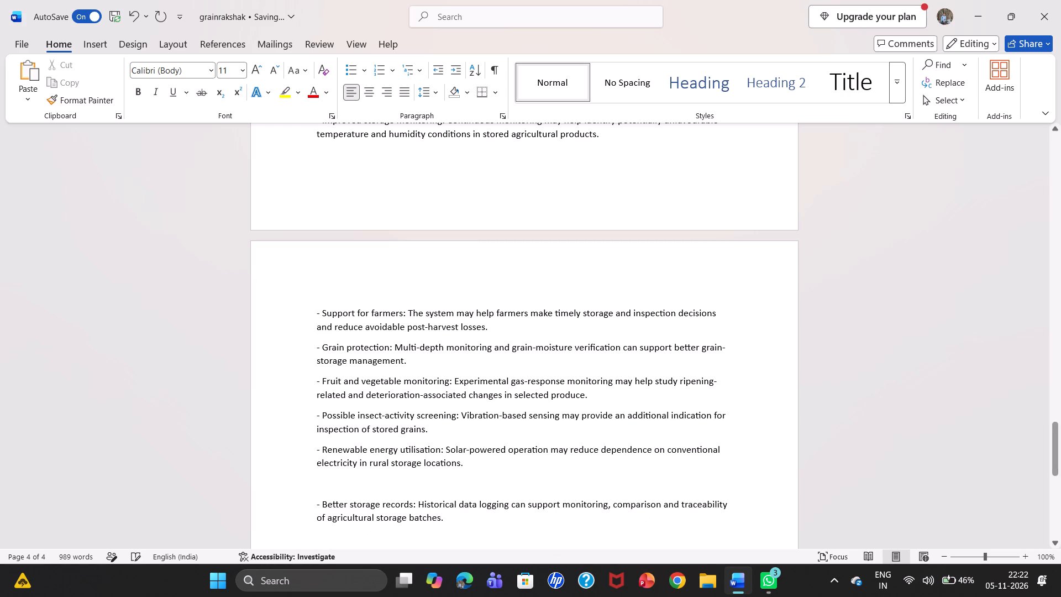
left_click(314, 503)
key("BackSpace")
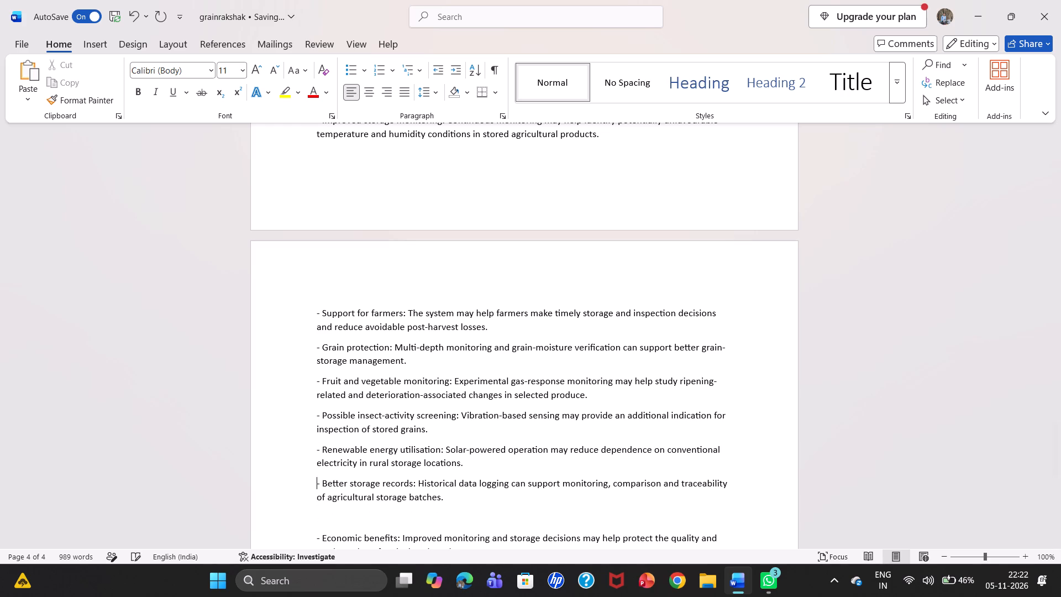
left_click(314, 538)
key("BackSpace")
Delete the blank lines above the "Environmental benefits" and "Scalable innovation" items at the end of the Expected Impact list.
scroll(314, 538, "down", 1)
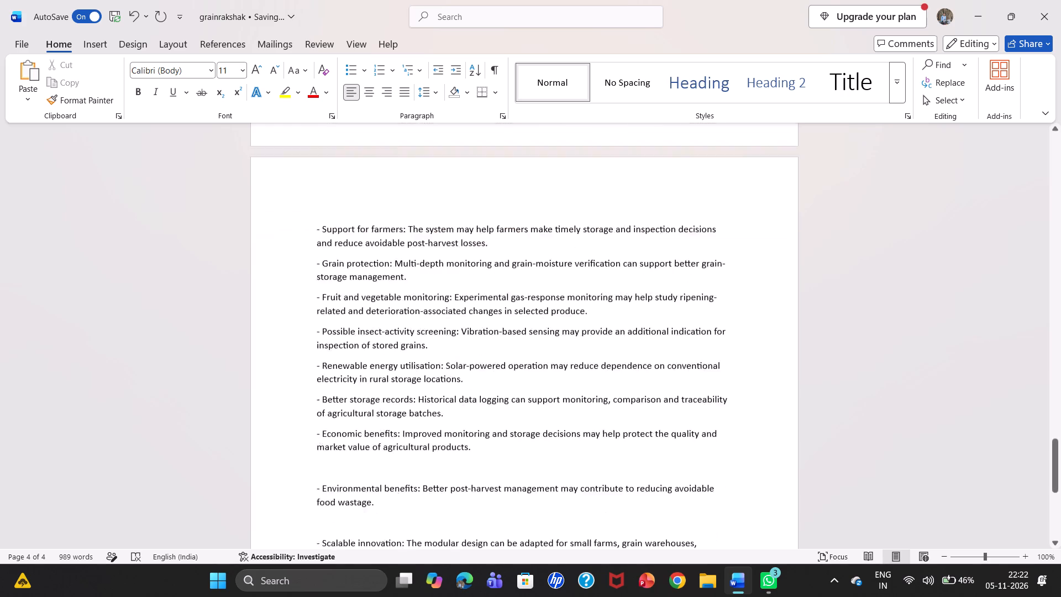
scroll(314, 538, "down", 1)
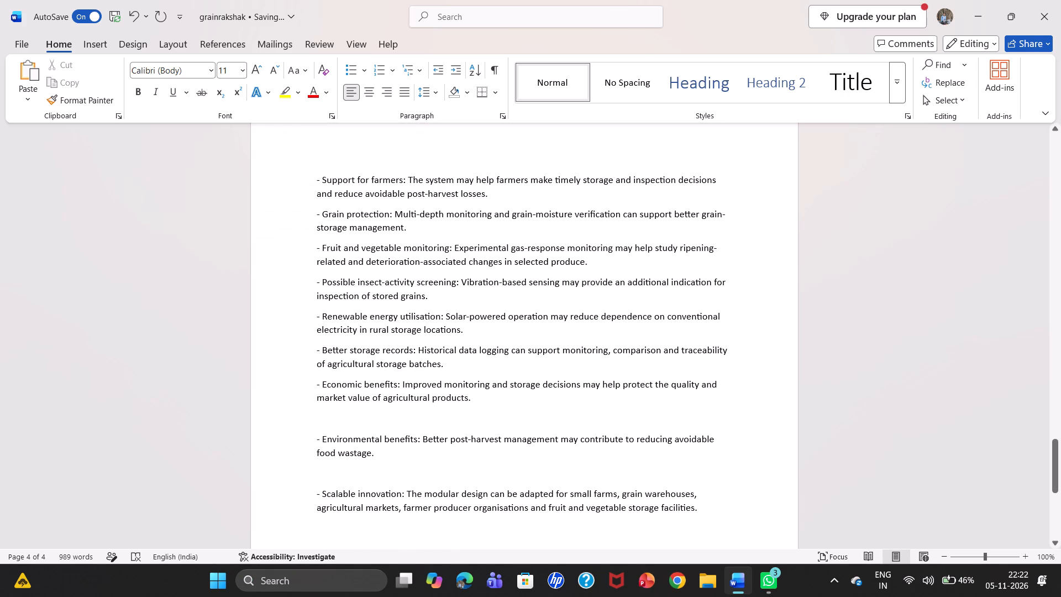
left_click(315, 439)
key("BackSpace")
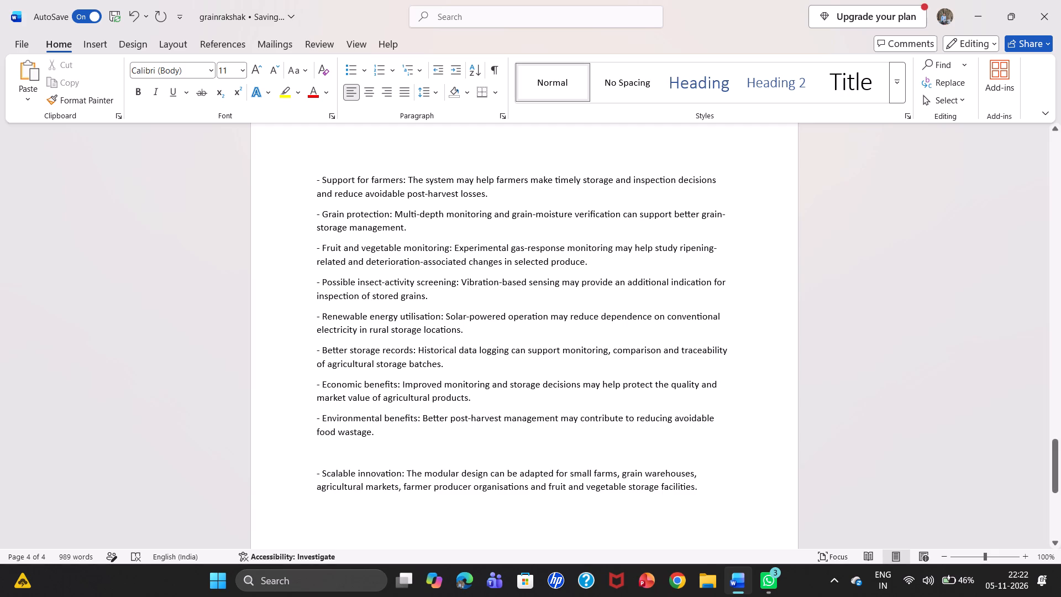
left_click(315, 474)
key("BackSpace")
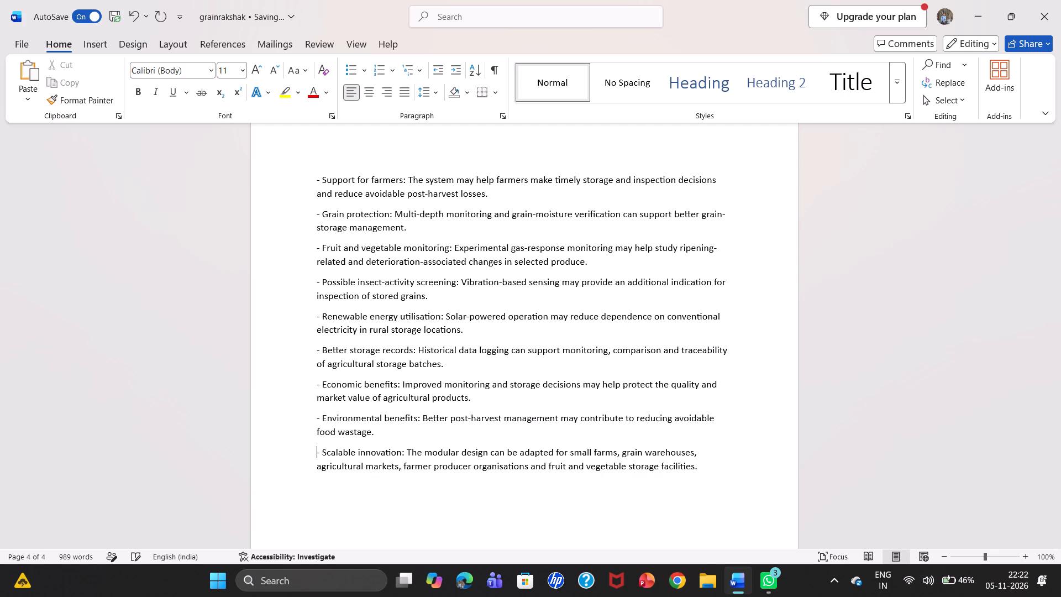
scroll(315, 474, "down", 1)
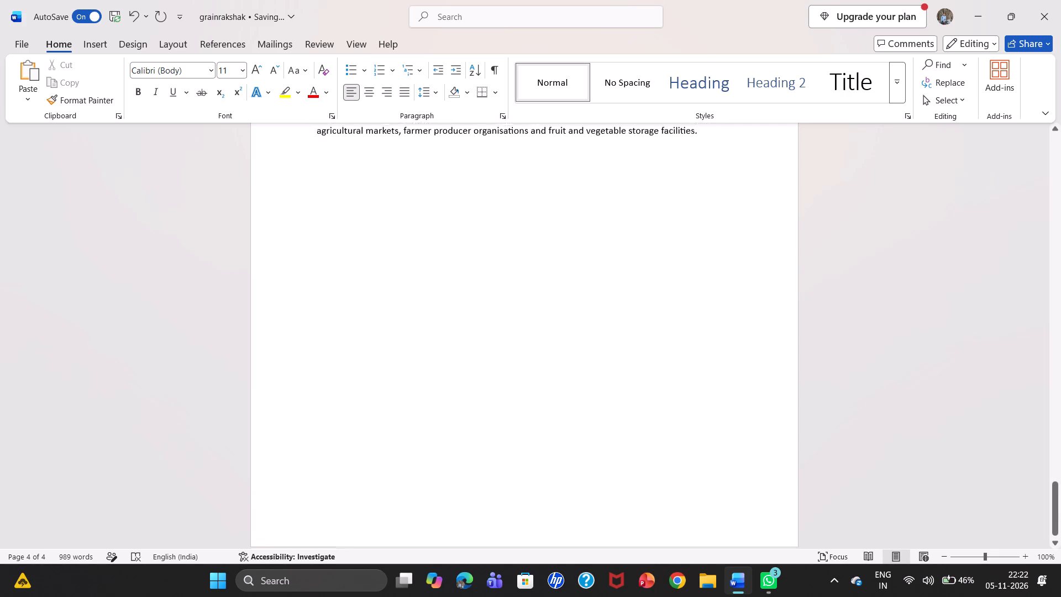
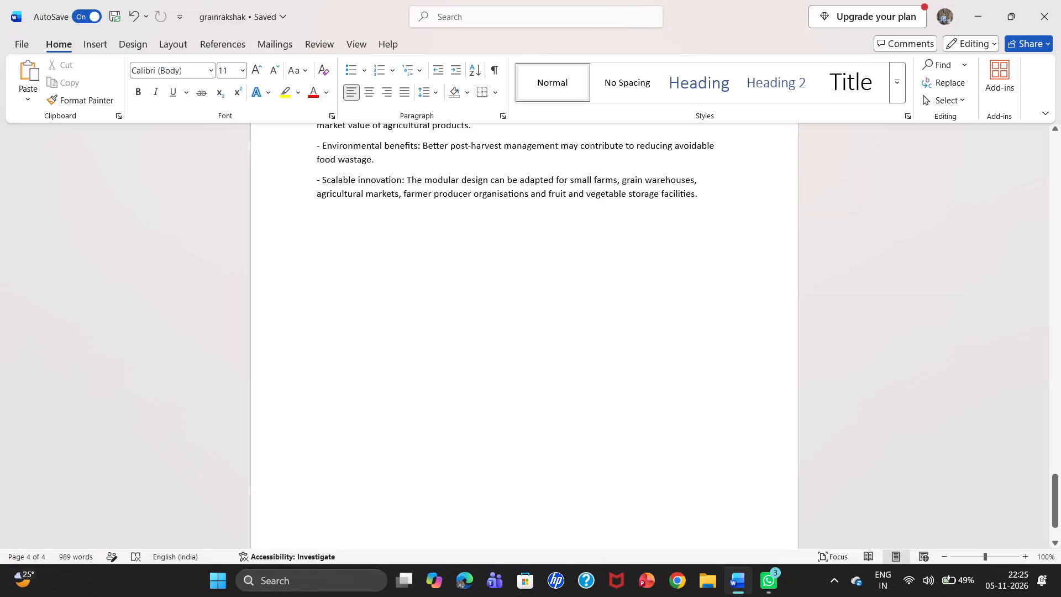
Paste the copied section on sensor validation, risk screening and solar charging on a new line after the "Scalable innovation" item.
left_click(697, 193)
key("Return")
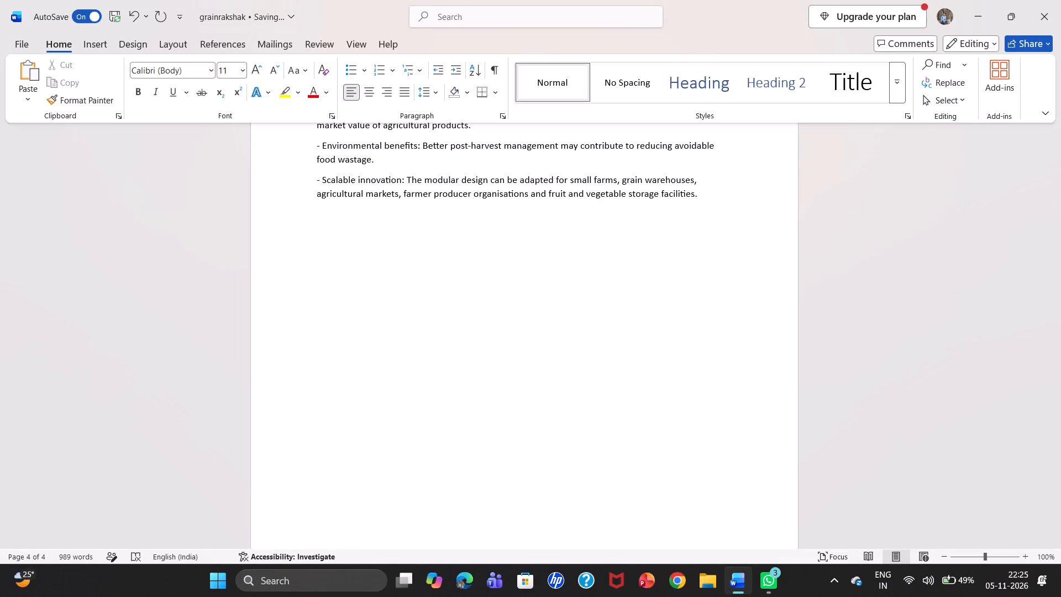
key("ctrl+v")
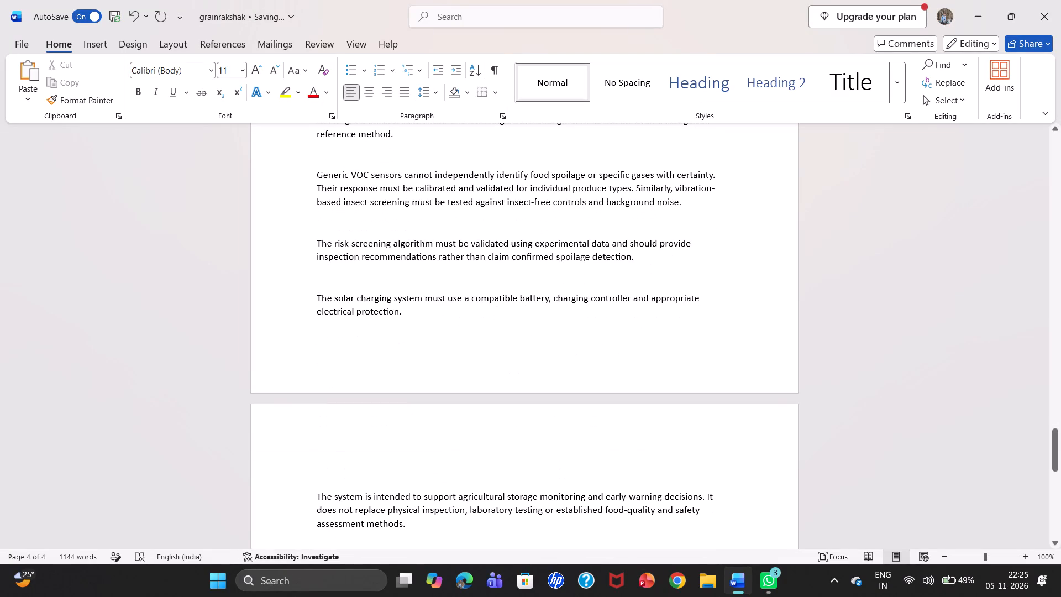
Review the page layout from the end of section 3 through Expected Impact to the closing safety requirement paragraphs.
scroll(586, 150, "up", 1)
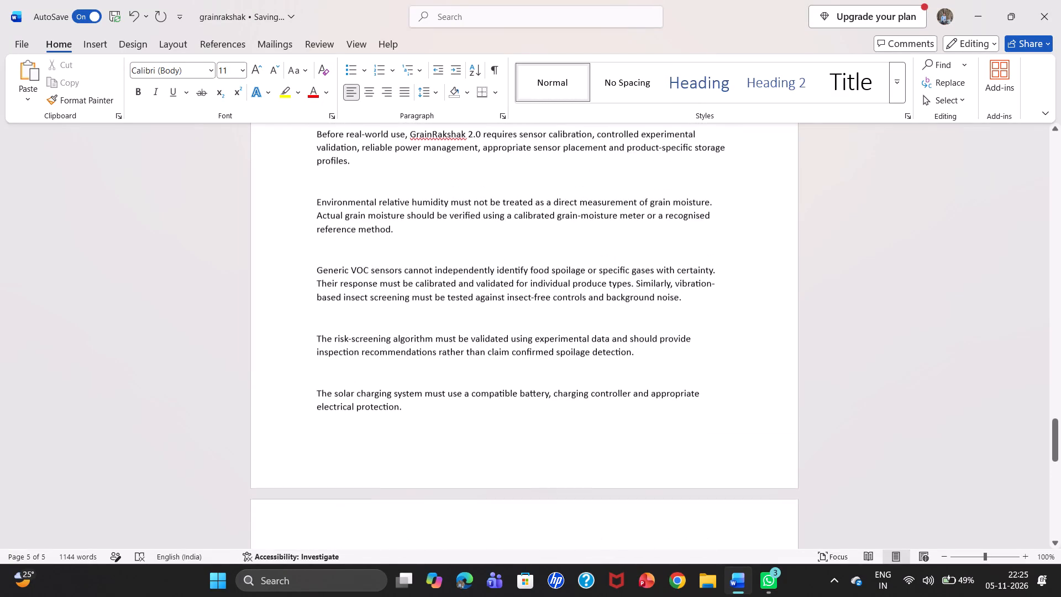
scroll(586, 150, "up", 2)
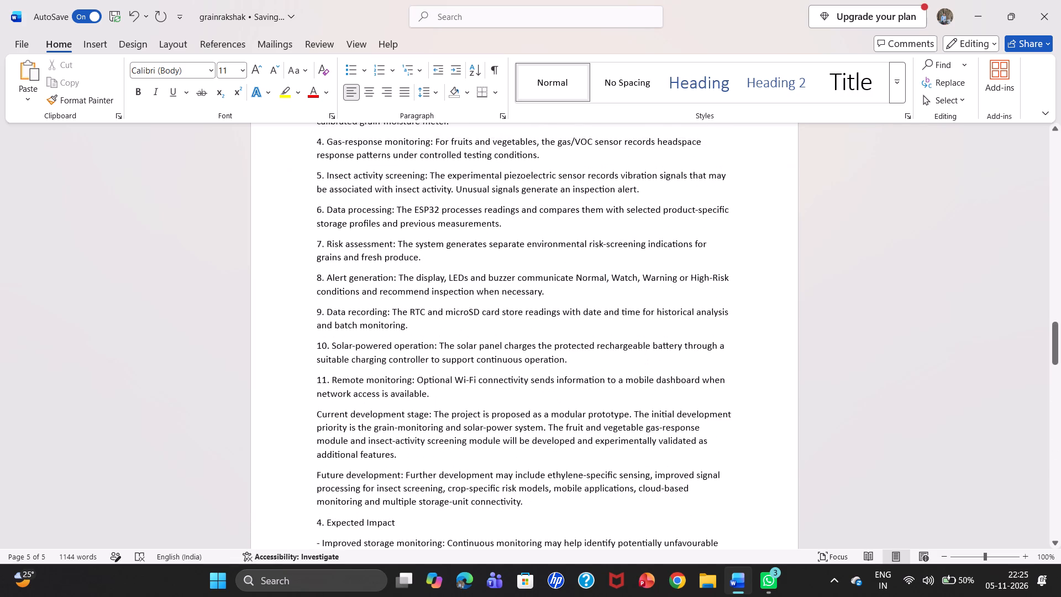
scroll(586, 150, "down", 4)
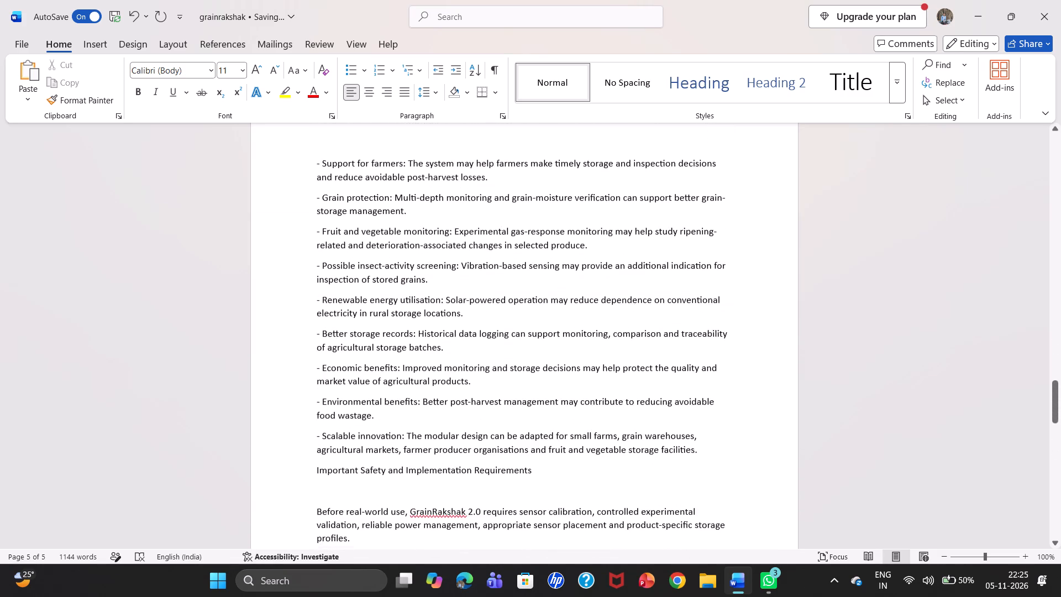
scroll(586, 150, "down", 3)
scroll(586, 150, "up", 1)
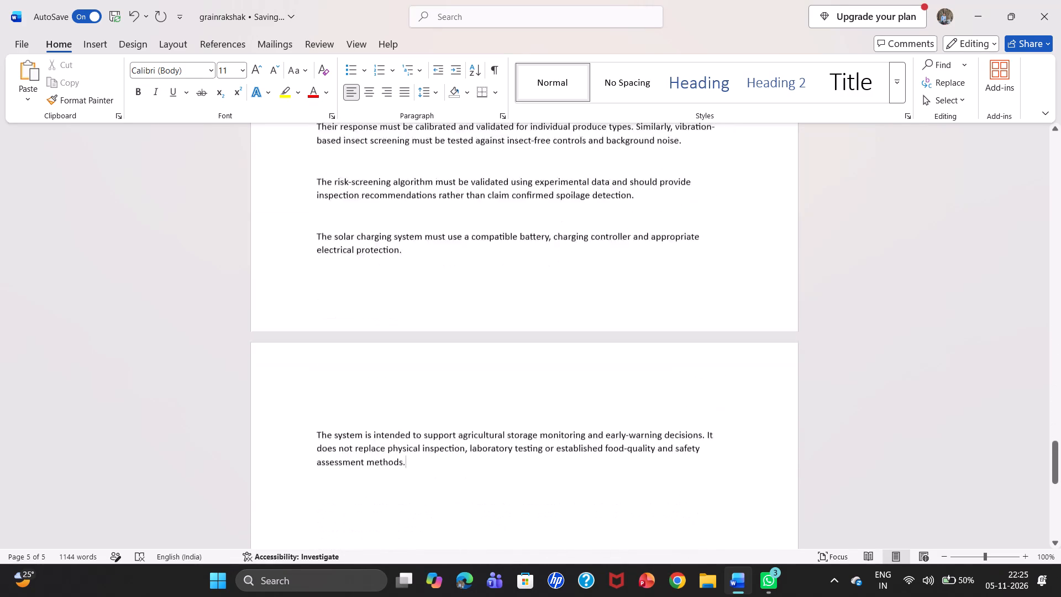
scroll(586, 150, "up", 1)
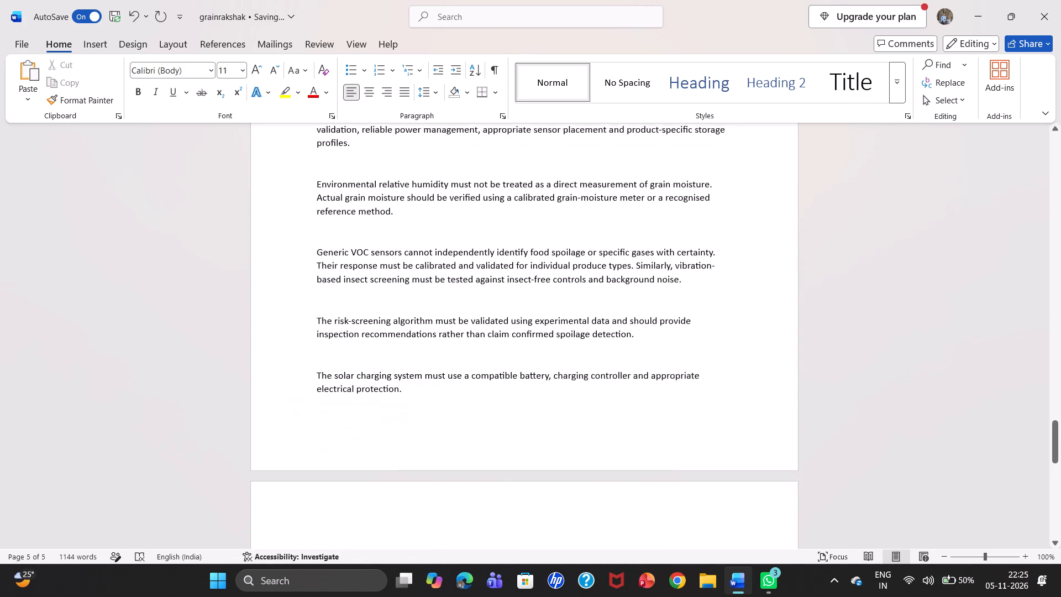
scroll(586, 150, "up", 3)
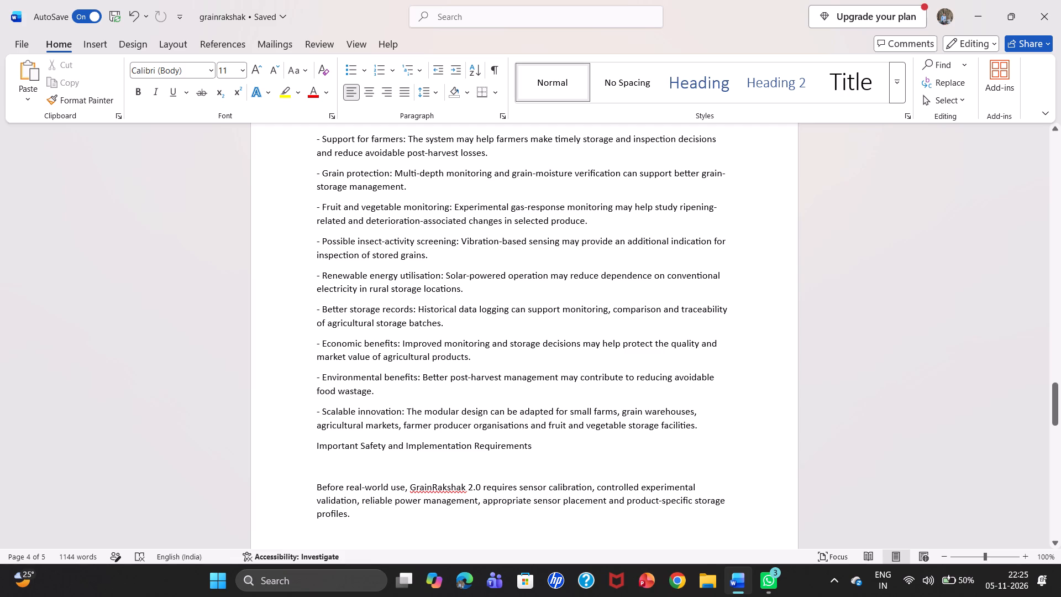
Insert eight blank lines after the "Scalable innovation" item, above the "Important Safety and Implementation Requirements" heading.
left_click(698, 424)
key("Return")
key("Return")
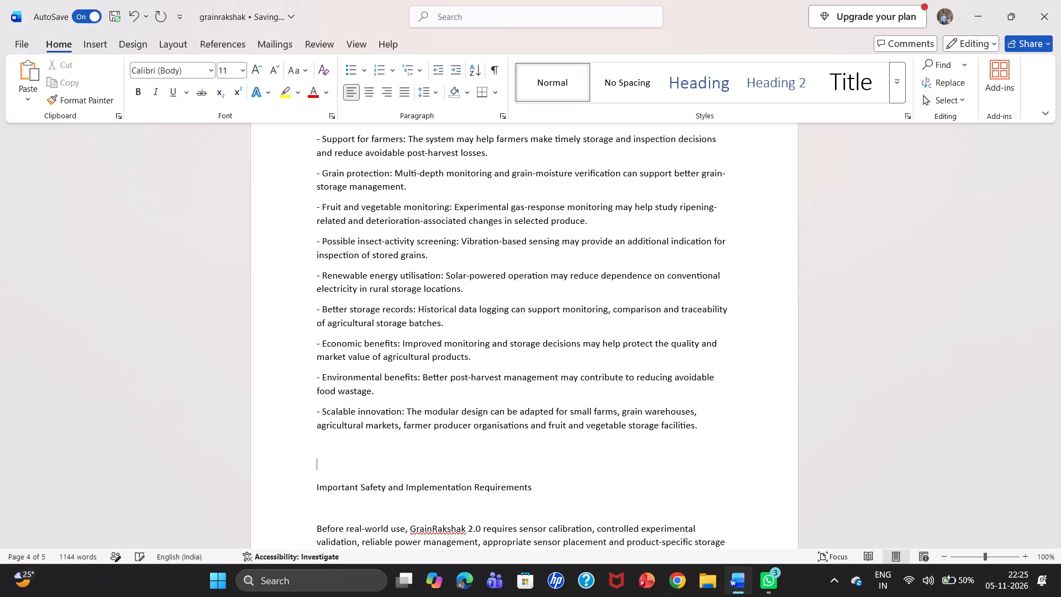
key("Return")
key("Return")
key("Return")
key("Return")
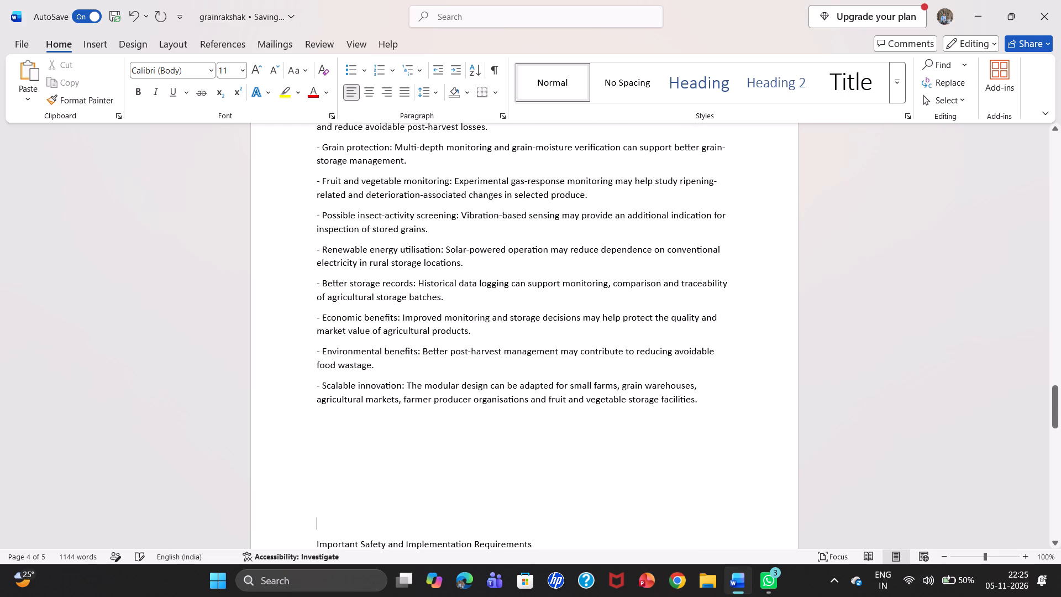
key("Return")
key("Return")
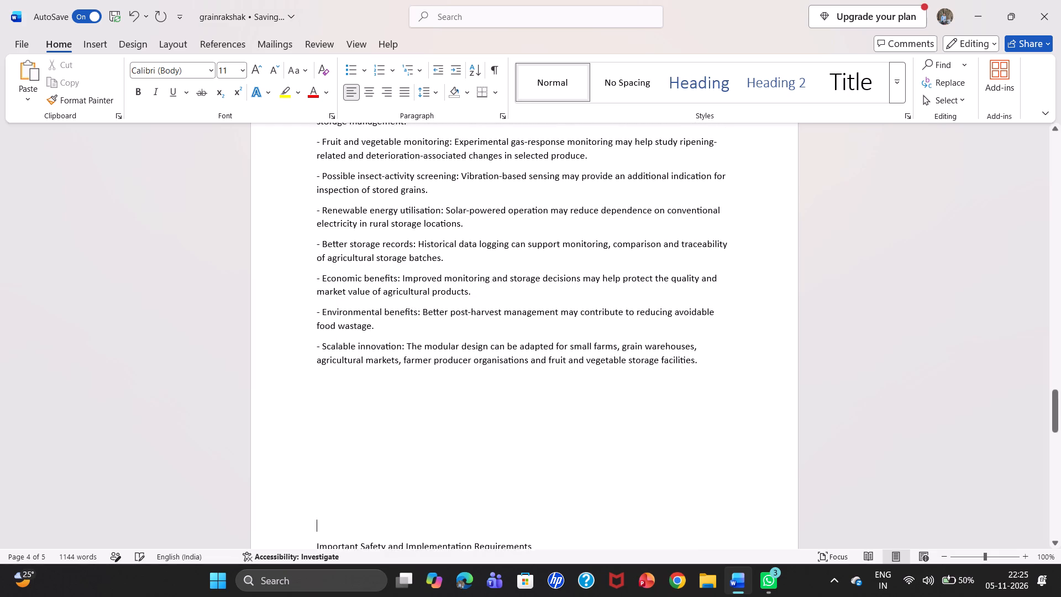
scroll(779, 287, "down", 1)
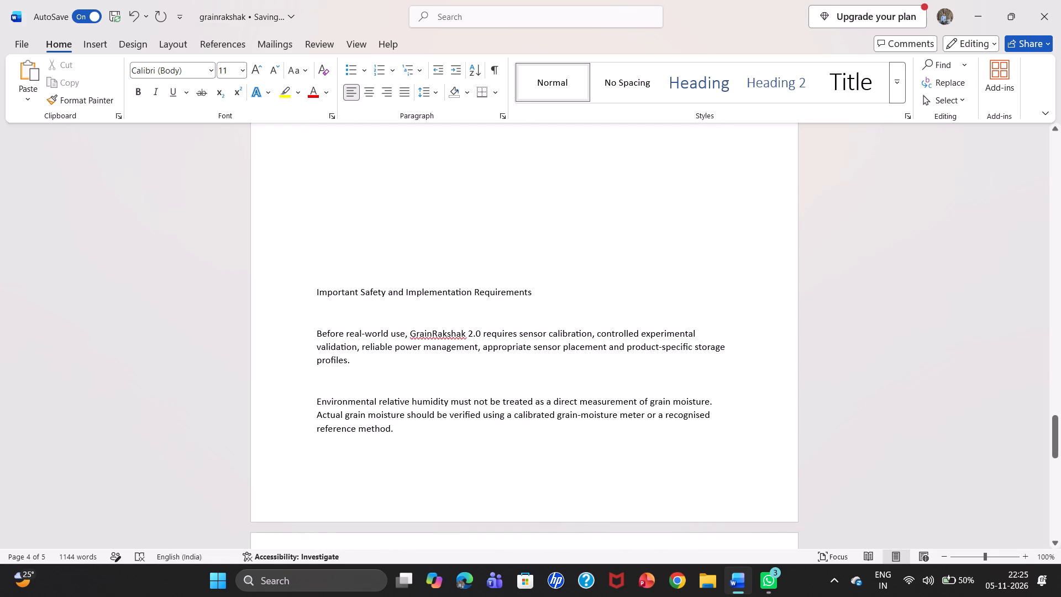
scroll(547, 231, "up", 1)
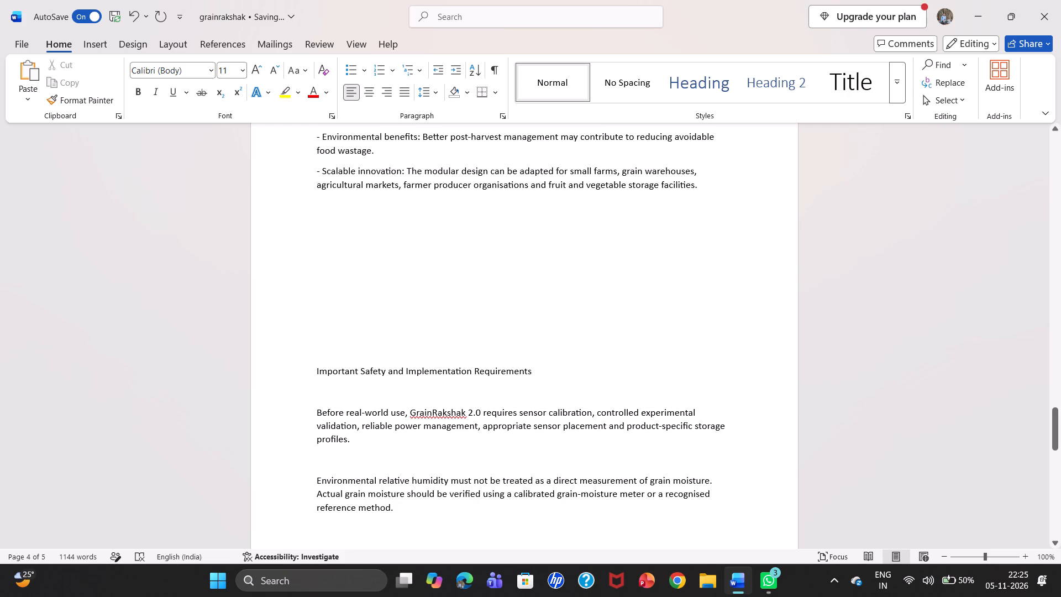
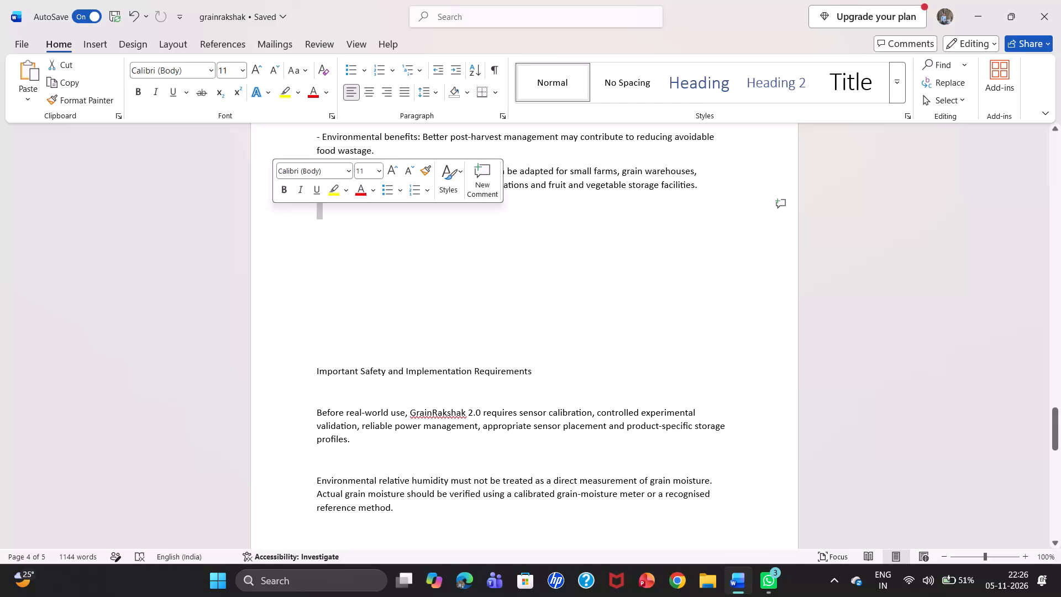
Paste the copied silo monitoring image as a picture on the blank line below the "Scalable innovation" item.
double_click(273, 213)
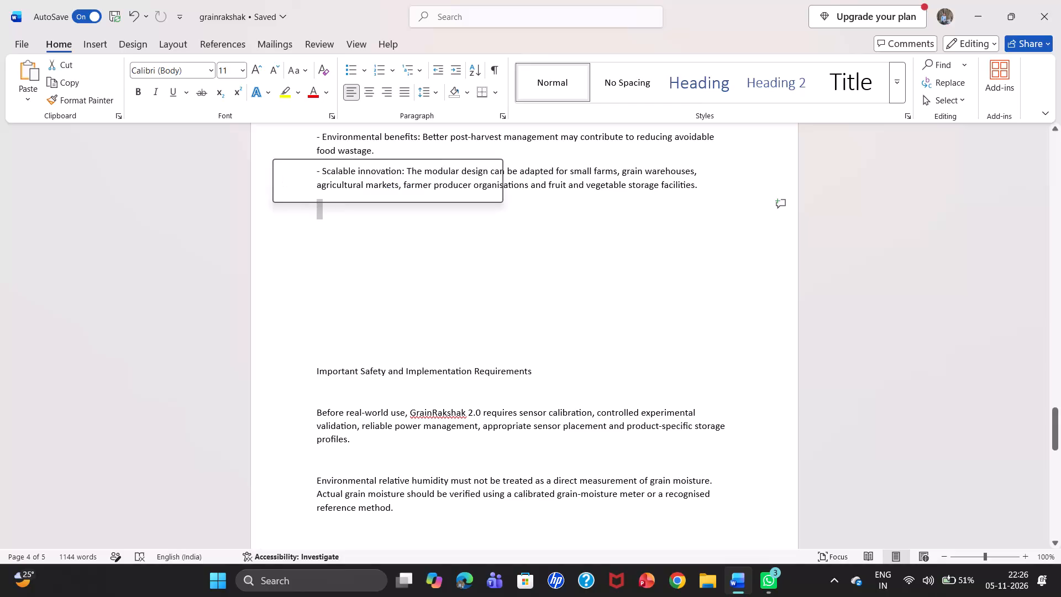
key("ctrl+v")
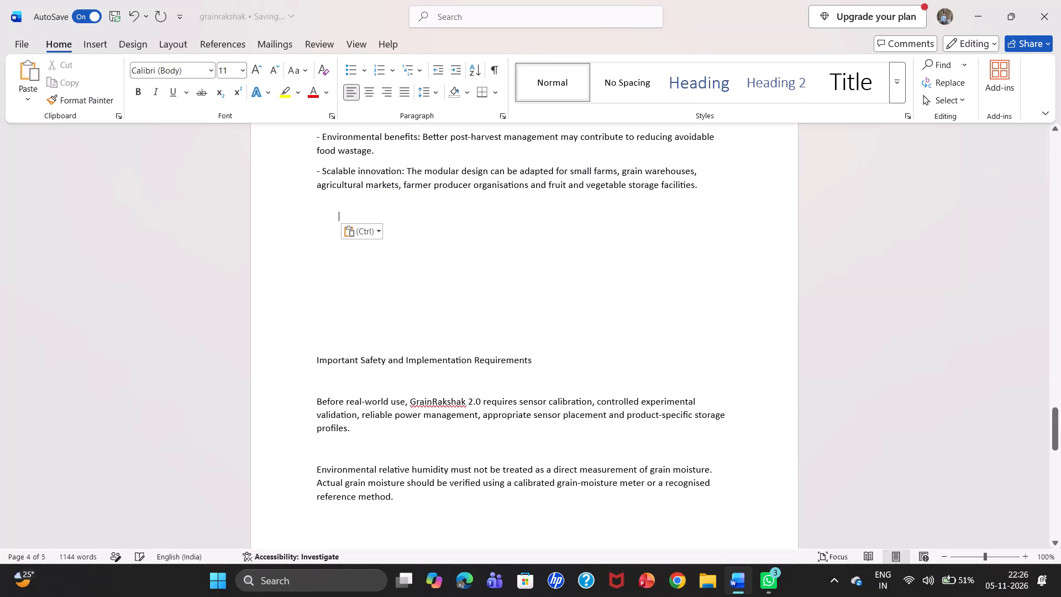
left_click(376, 225)
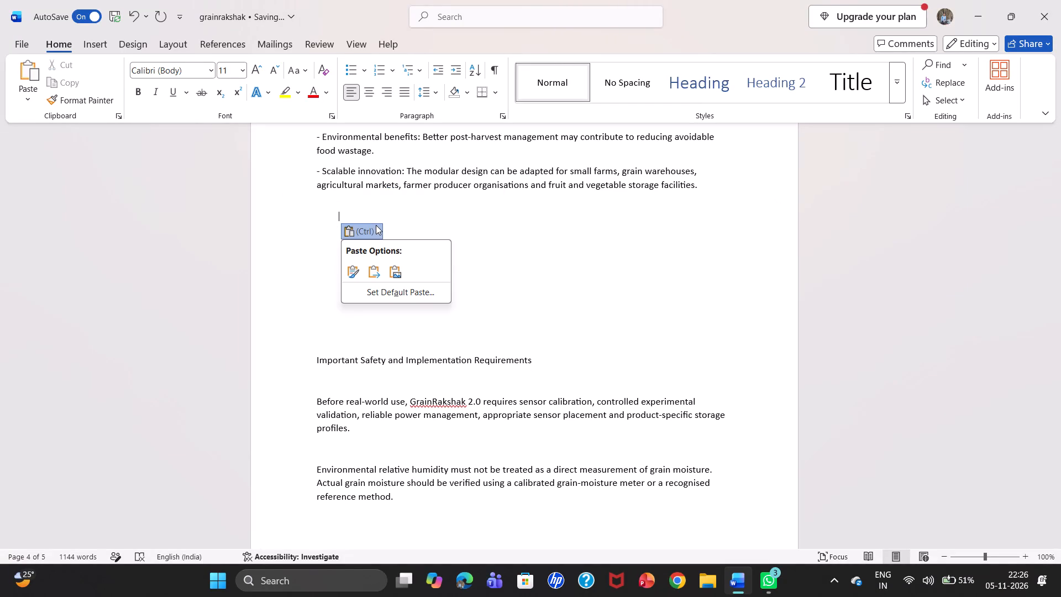
left_click(376, 270)
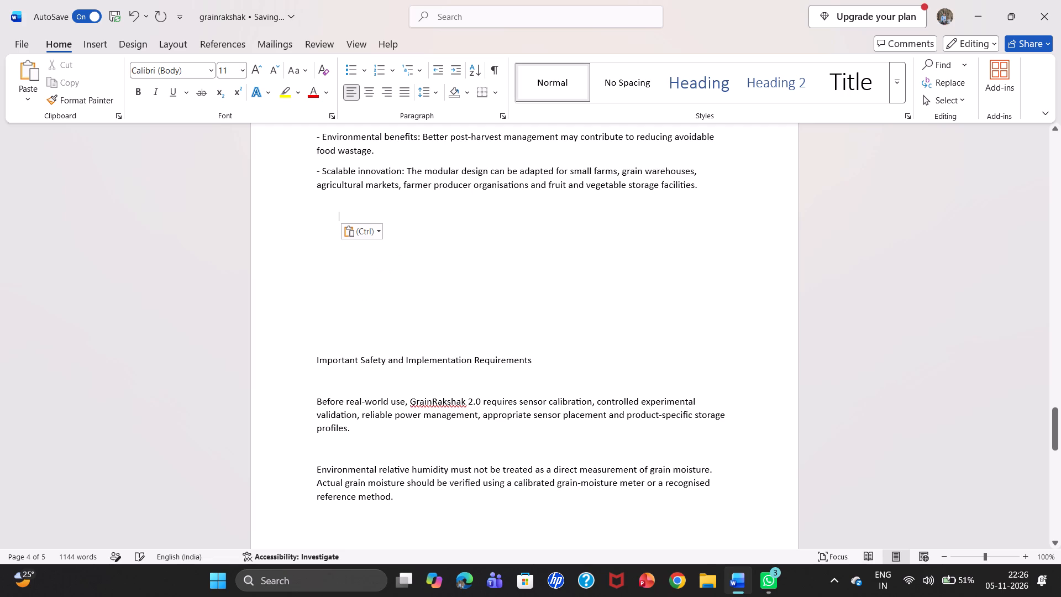
left_click(380, 231)
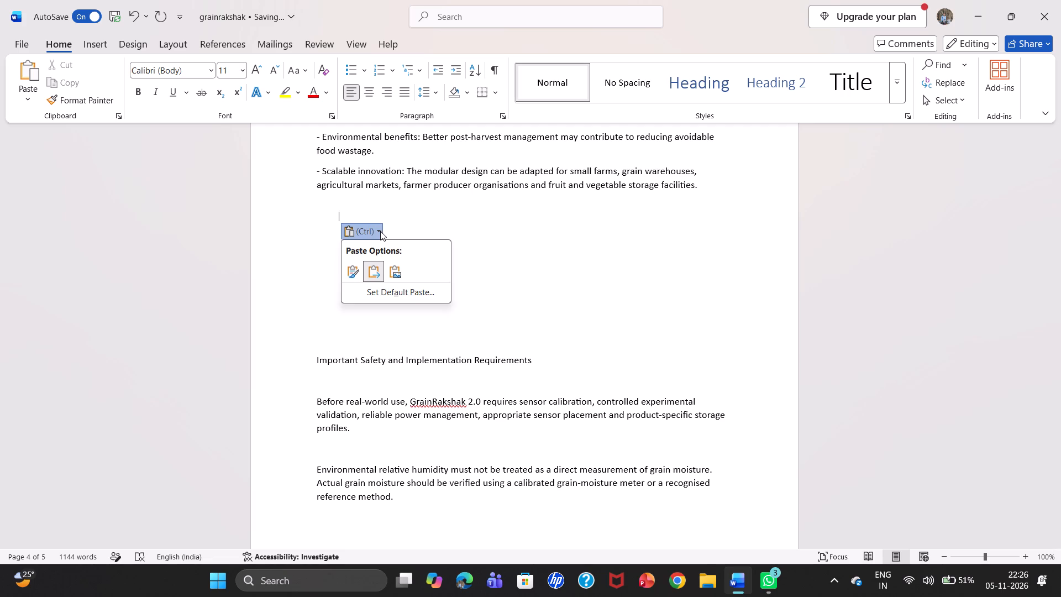
left_click(391, 268)
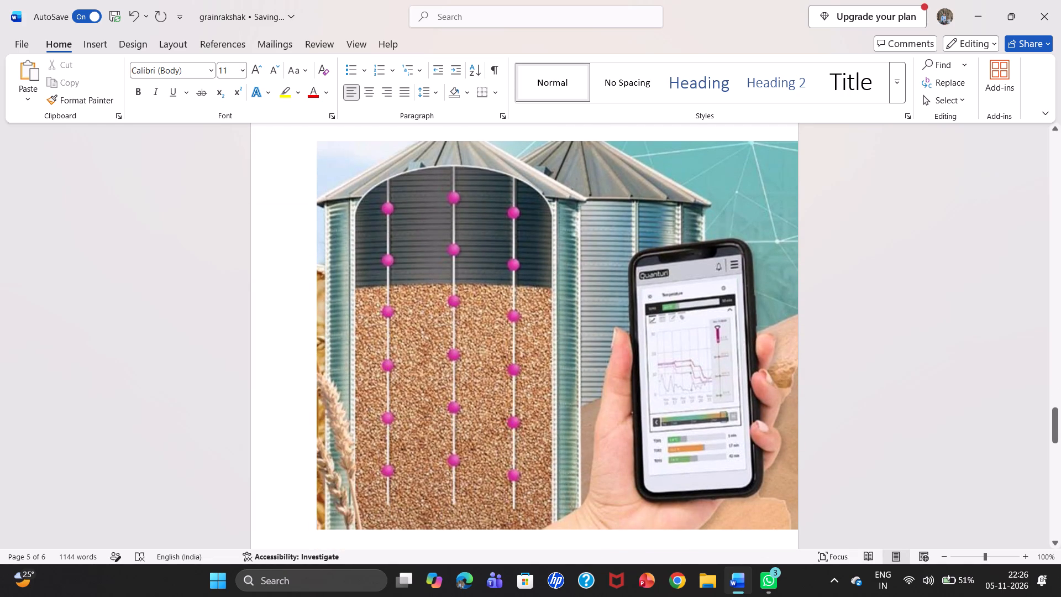
Reduce the height and width of the pasted silo picture until its full width fits on the page.
scroll(739, 262, "up", 5)
scroll(739, 262, "down", 1)
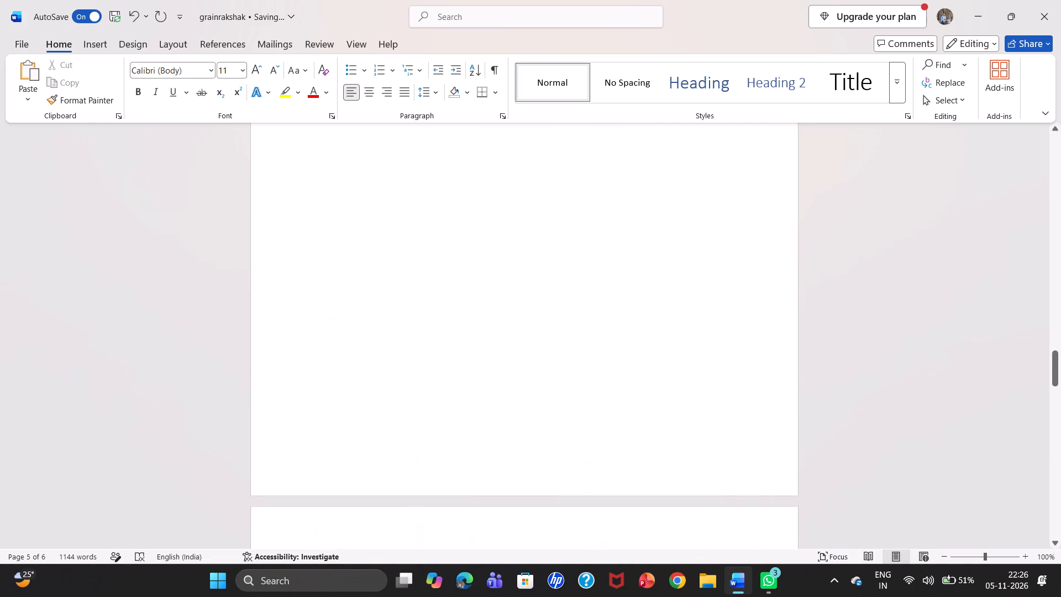
scroll(739, 262, "down", 1)
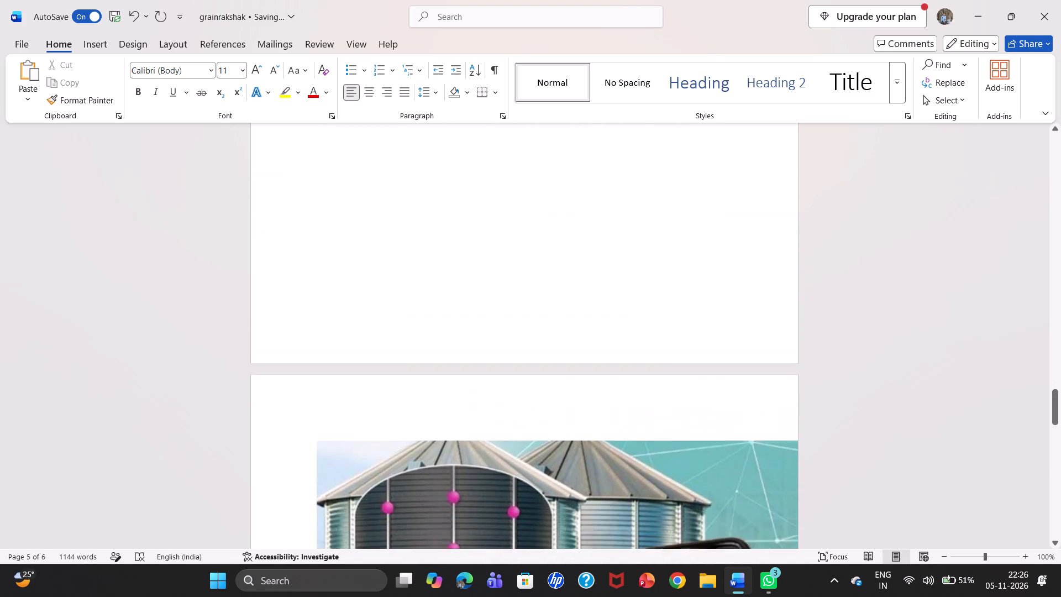
scroll(739, 262, "down", 1)
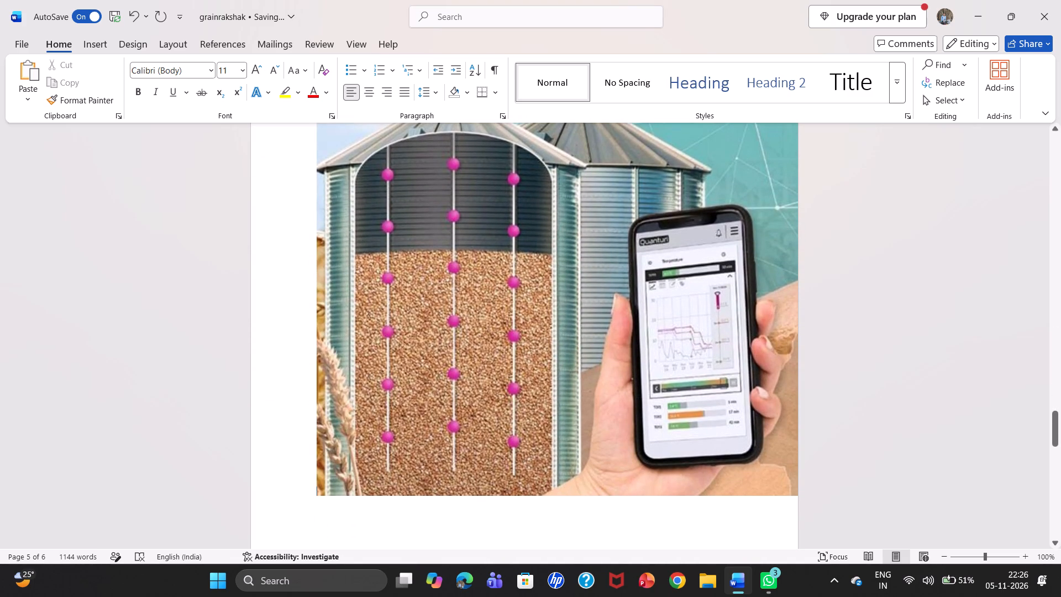
left_click(796, 293)
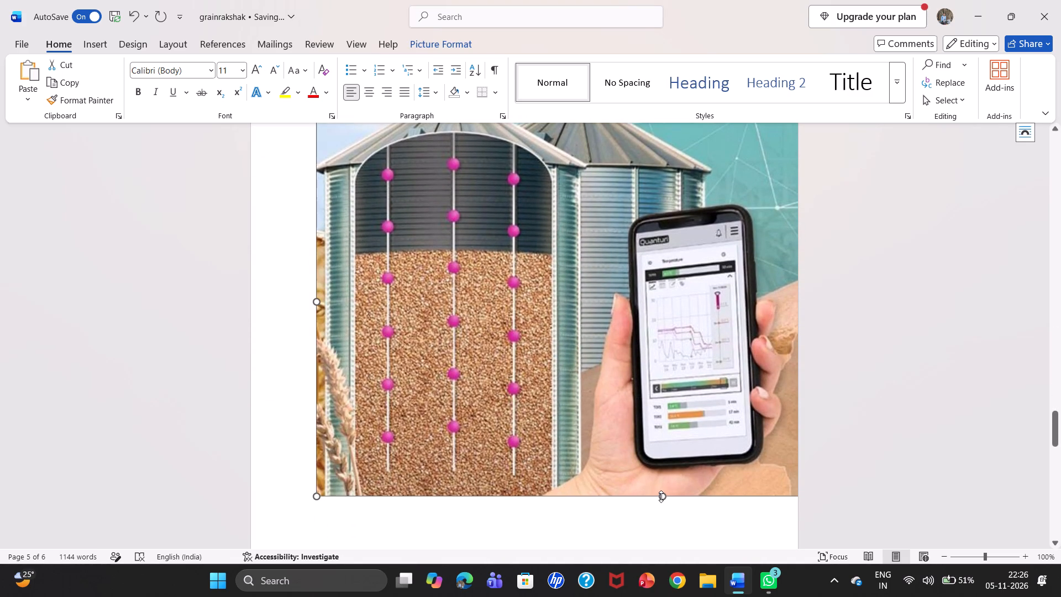
left_click_drag(661, 496, 634, 350)
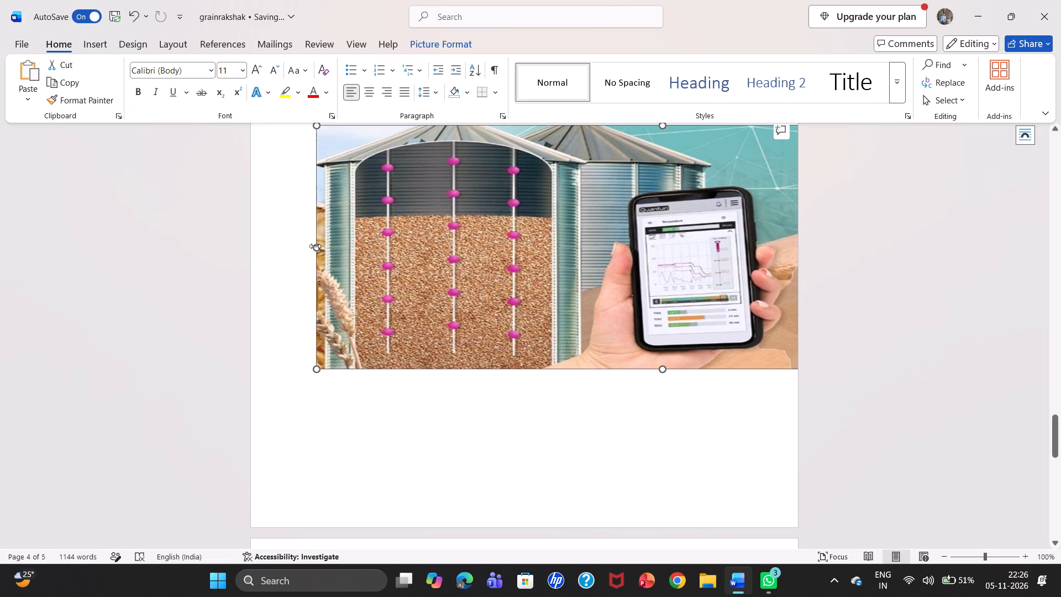
left_click_drag(315, 246, 348, 245)
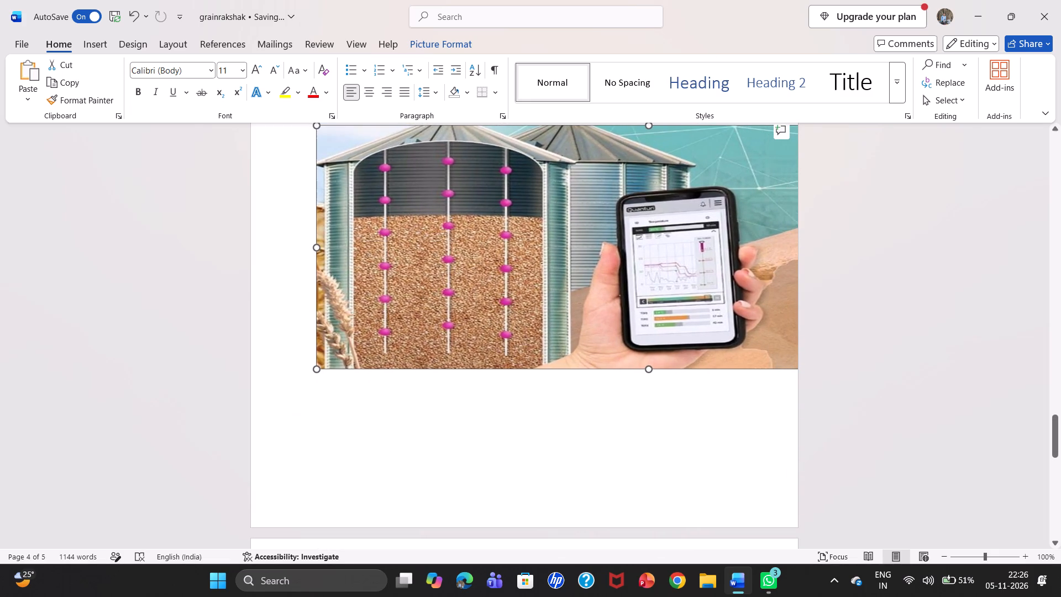
left_click_drag(348, 245, 491, 256)
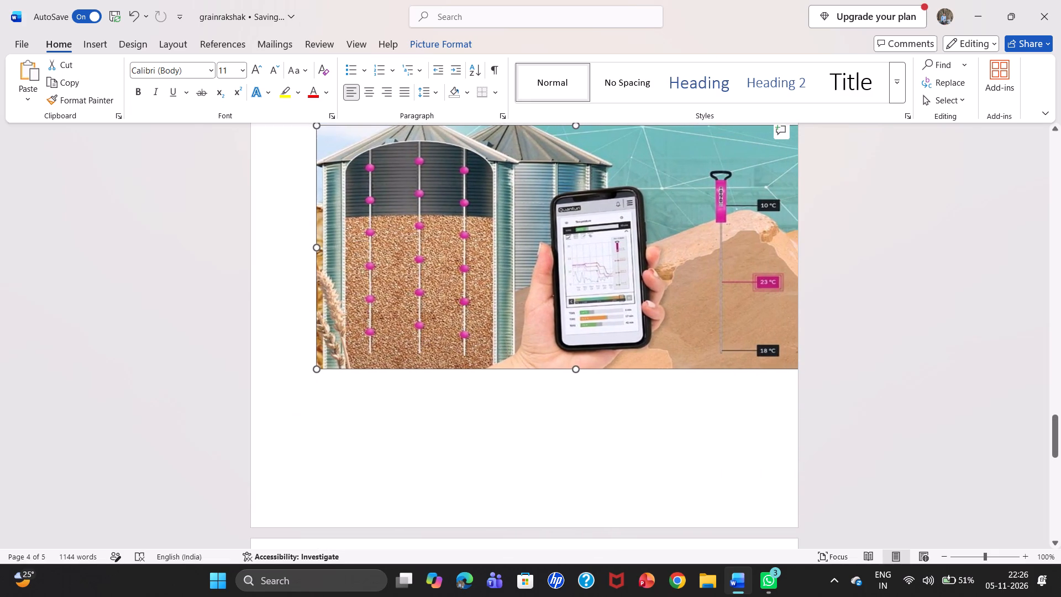
left_click_drag(491, 256, 549, 260)
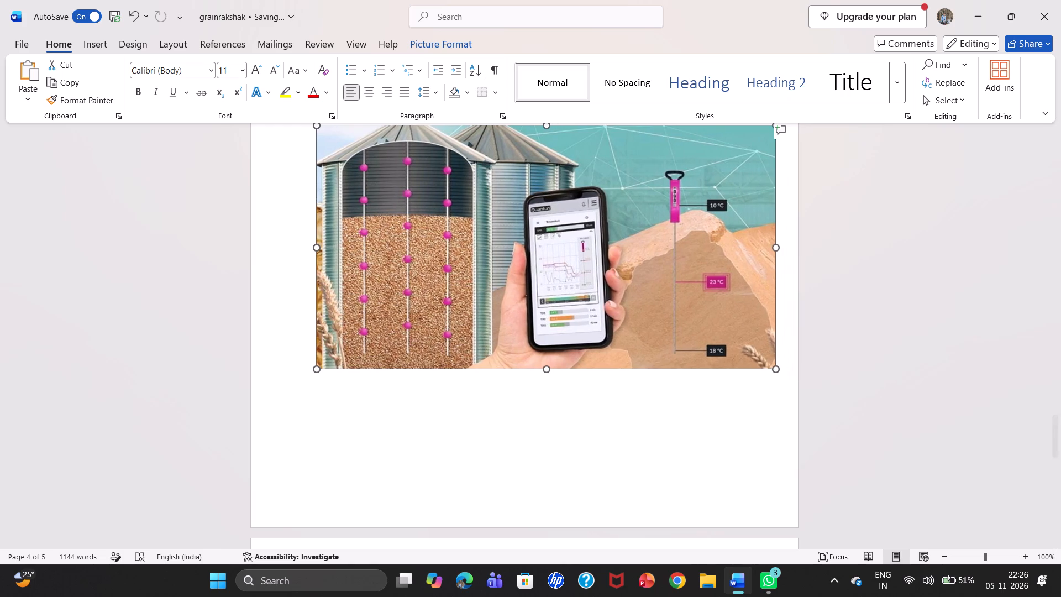
left_click_drag(549, 260, 565, 260)
Refine the silo picture's proportions into a wide, shallow banner about as wide as the body text below the "Scalable innovation" item.
scroll(565, 260, "up", 1)
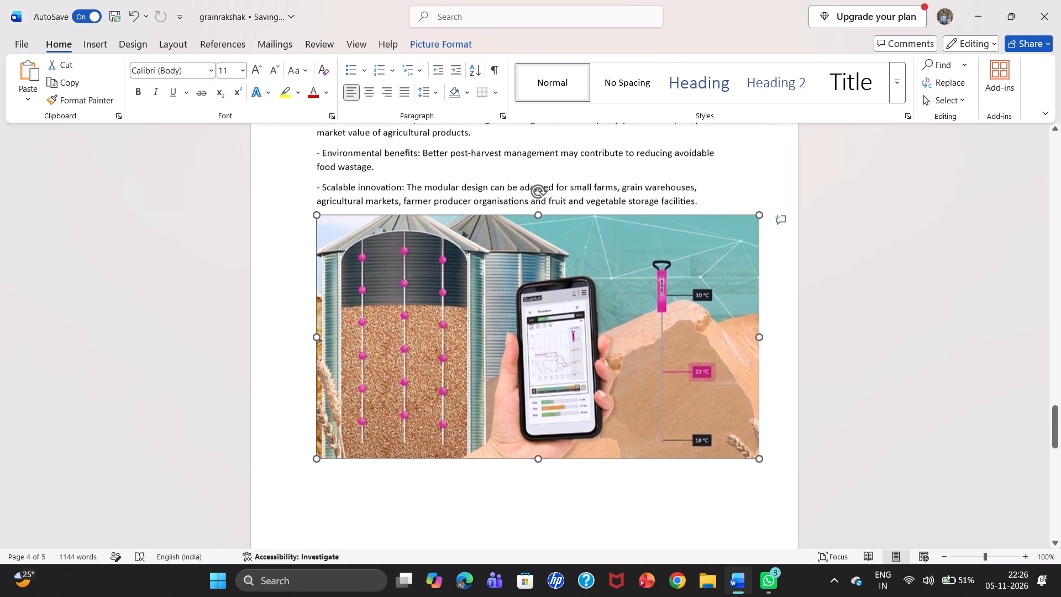
left_click_drag(539, 220, 544, 234)
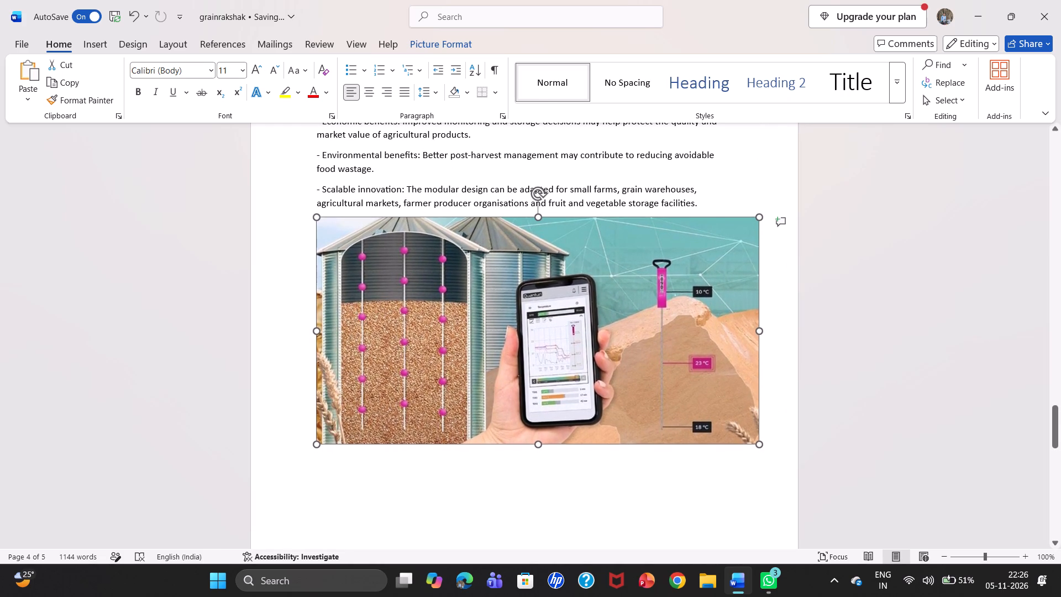
left_click_drag(544, 234, 544, 235)
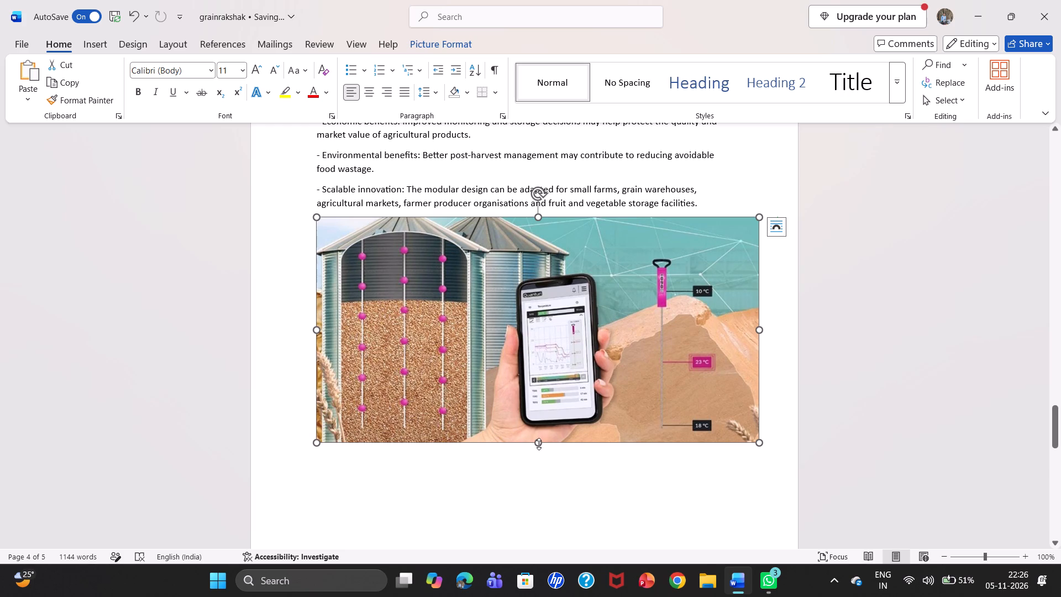
left_click_drag(539, 444, 532, 377)
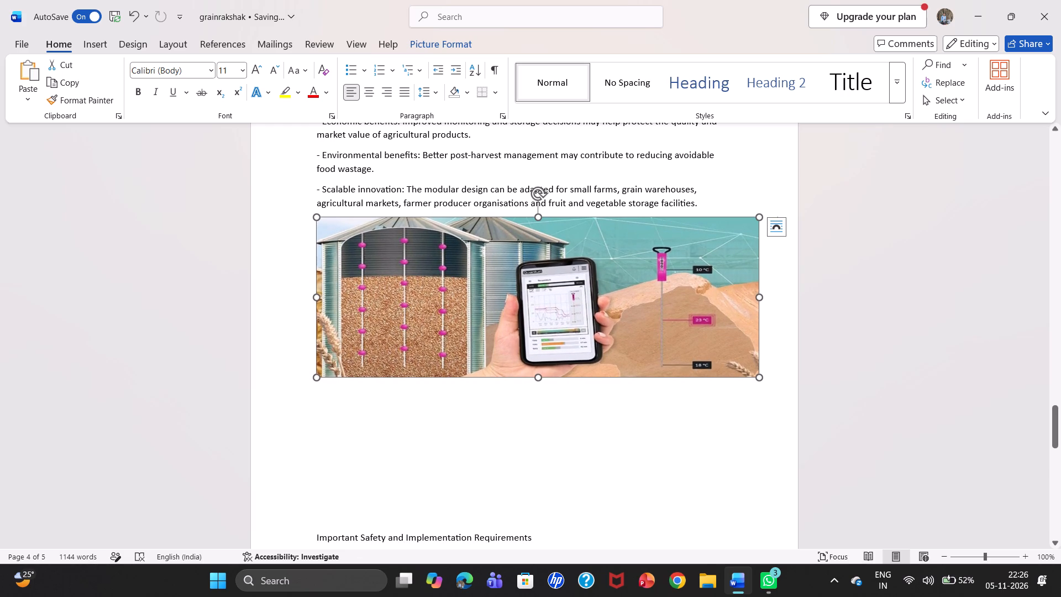
left_click_drag(314, 218, 303, 220)
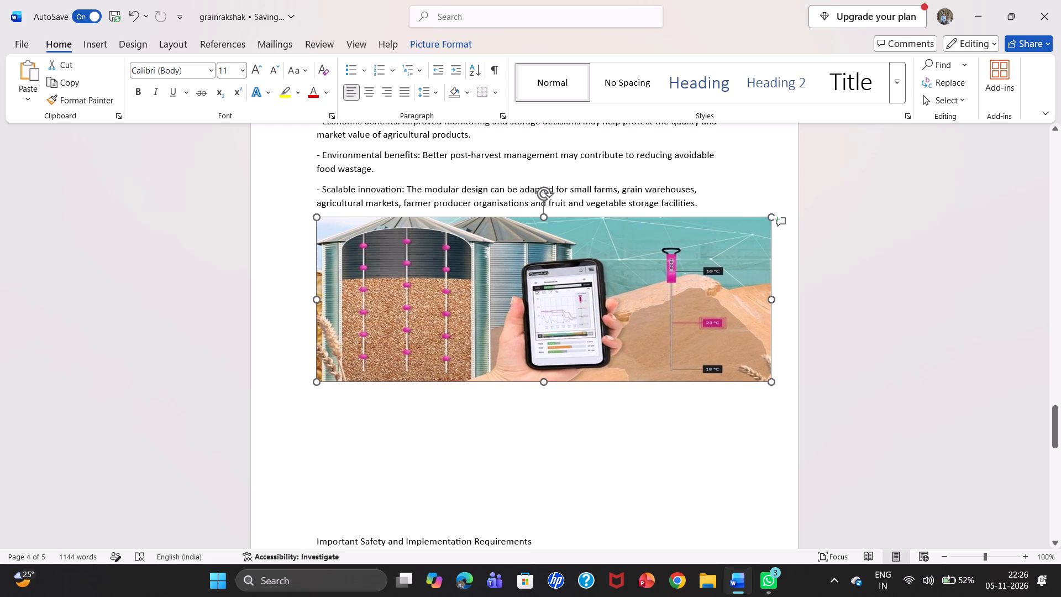
left_click_drag(303, 220, 332, 210)
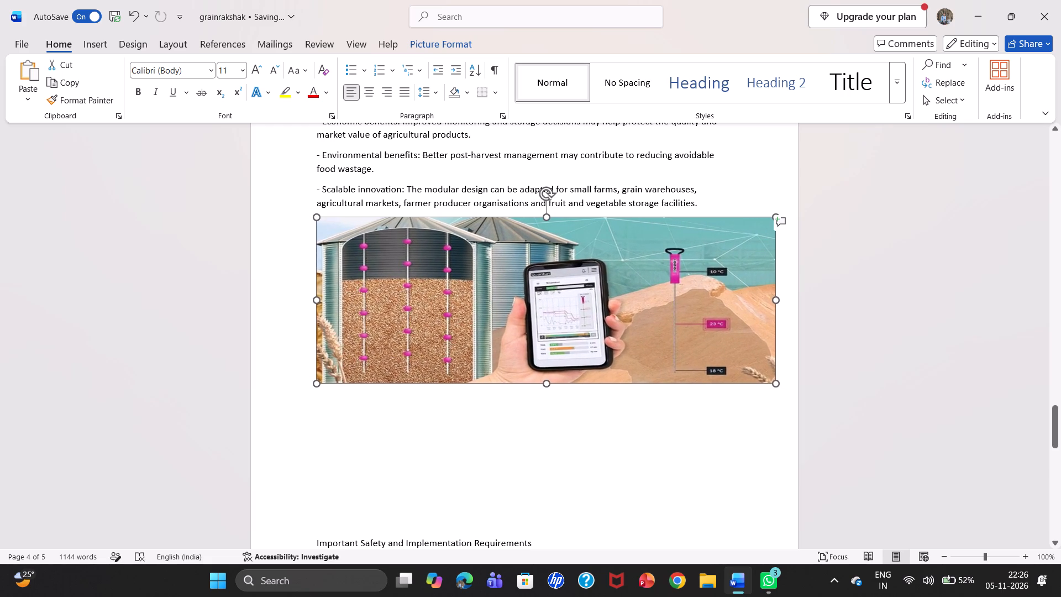
left_click_drag(332, 210, 336, 229)
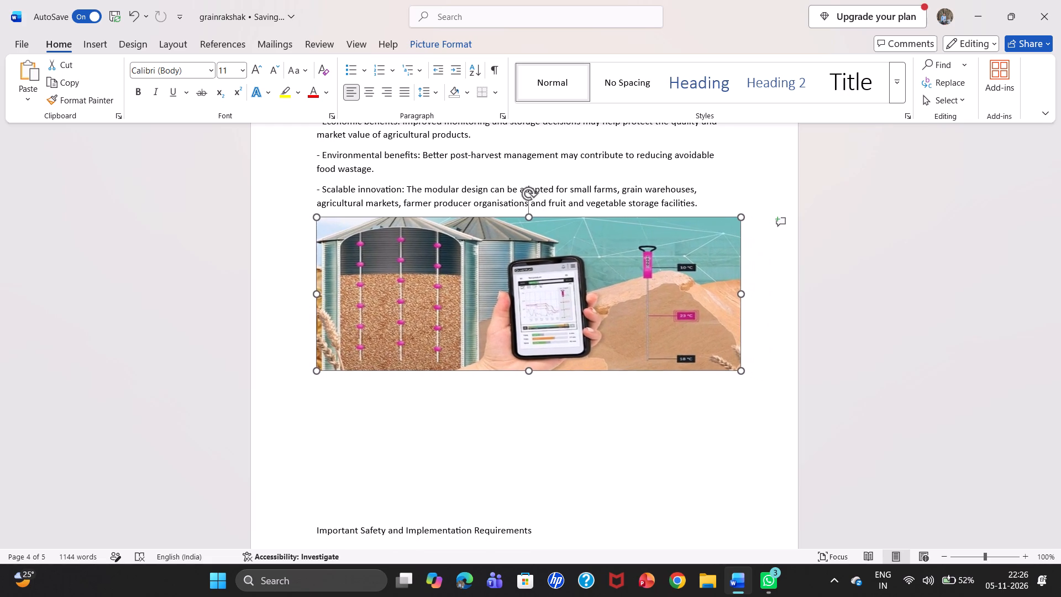
left_click_drag(336, 229, 355, 238)
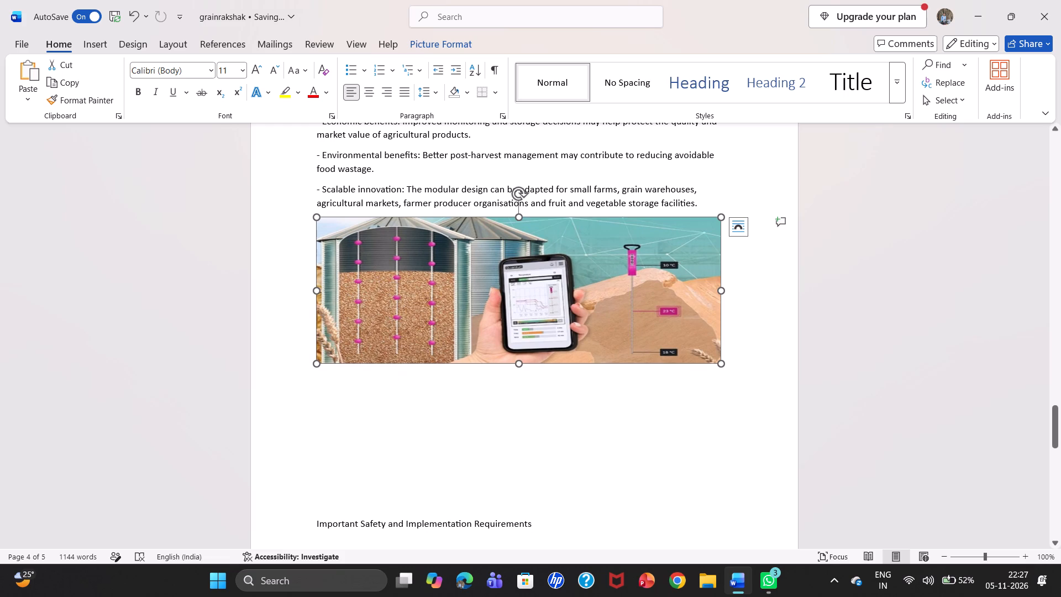
left_click_drag(518, 360, 520, 378)
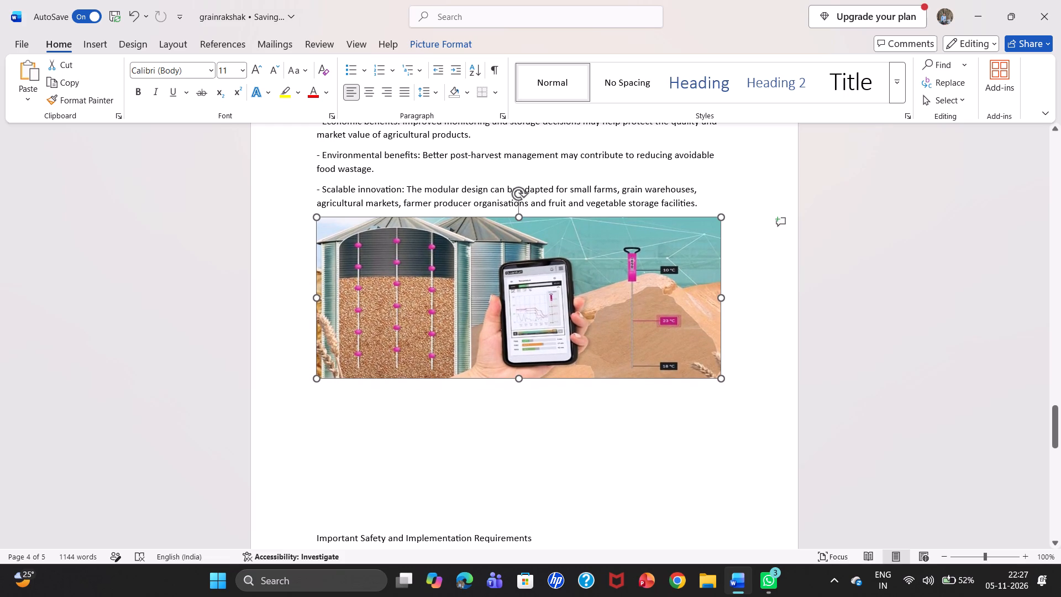
left_click_drag(520, 378, 521, 374)
Delete the seven blank lines between the silo picture and the "Important Safety and Implementation Requirements" heading.
left_click(516, 444)
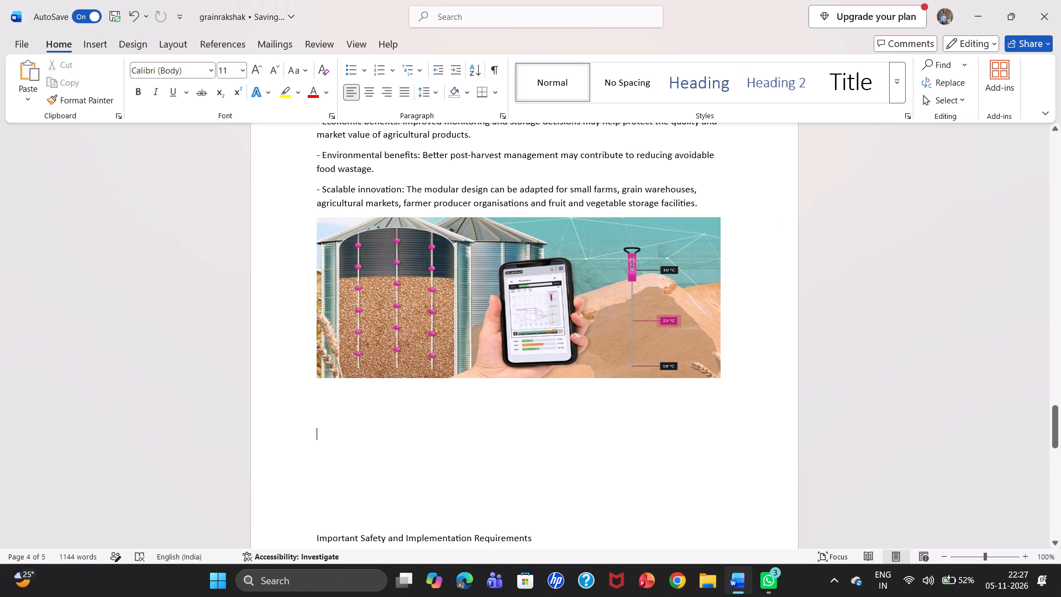
left_click(314, 537)
key("BackSpace")
key("BackSpace")
key("BackSpace")
key("BackSpace")
key("BackSpace")
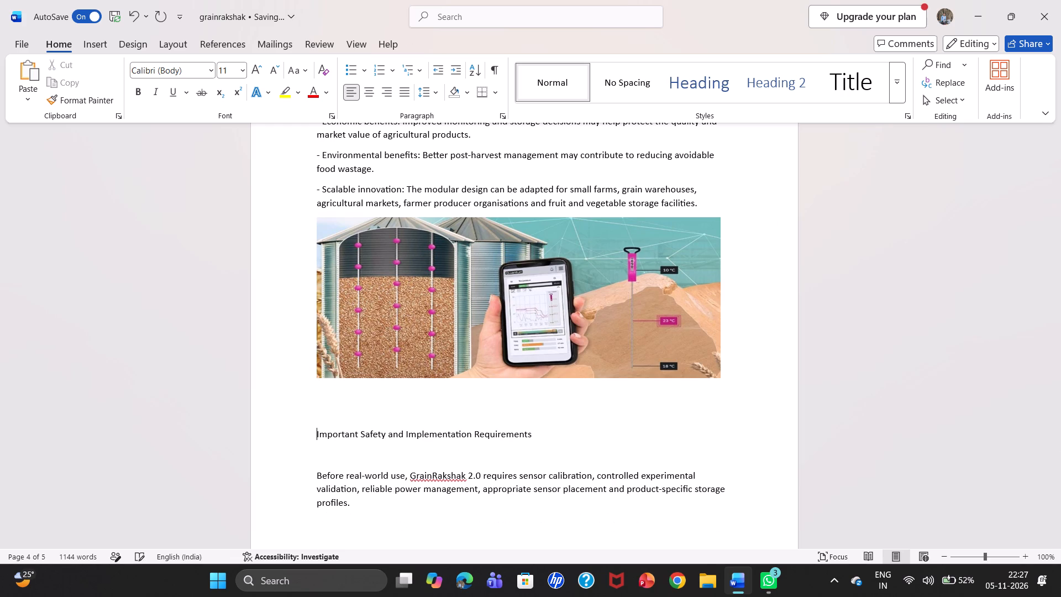
key("BackSpace")
key("BackSpace")
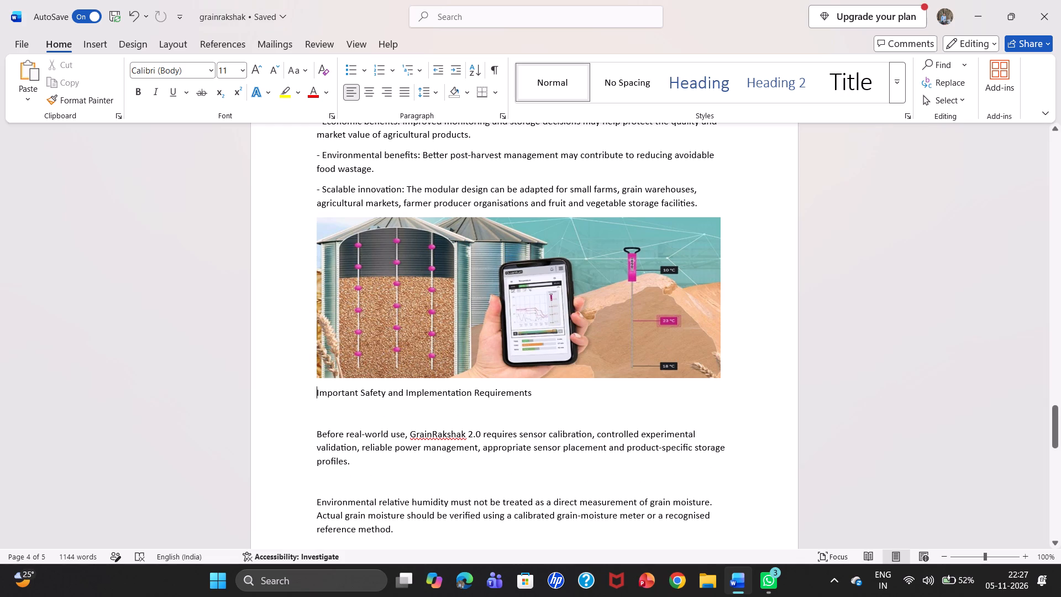
Review the layout of the Expected Impact list, the inserted picture and the closing safety requirement paragraphs.
scroll(447, 366, "down", 5)
scroll(447, 366, "up", 1)
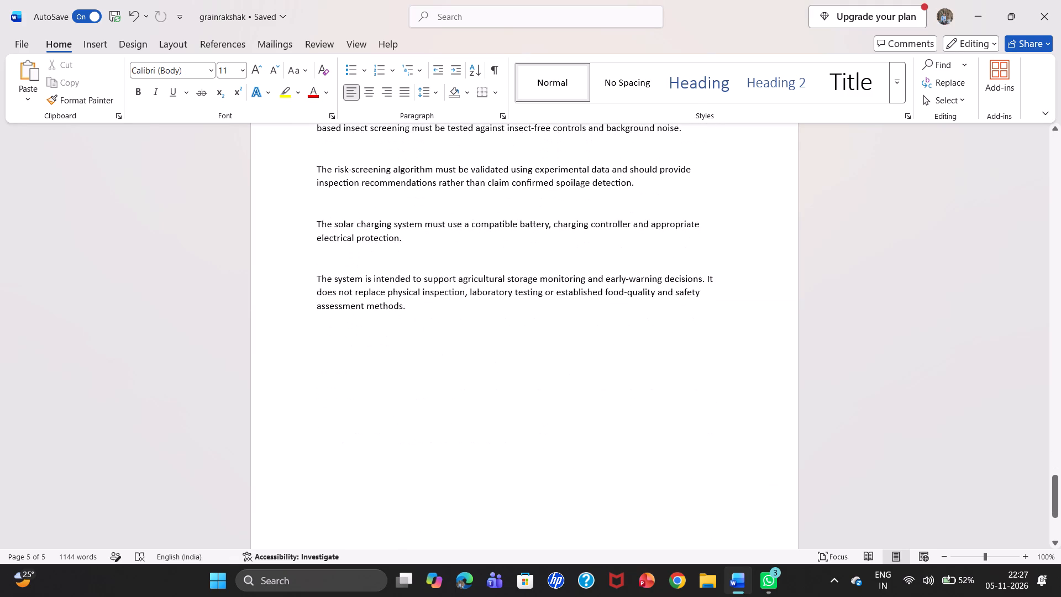
scroll(447, 366, "up", 7)
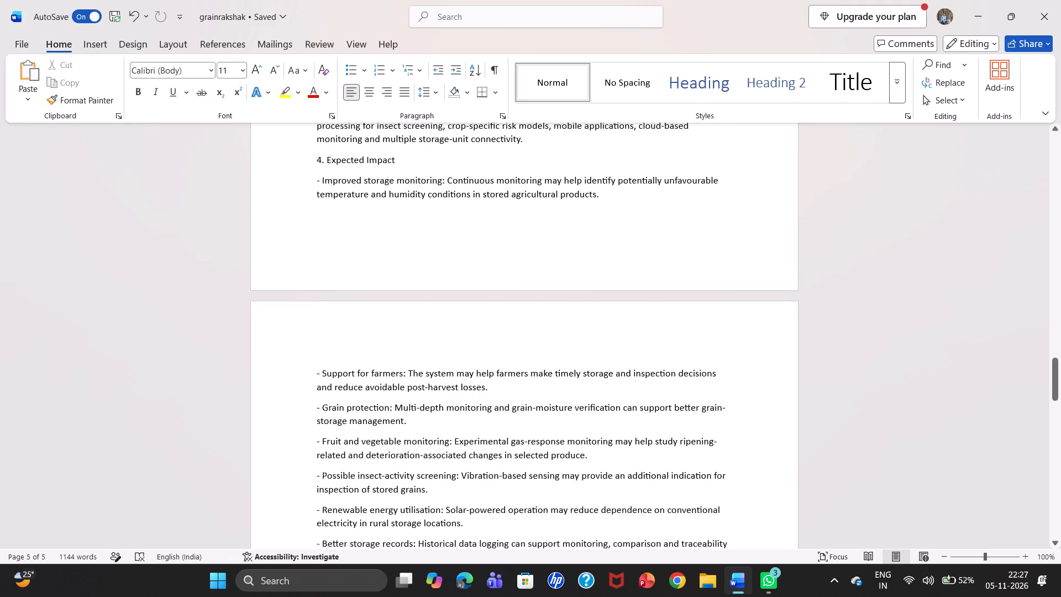
scroll(447, 366, "up", 2)
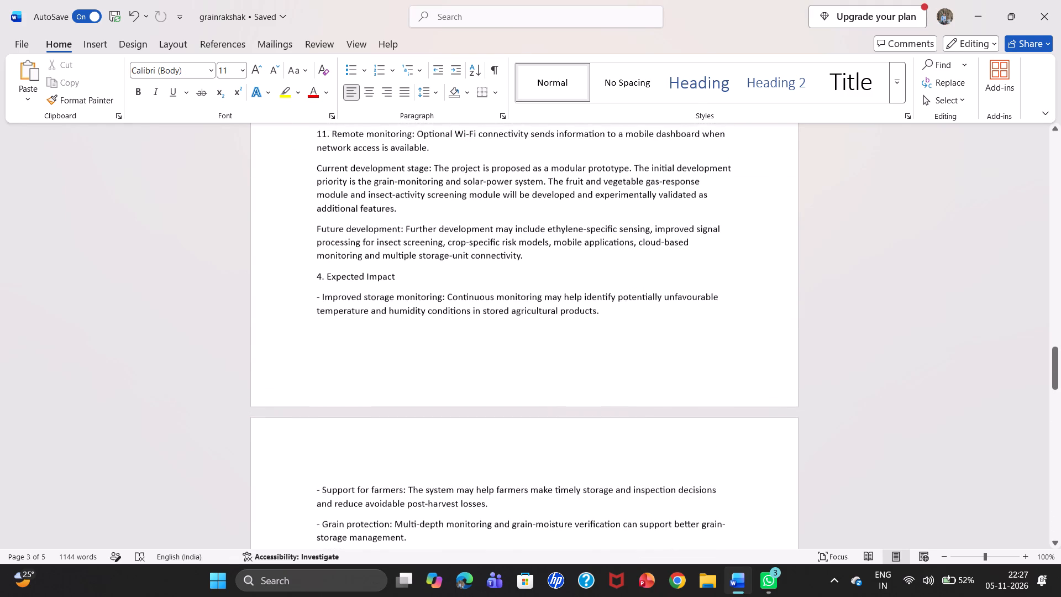
scroll(447, 366, "up", 2)
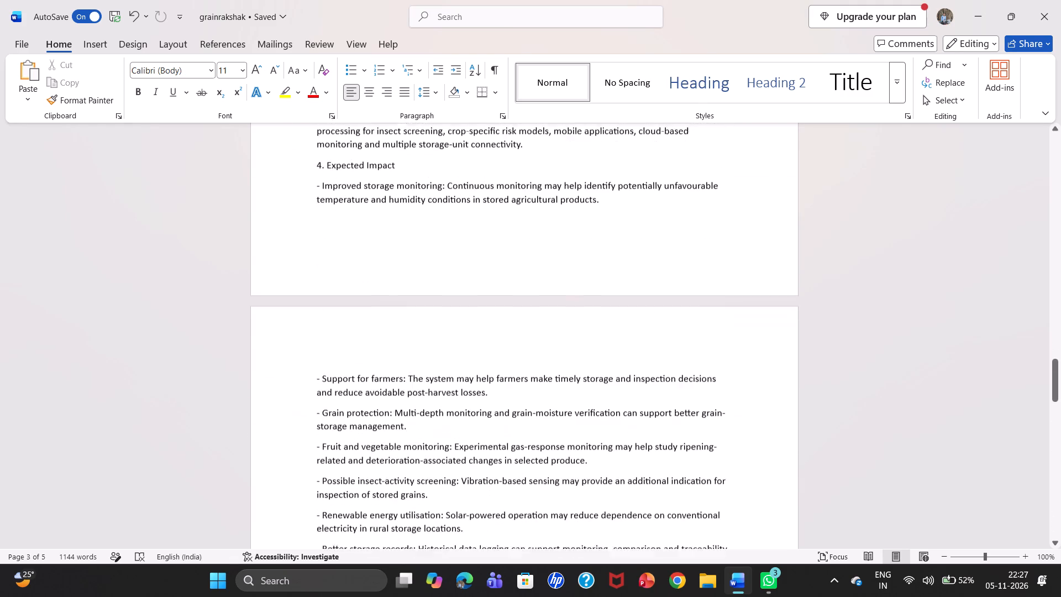
scroll(447, 366, "up", 1)
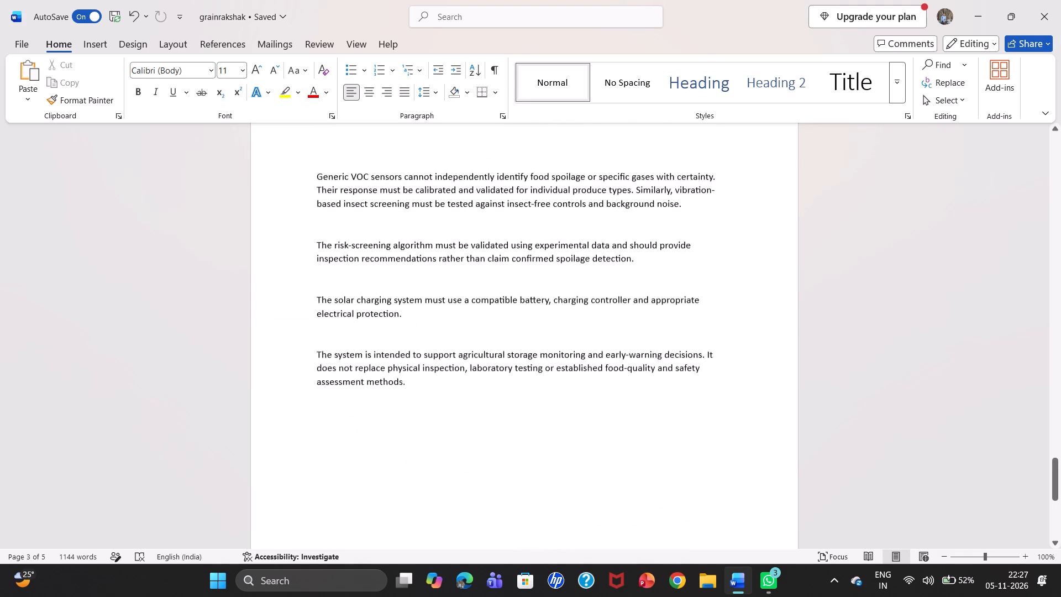
scroll(447, 366, "up", 6)
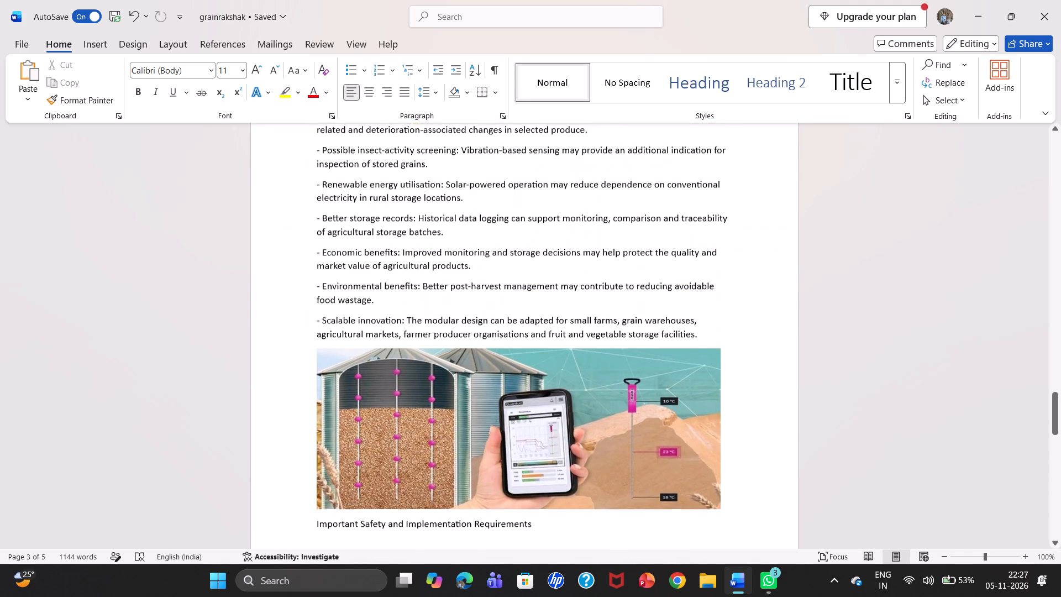
Insert three blank lines after the "Future development" paragraph to push the "4. Expected Impact" heading onto the next page.
scroll(447, 366, "up", 3)
scroll(447, 366, "down", 1)
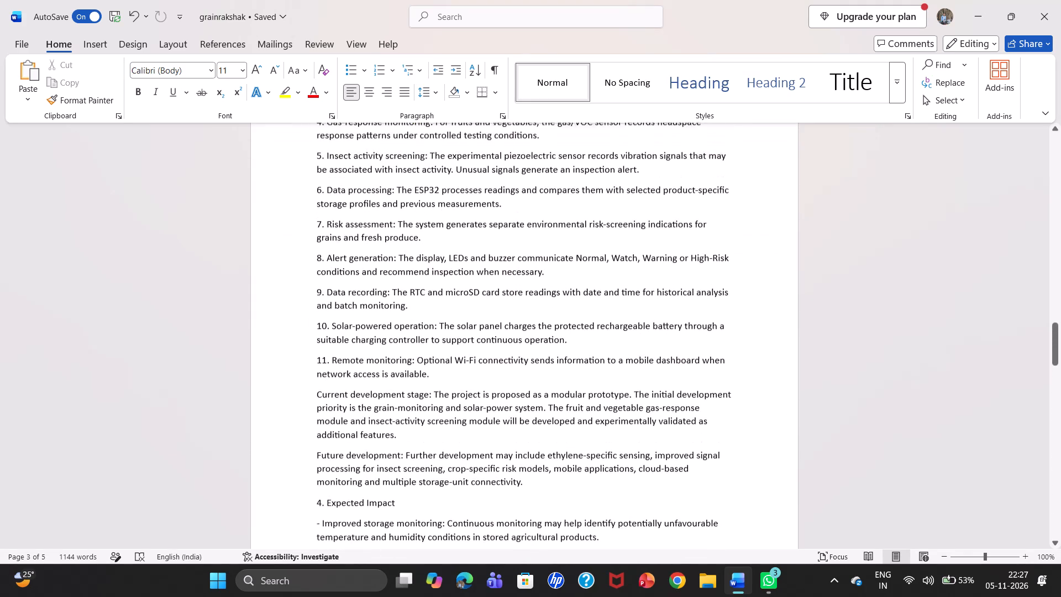
scroll(447, 366, "down", 1)
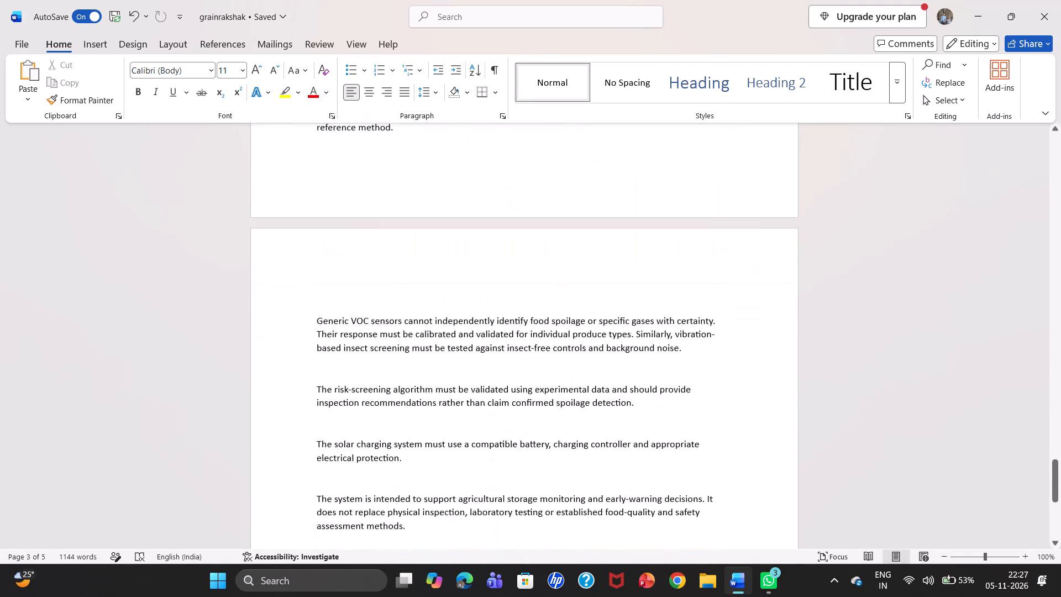
scroll(447, 366, "up", 4)
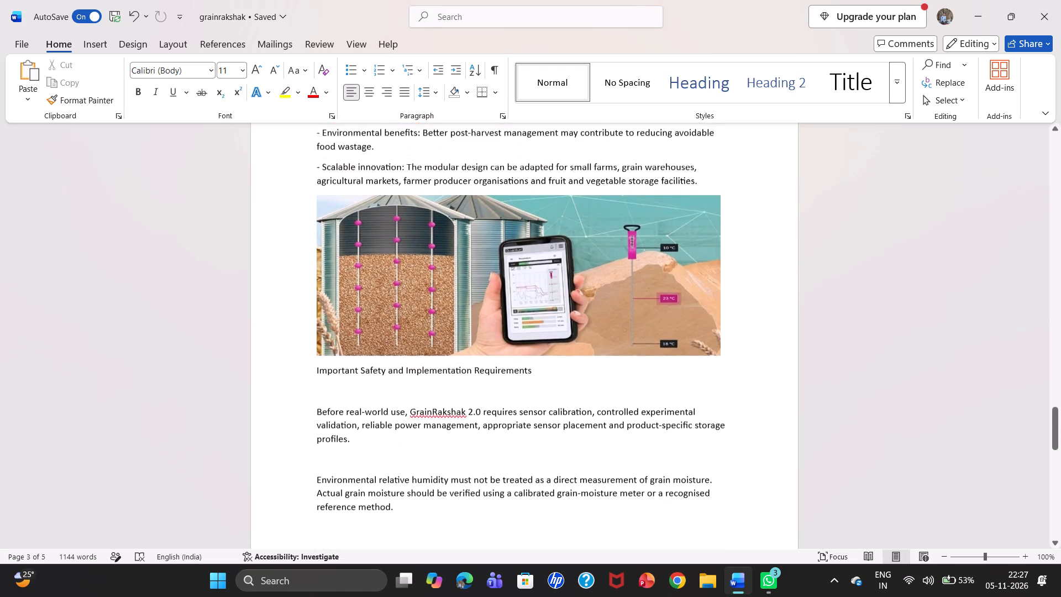
scroll(447, 366, "up", 4)
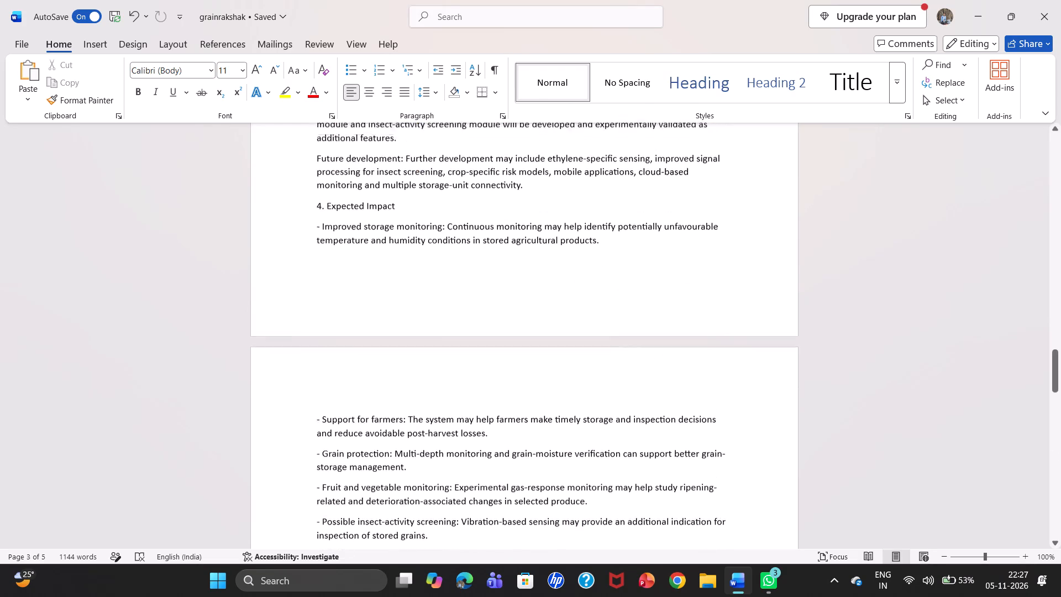
scroll(447, 366, "up", 1)
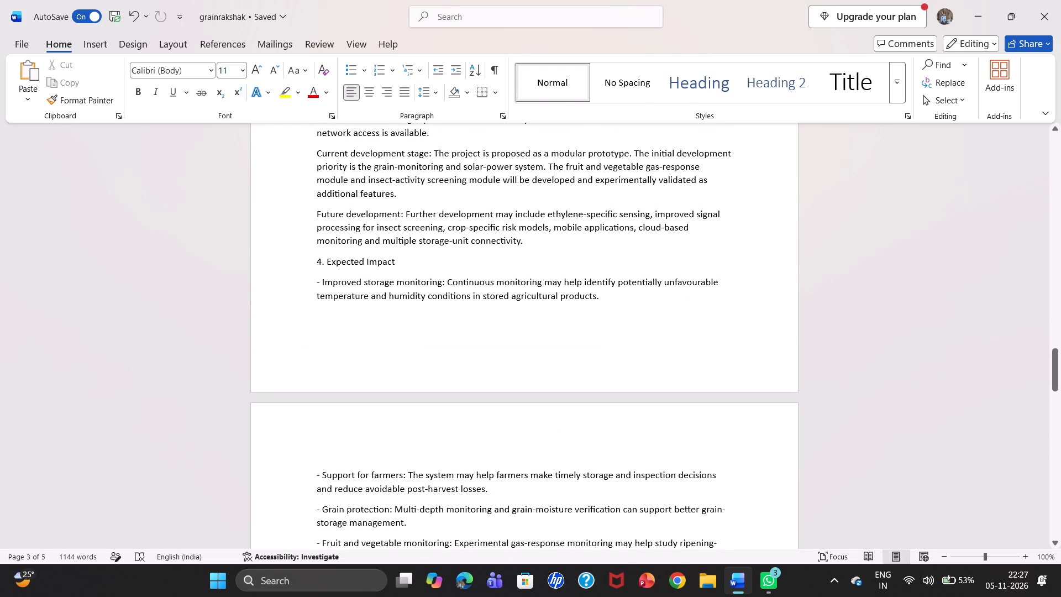
left_click(525, 243)
key("Return")
key("Return")
key("Return")
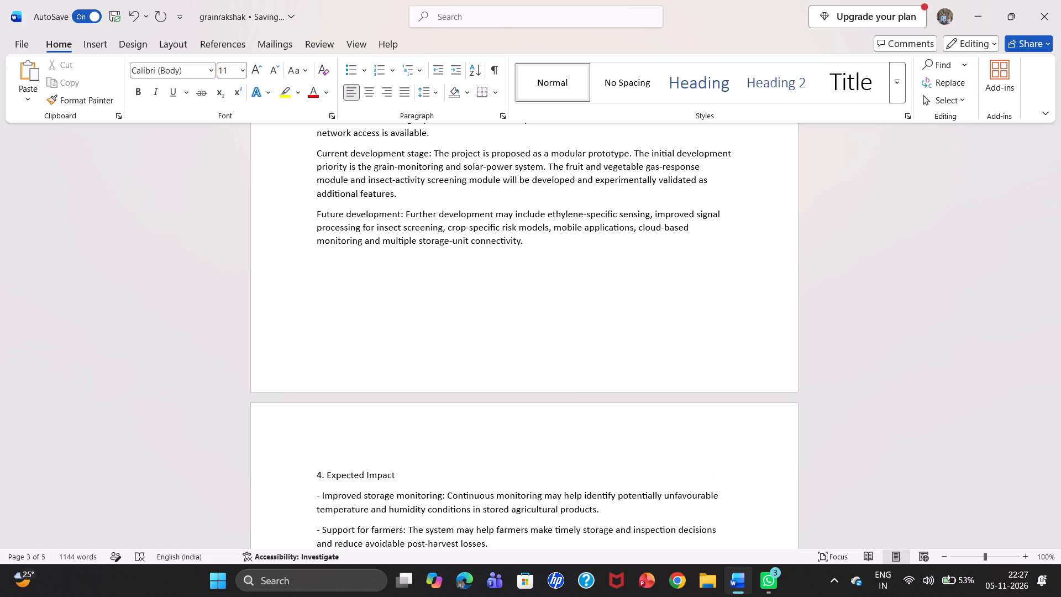
Review the page layout from the "4. Expected Impact" heading through the silo picture to the safety requirements text.
scroll(610, 370, "down", 3)
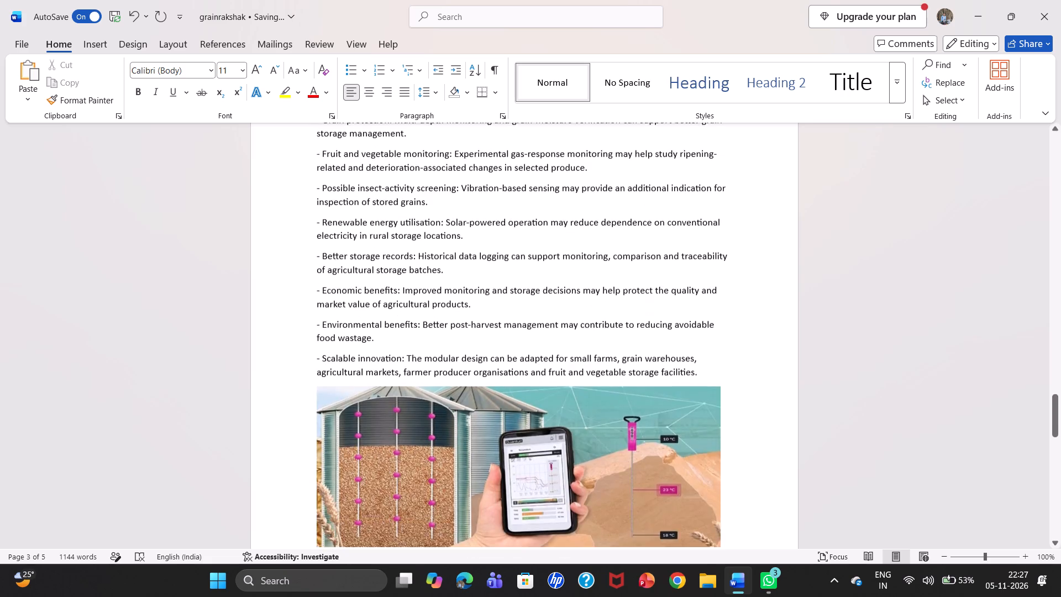
scroll(610, 370, "up", 2)
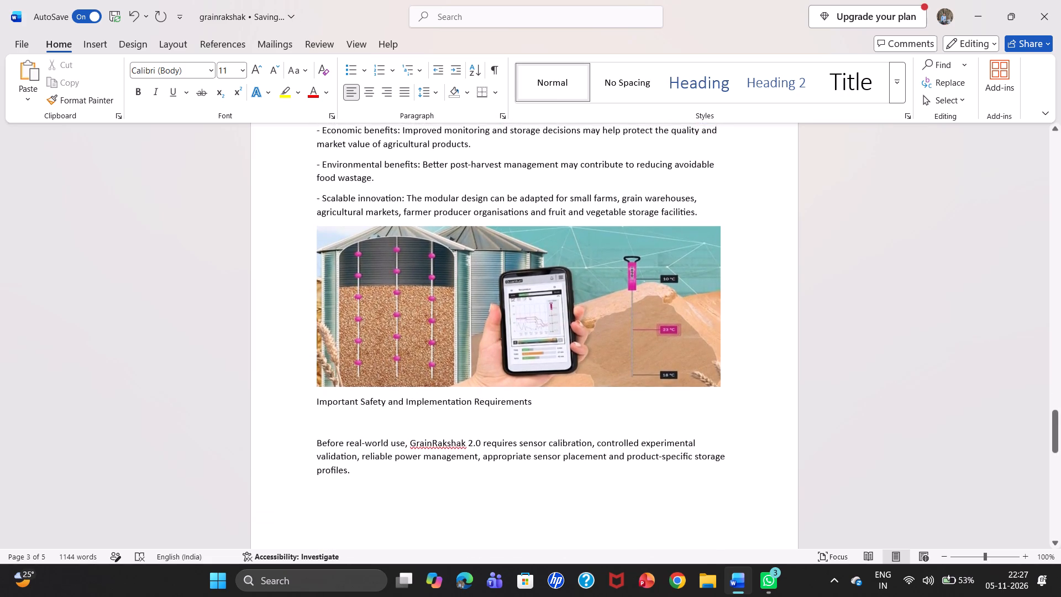
scroll(610, 370, "up", 2)
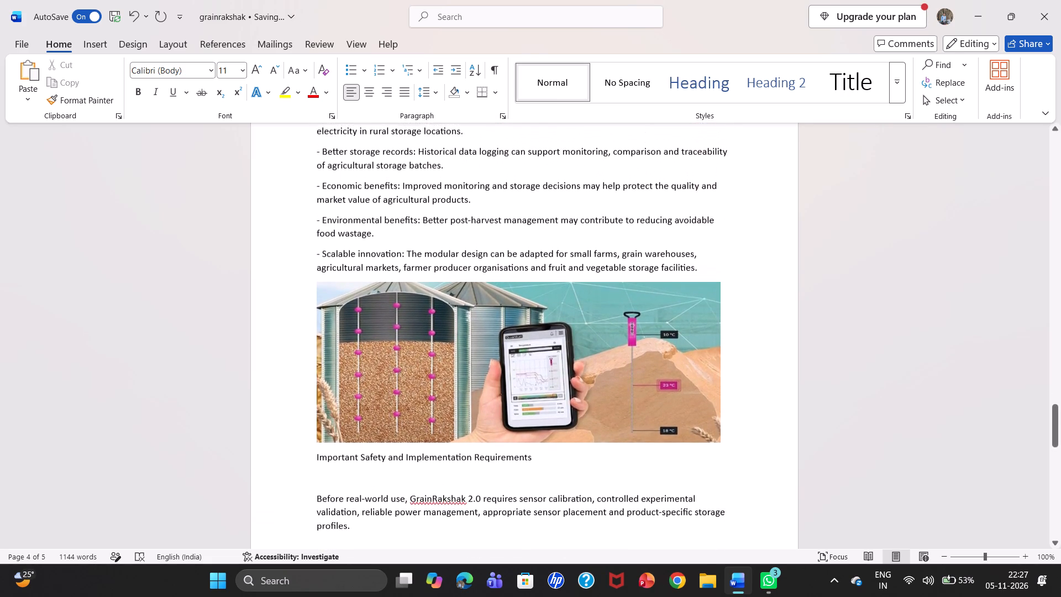
scroll(610, 370, "up", 1)
scroll(610, 370, "right", 2)
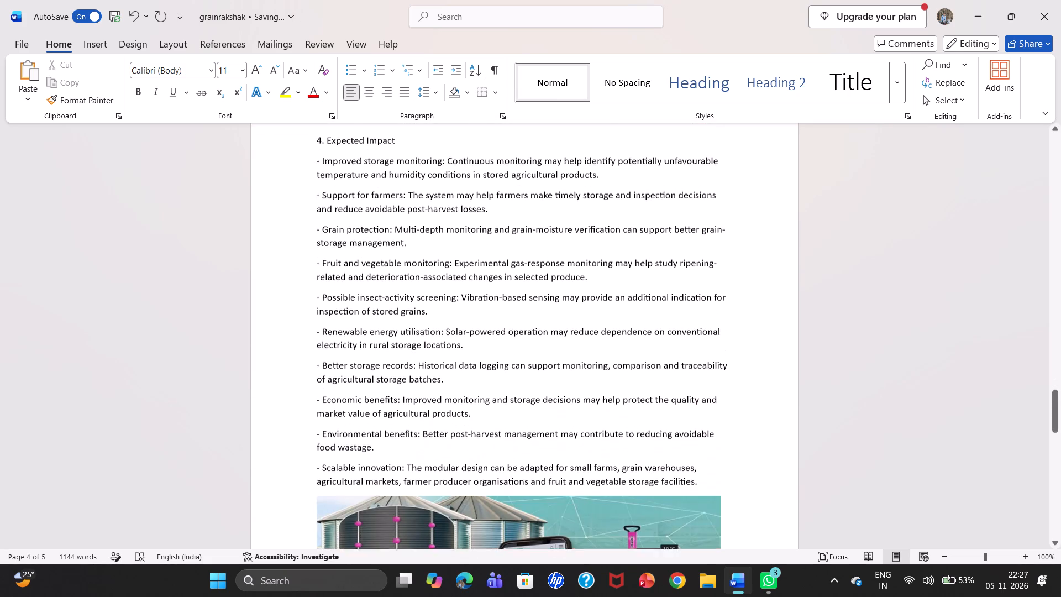
scroll(610, 370, "right", 3)
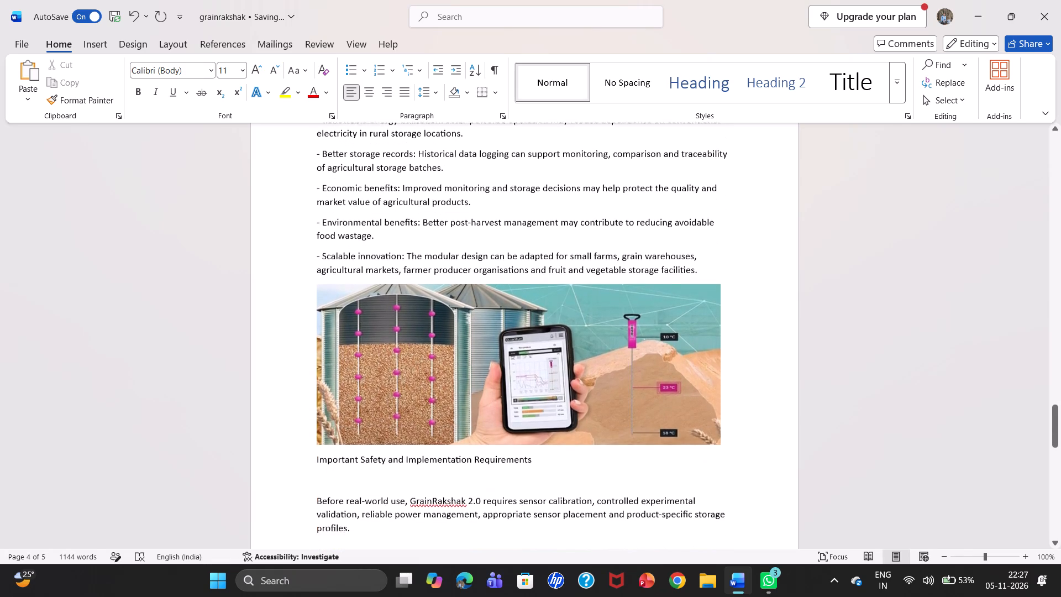
scroll(610, 370, "right", 1)
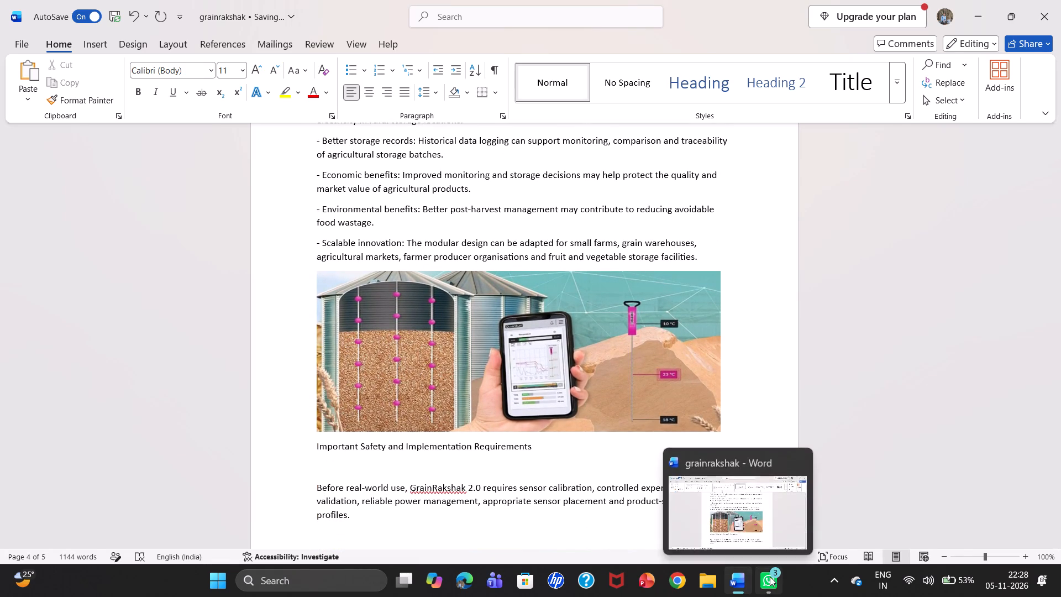
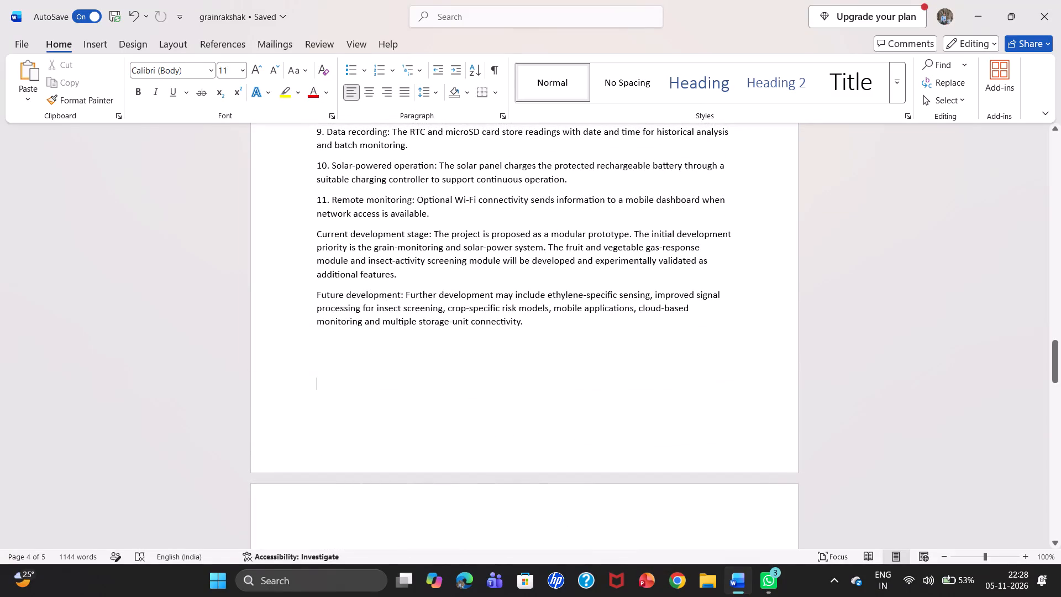
Paste the copied silo monitoring image as a picture in the blank space below the "Future development" paragraph.
left_click(333, 368)
key("ctrl+v")
left_click(376, 386)
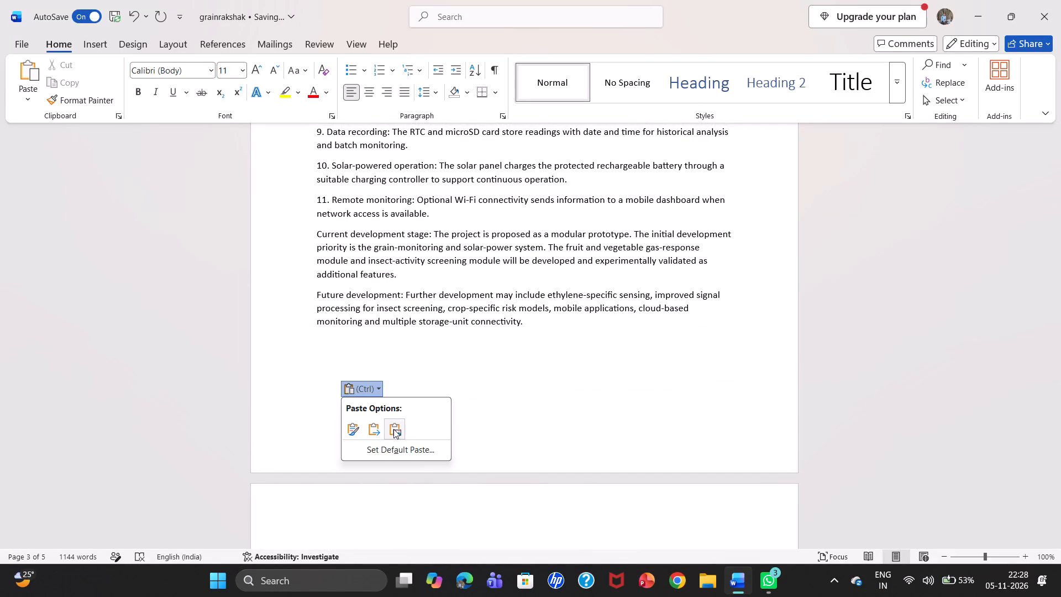
left_click(393, 429)
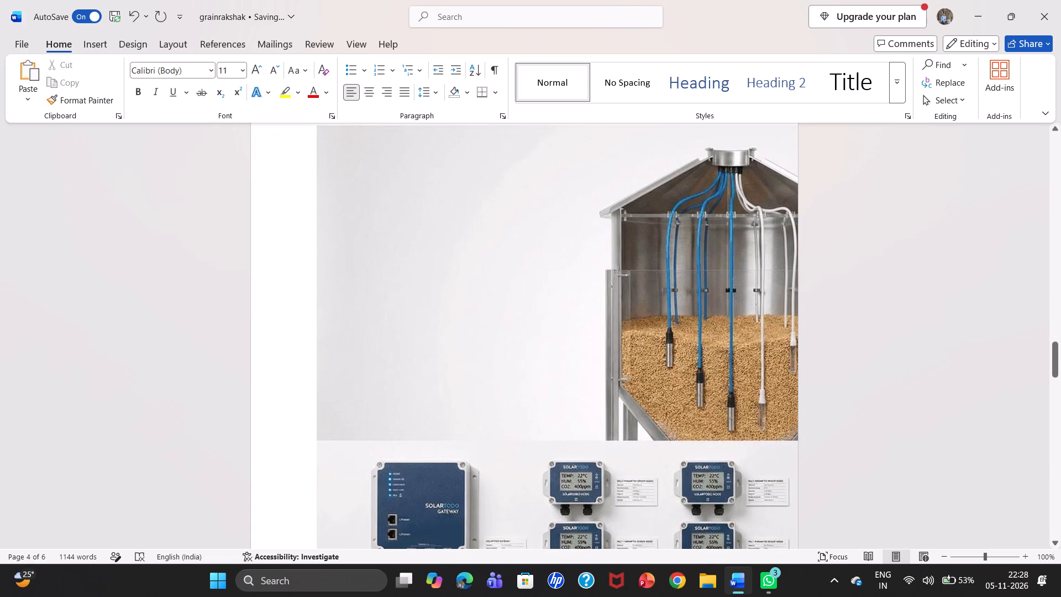
Narrow the newly pasted silo picture, keeping its height, until its width is about that of the page area beside the left margin.
left_click(318, 344)
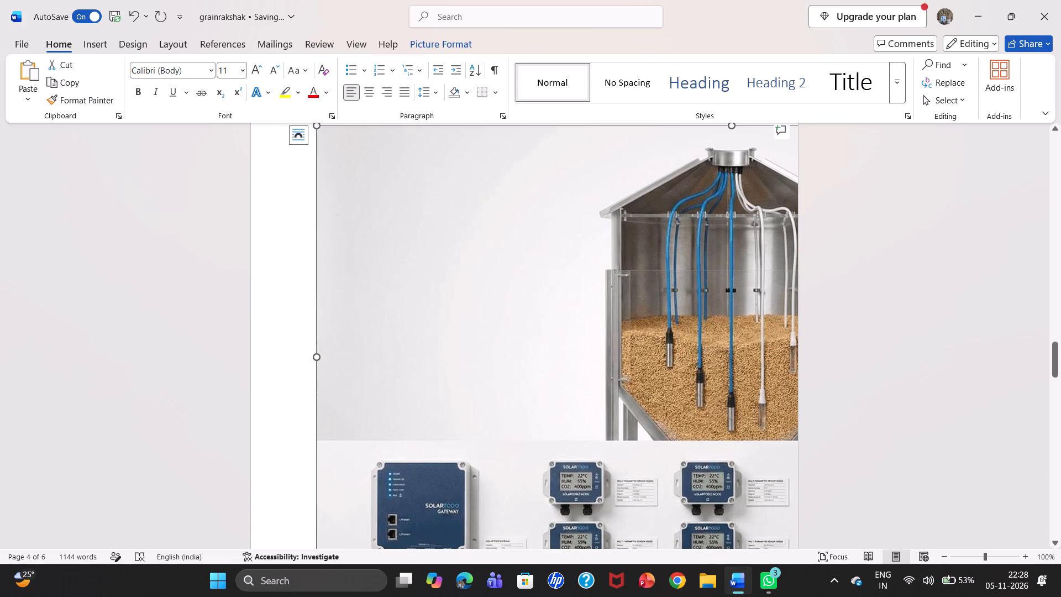
left_click_drag(319, 358, 343, 358)
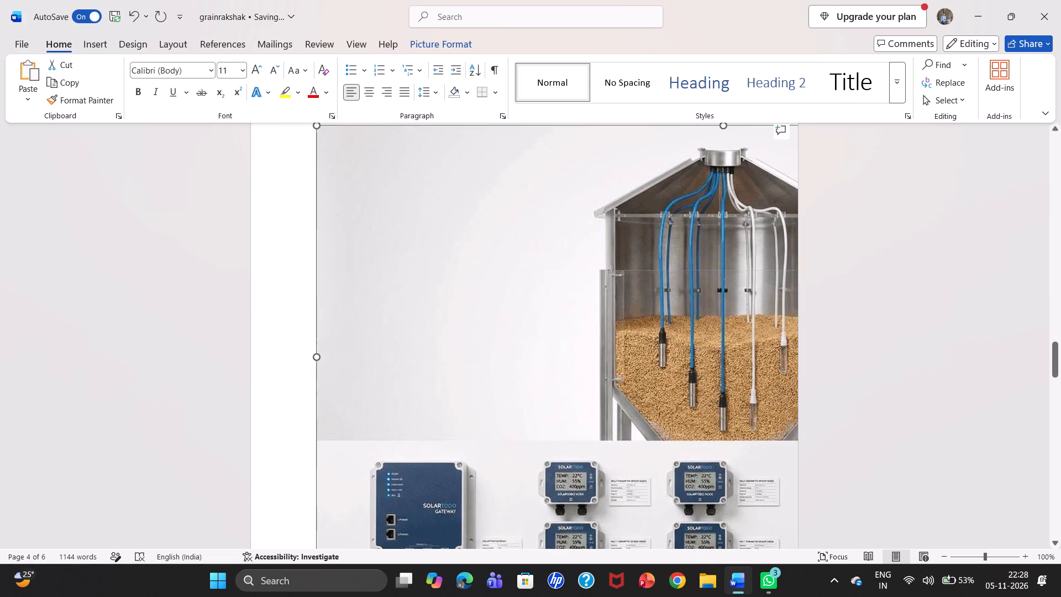
left_click_drag(343, 358, 653, 348)
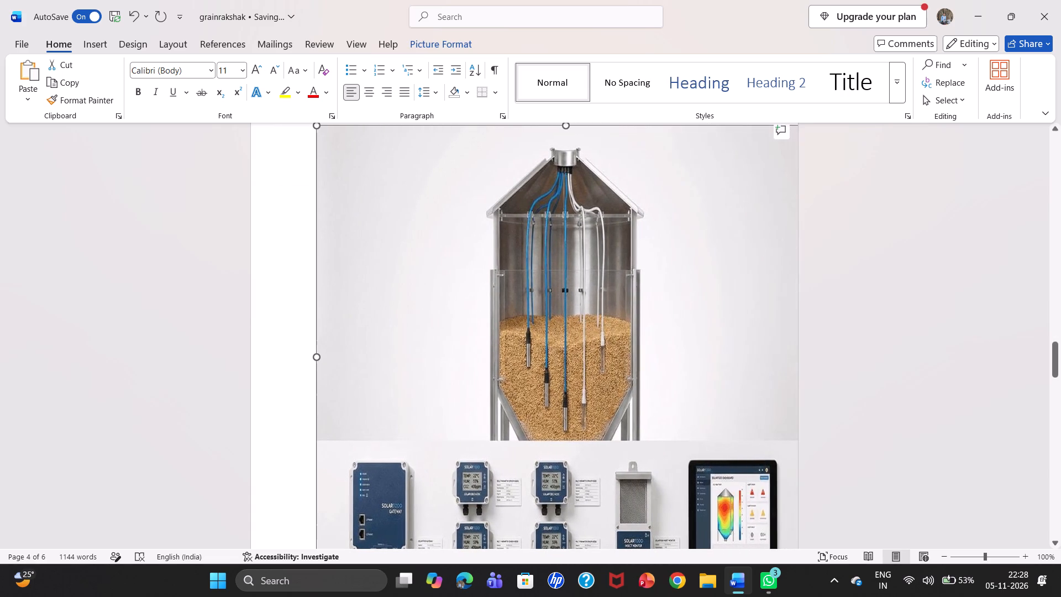
left_click_drag(653, 348, 662, 348)
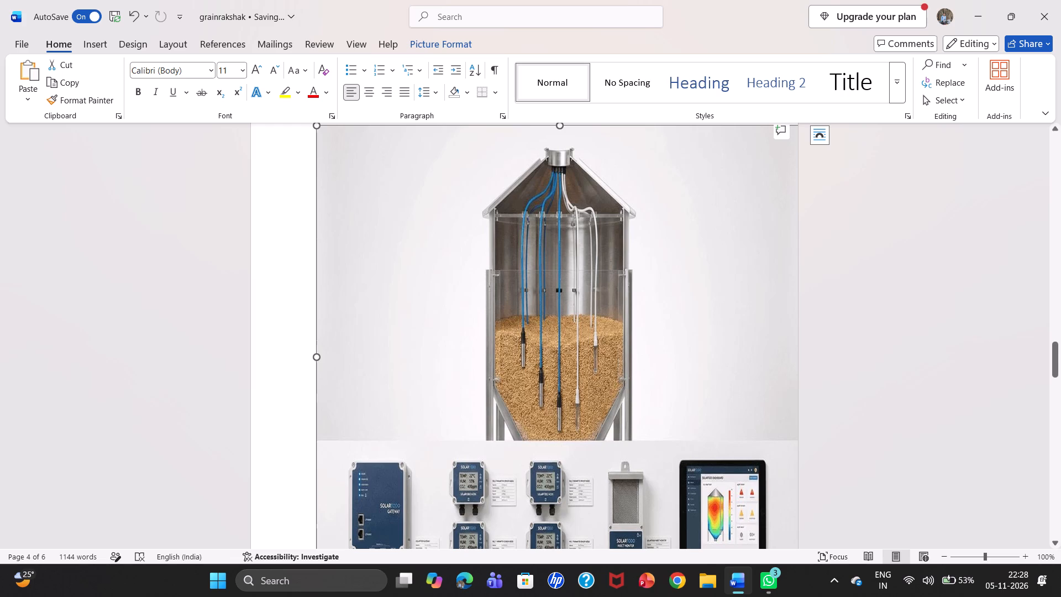
Reduce the height of the silo picture above the "4. Expected Impact" heading to less than half of its page-filling size.
scroll(419, 430, "down", 1)
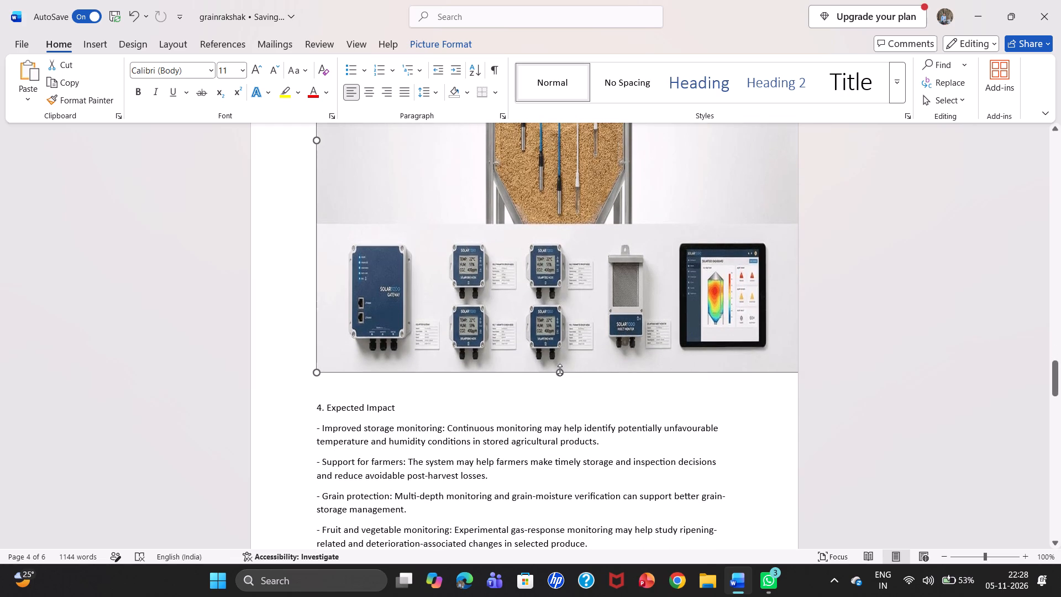
left_click_drag(560, 370, 560, 265)
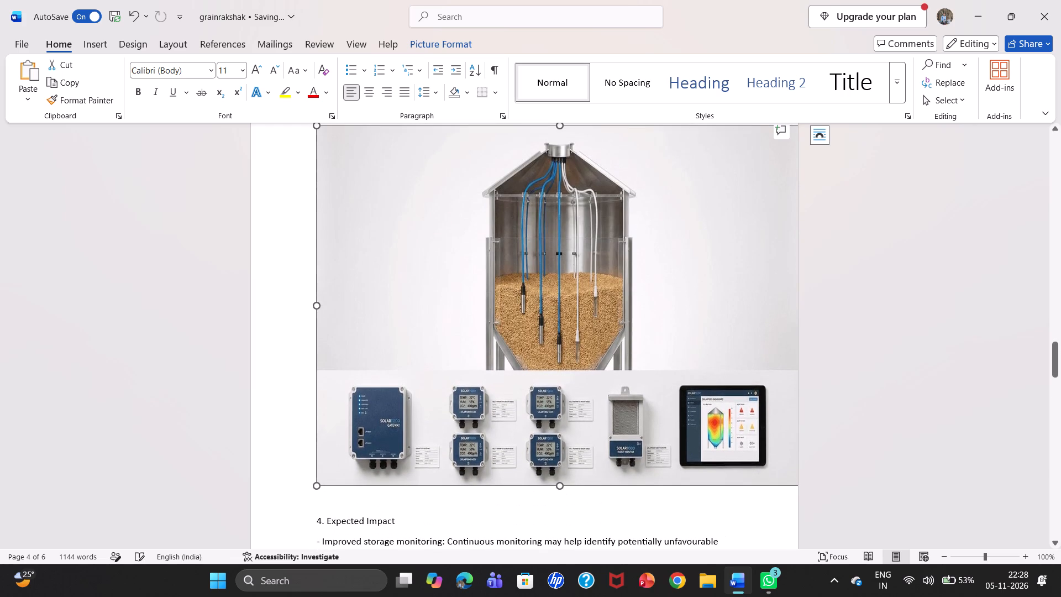
scroll(554, 222, "up", 1)
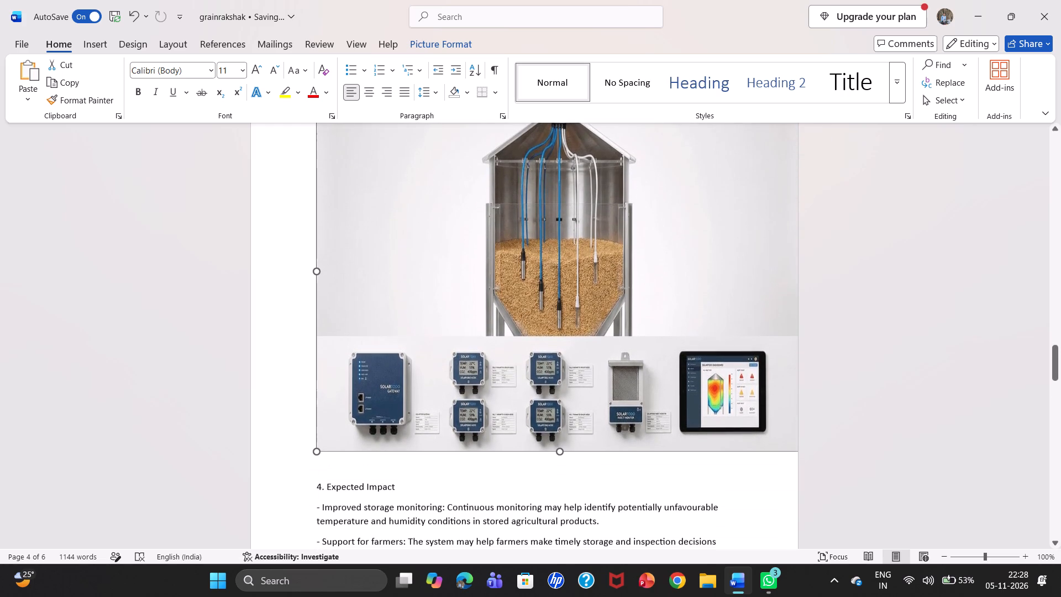
scroll(568, 174, "up", 1)
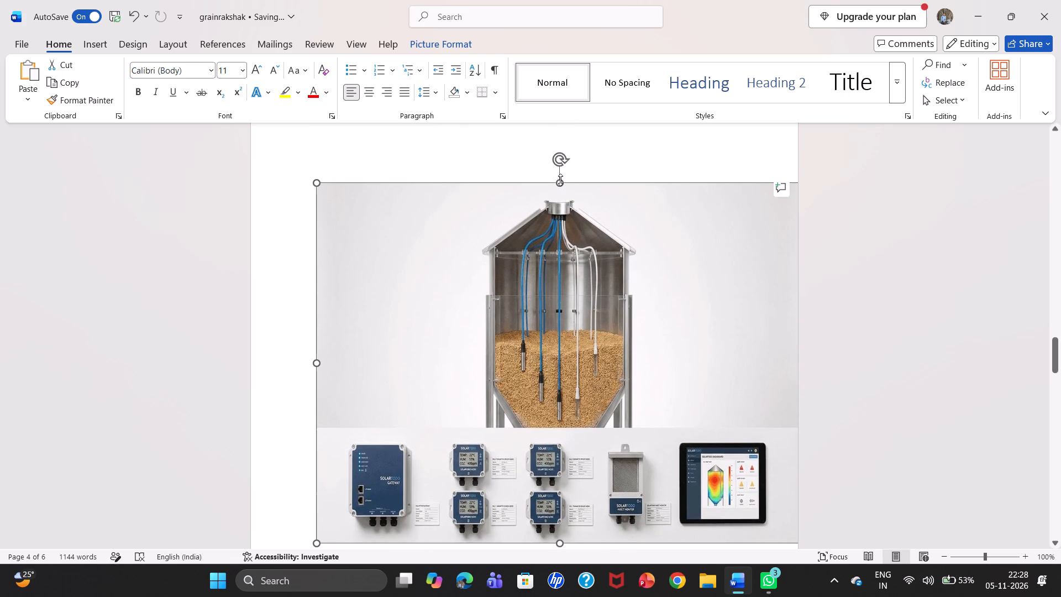
left_click_drag(560, 182, 564, 269)
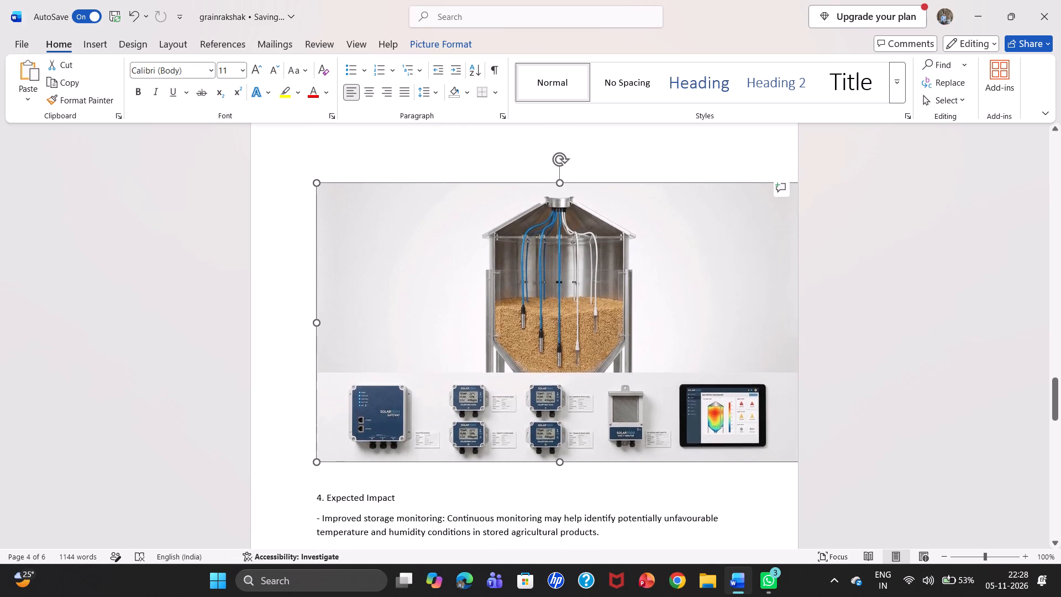
left_click_drag(564, 269, 570, 320)
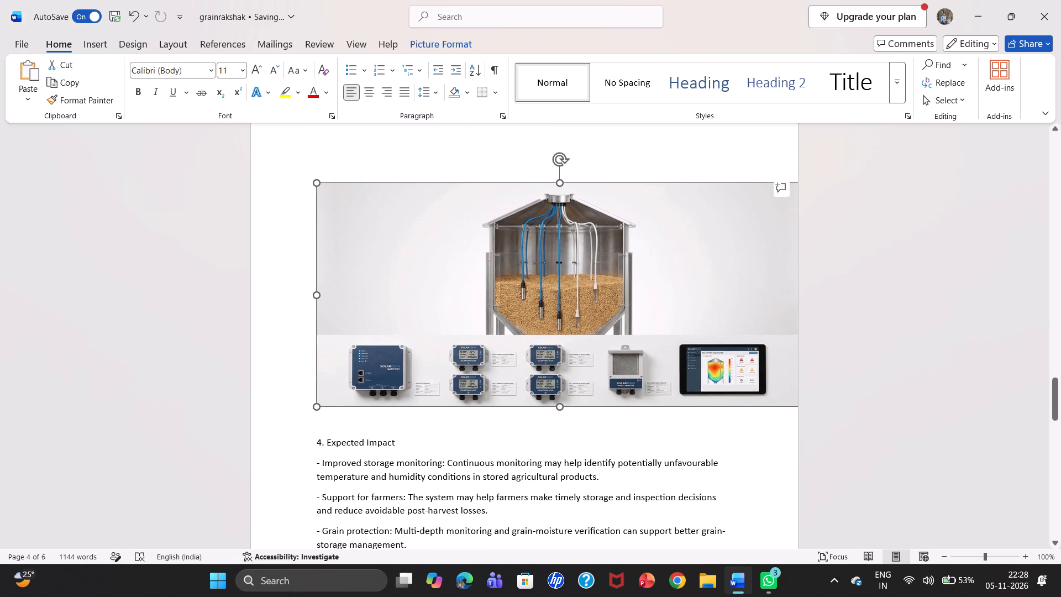
left_click_drag(570, 320, 571, 322)
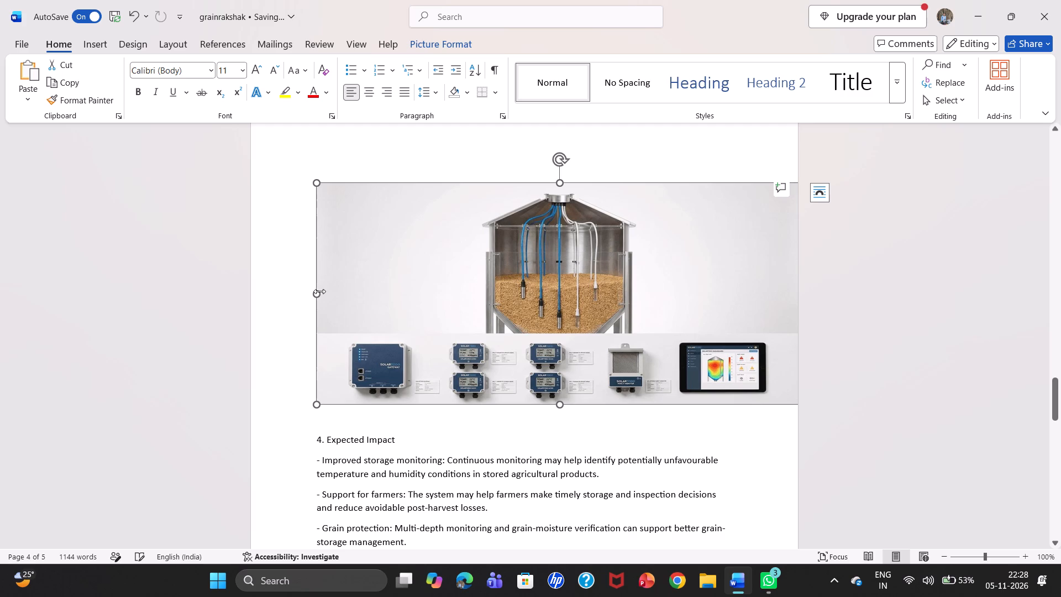
Narrow the silo picture to within the page edge and scale it down to about 12 cm wide.
left_click_drag(319, 292, 326, 303)
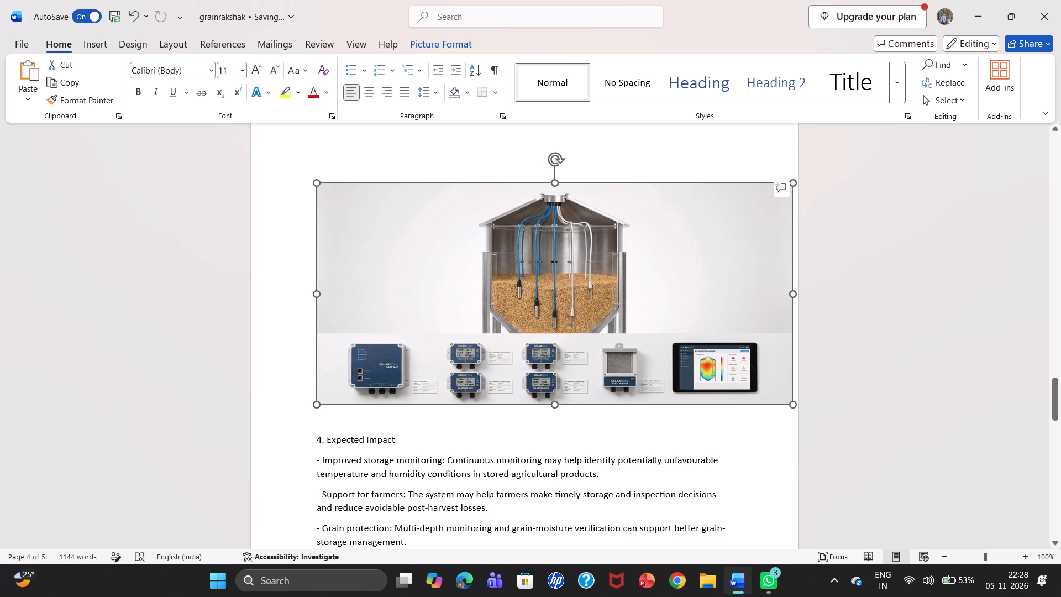
left_click_drag(326, 303, 354, 303)
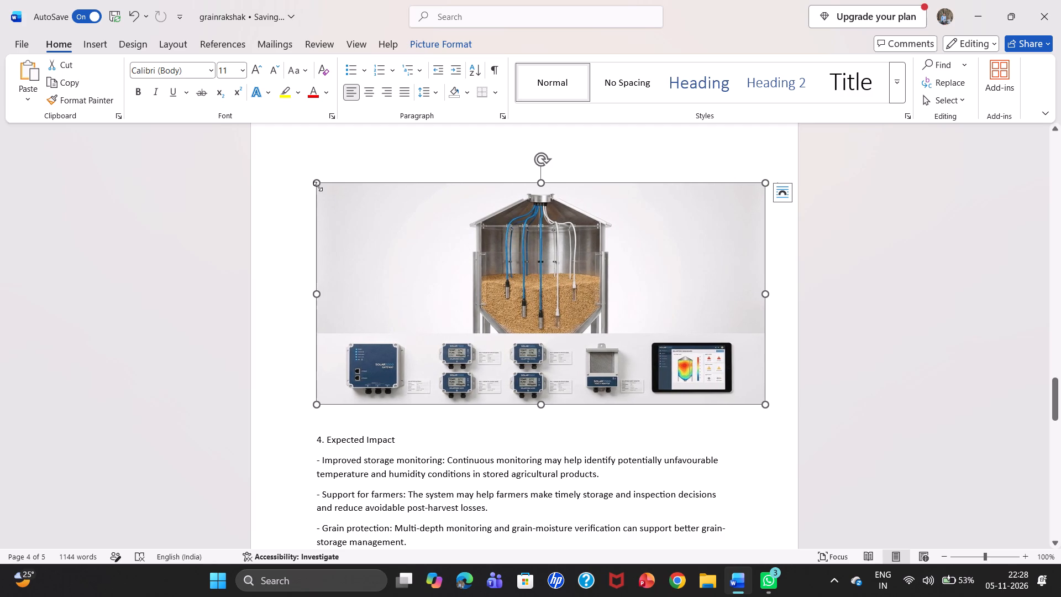
left_click_drag(318, 185, 344, 201)
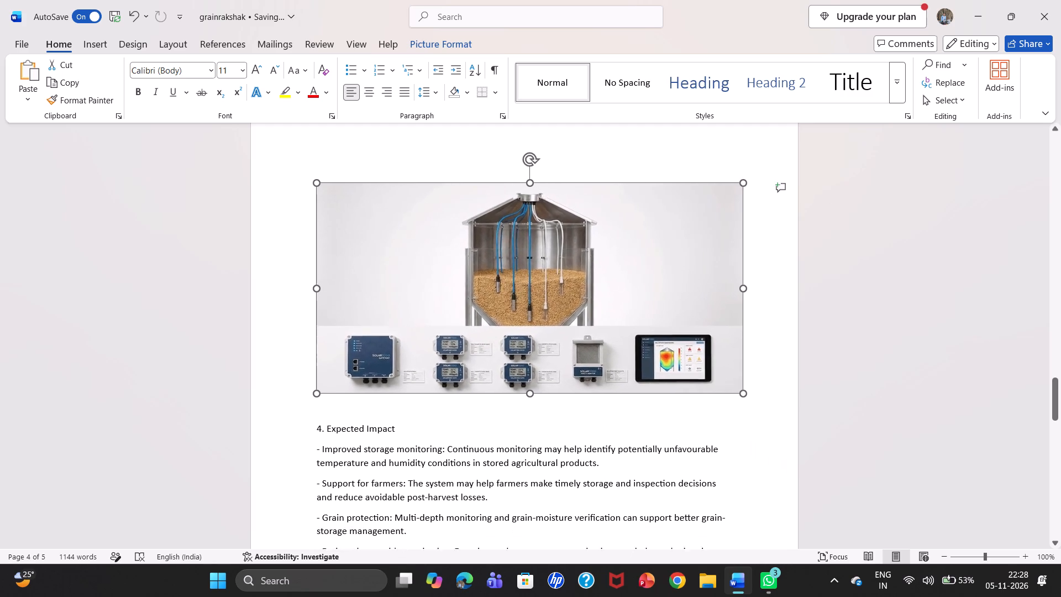
left_click_drag(344, 201, 448, 266)
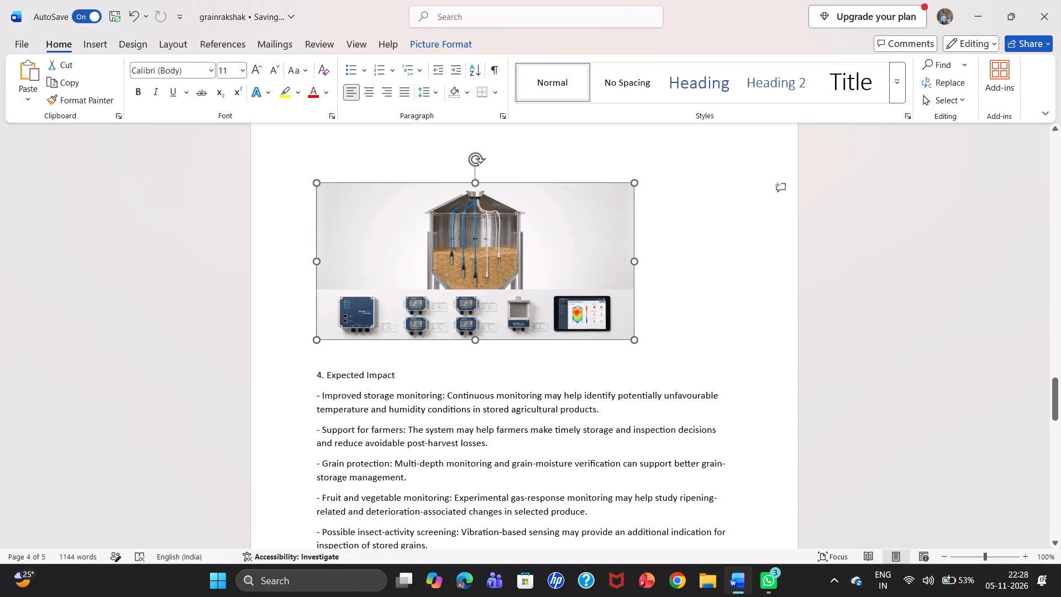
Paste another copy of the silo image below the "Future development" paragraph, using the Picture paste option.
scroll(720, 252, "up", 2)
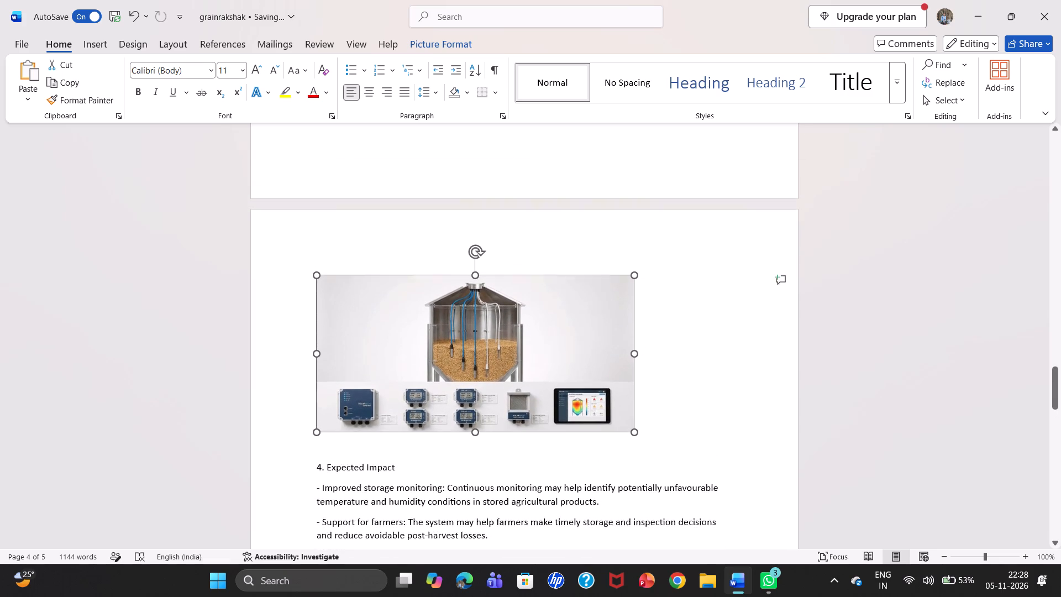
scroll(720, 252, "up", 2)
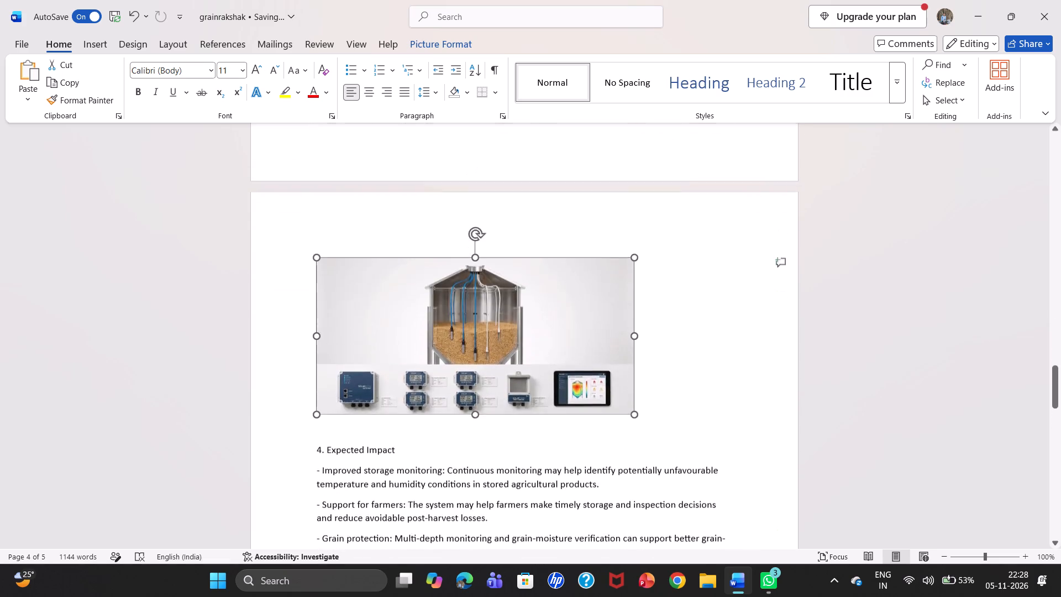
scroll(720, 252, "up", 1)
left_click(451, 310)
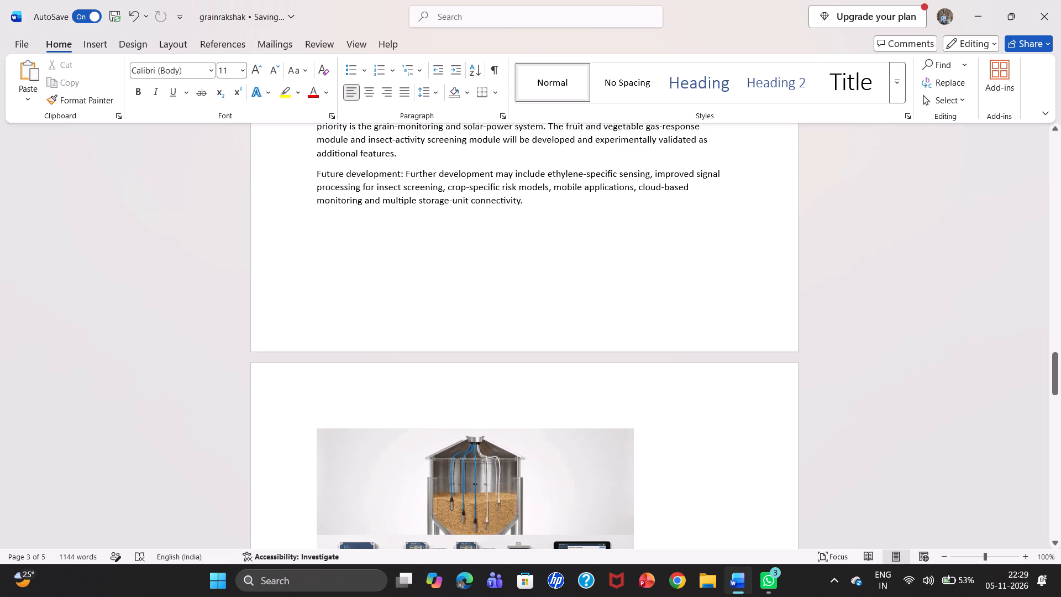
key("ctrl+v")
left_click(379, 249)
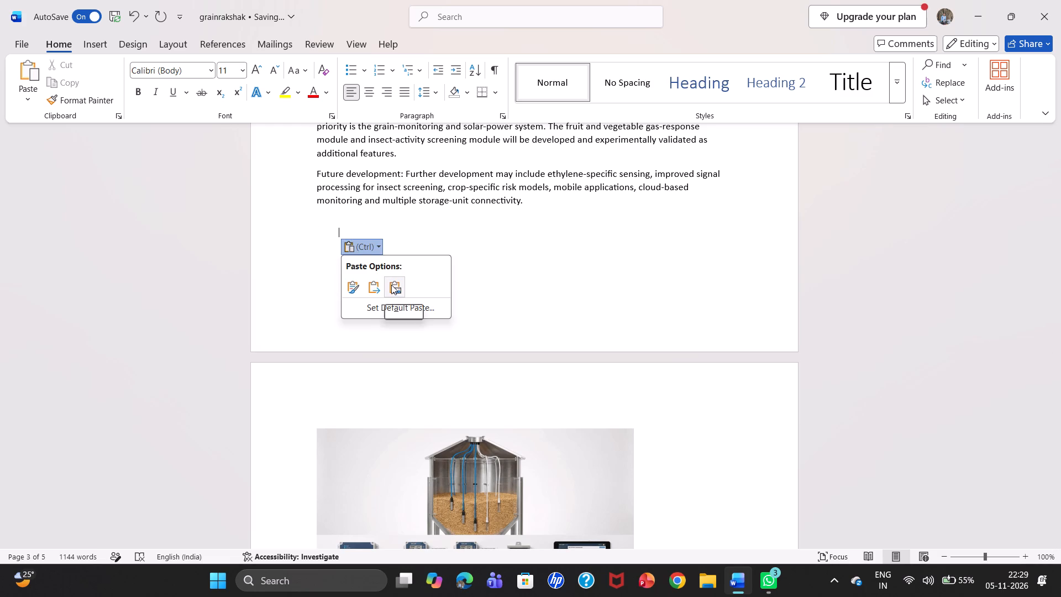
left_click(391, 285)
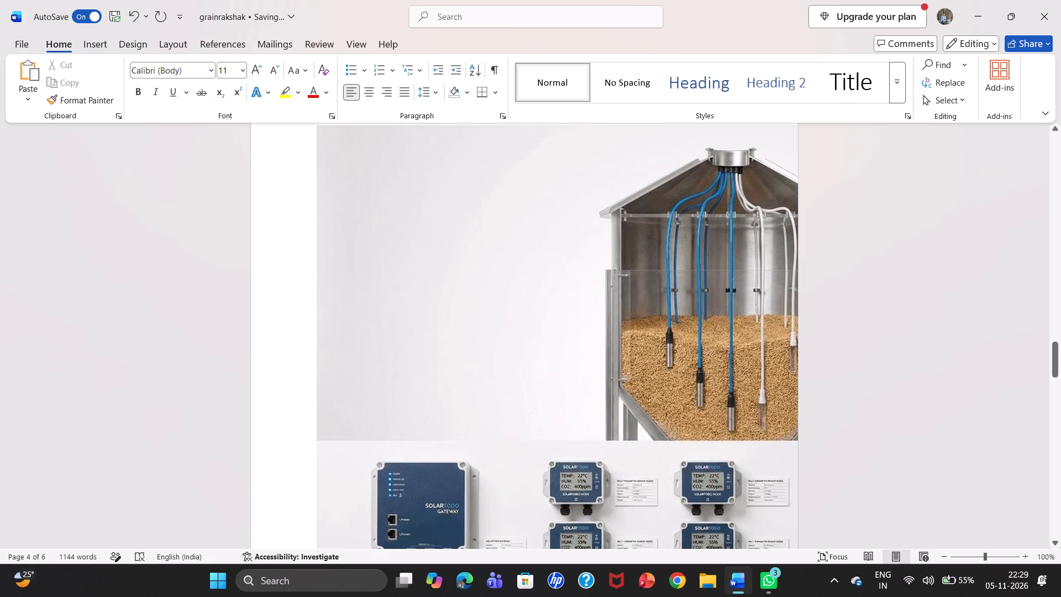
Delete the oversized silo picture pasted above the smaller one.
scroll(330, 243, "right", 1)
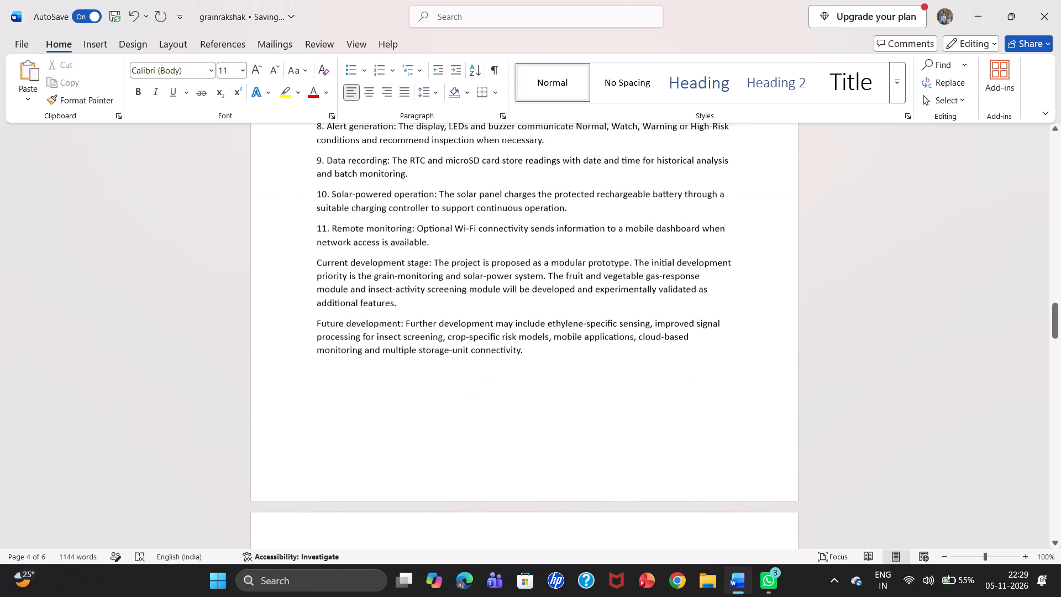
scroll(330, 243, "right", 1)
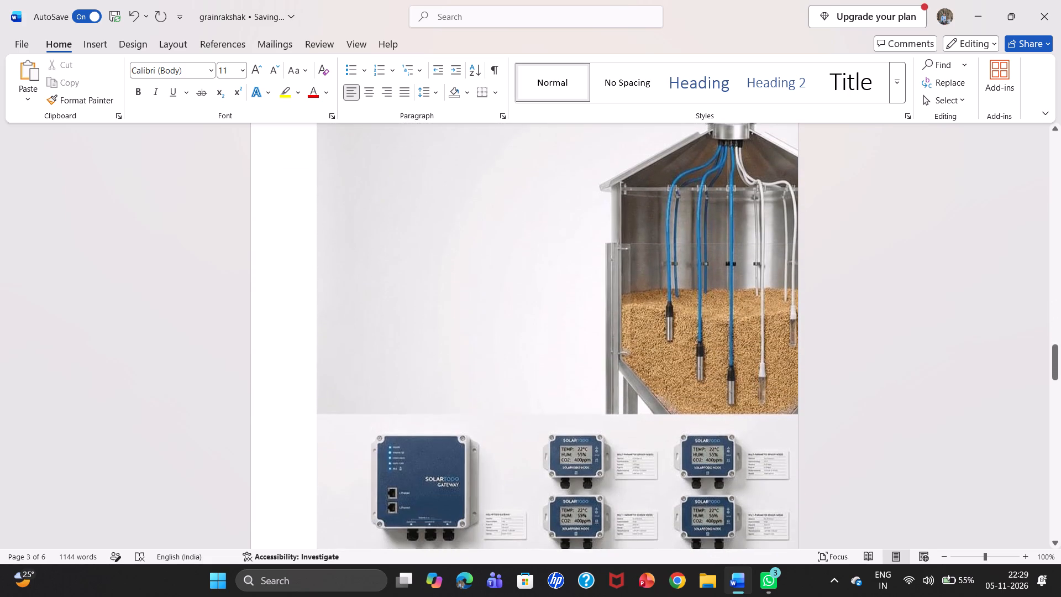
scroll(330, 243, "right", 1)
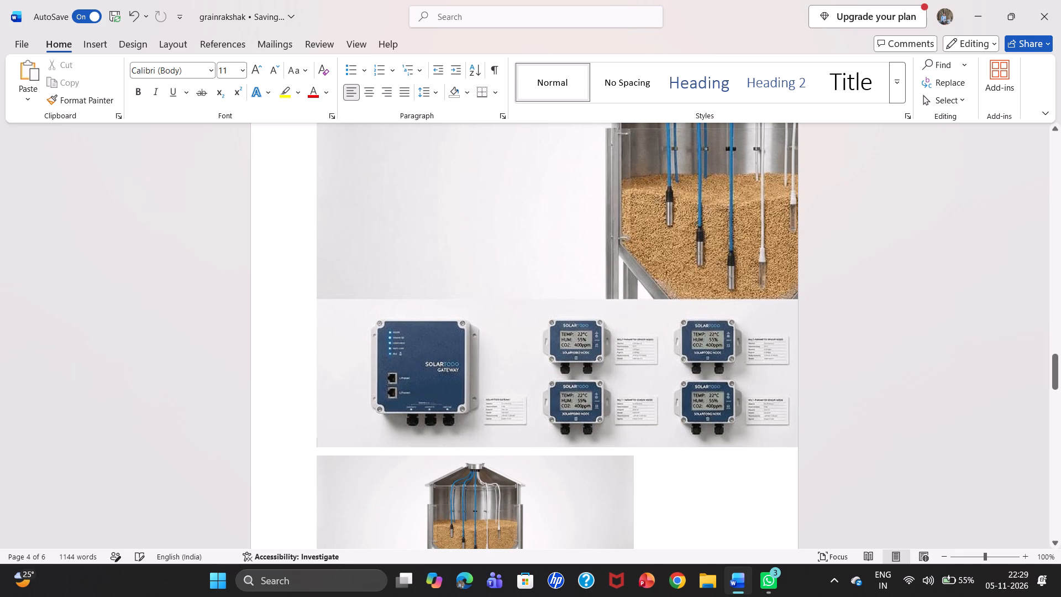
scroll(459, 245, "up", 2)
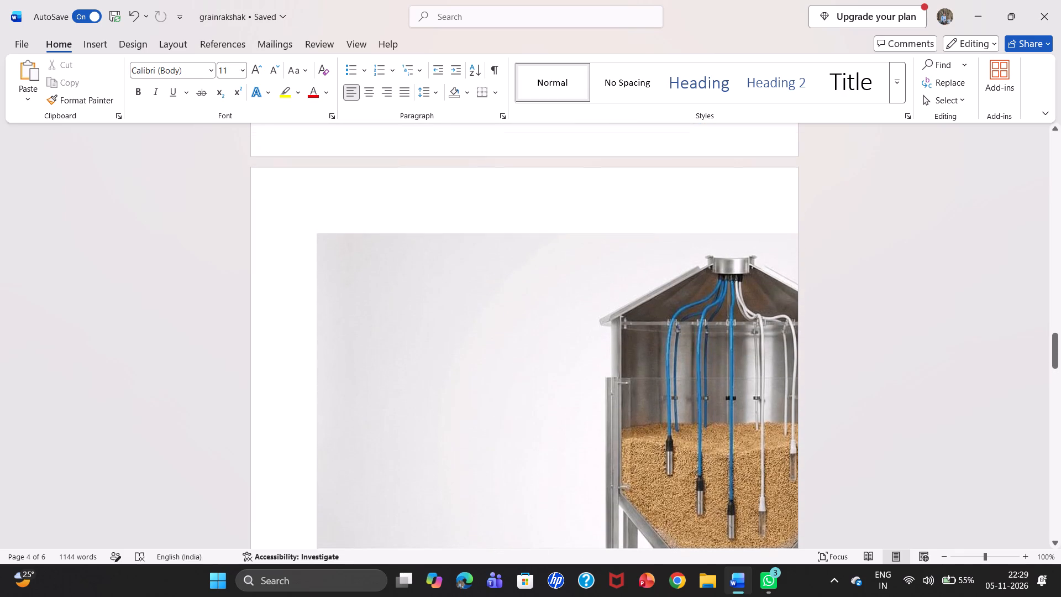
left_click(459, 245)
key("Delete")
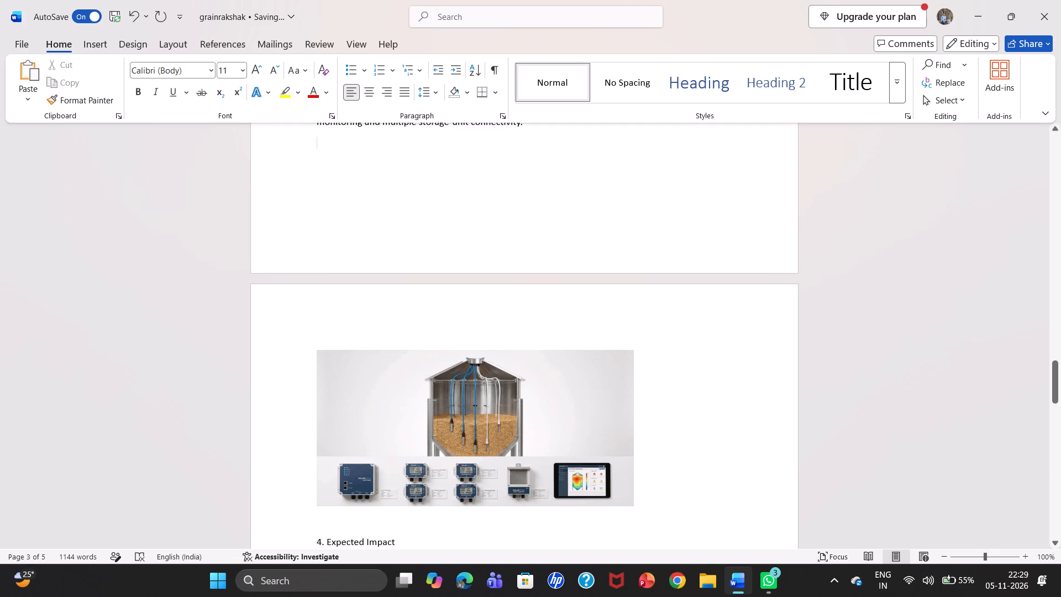
Reduce the remaining silo picture's height to about 5 cm, keeping it in line with the text.
left_click(475, 345)
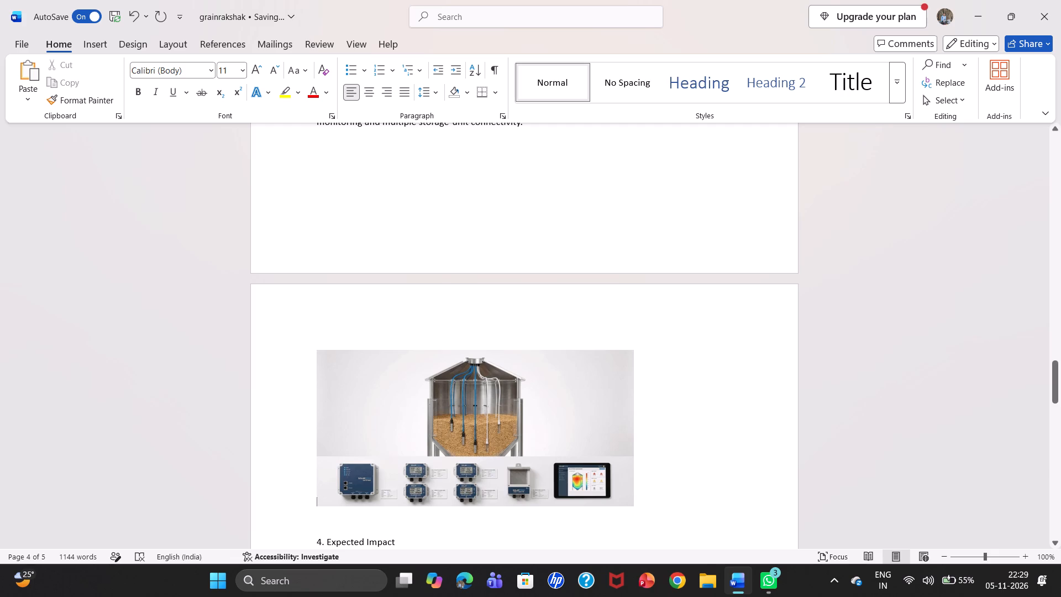
left_click(475, 350)
left_click_drag(475, 350, 484, 376)
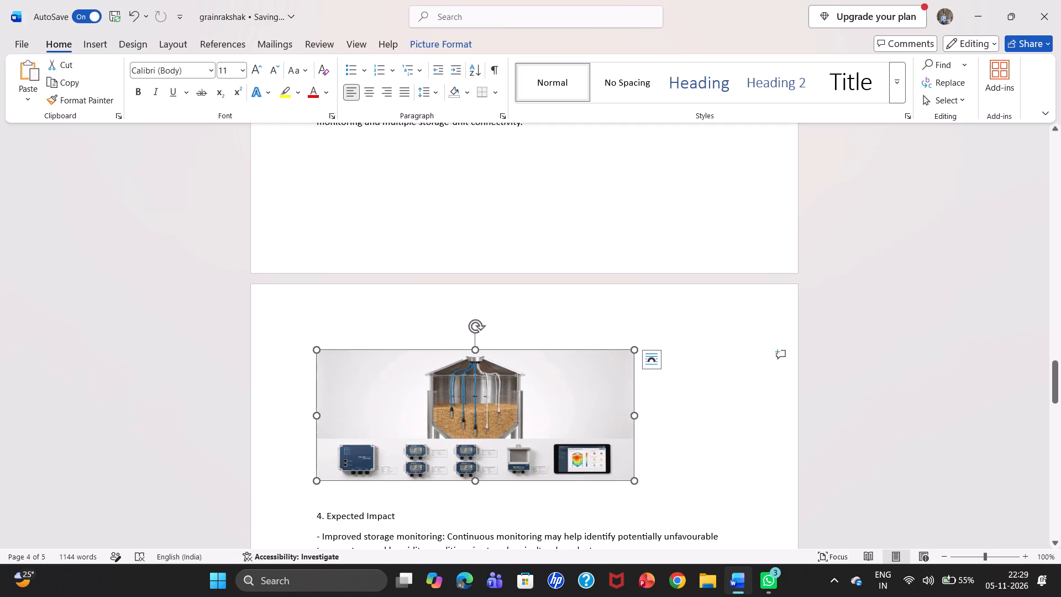
left_click(649, 361)
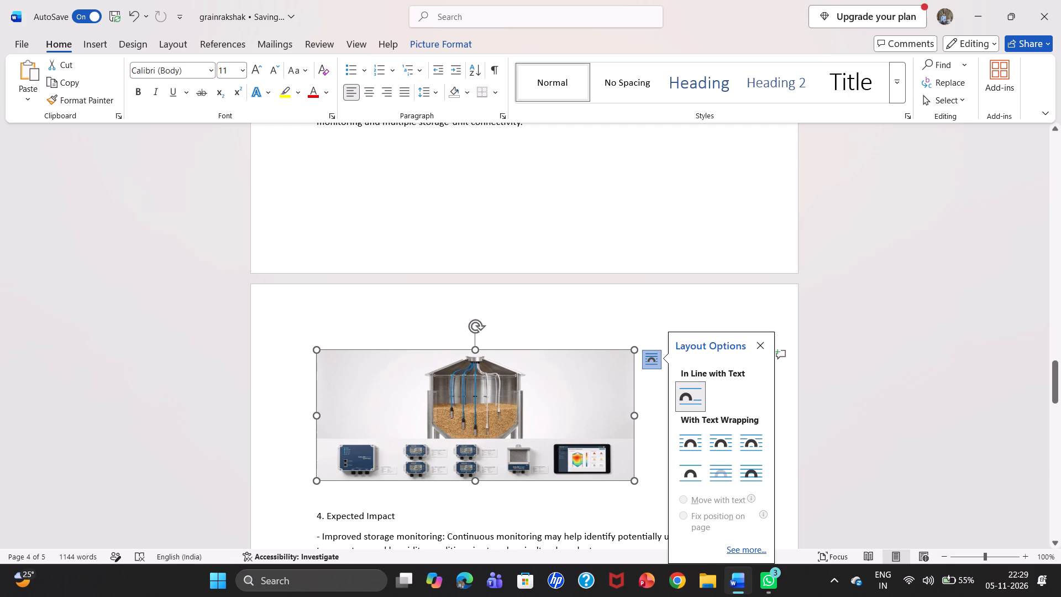
left_click(606, 217)
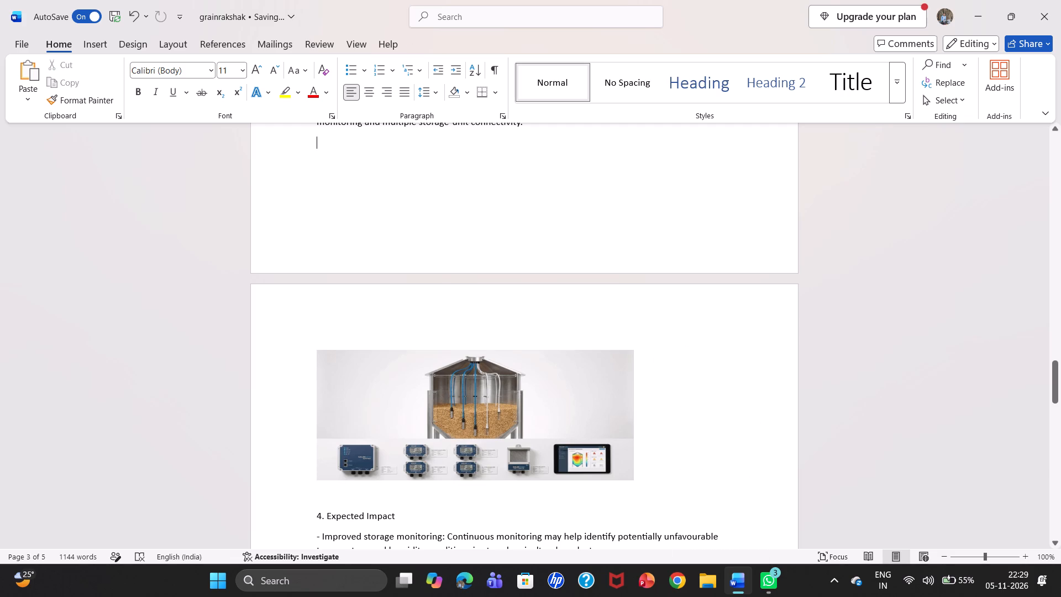
Enlarge the silo picture proportionally to about 7.1 cm high and 17.3 cm wide, and deselect it.
left_click(629, 353)
double_click(629, 353)
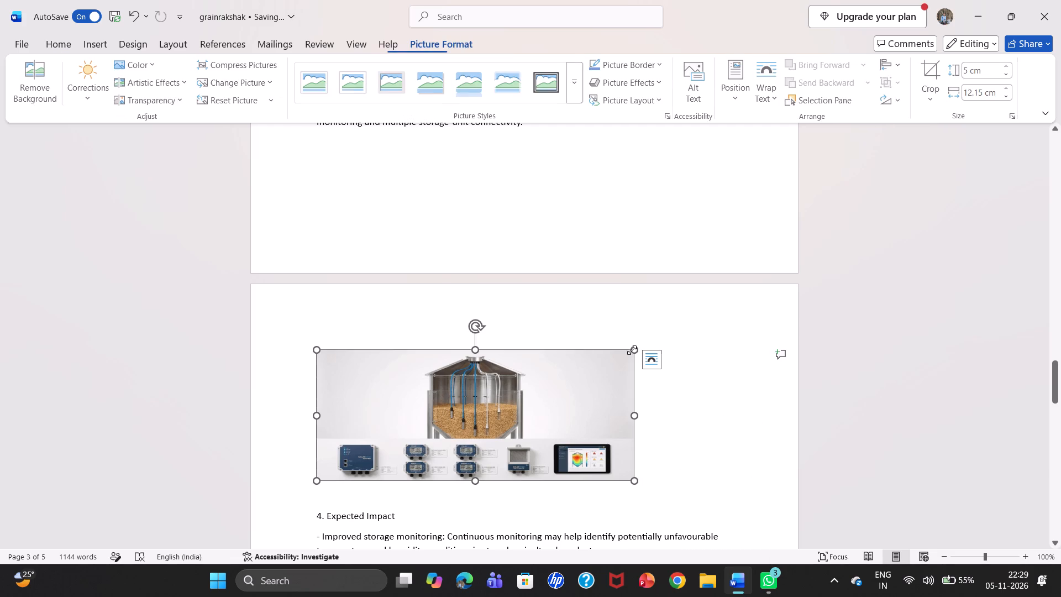
left_click_drag(633, 352, 638, 339)
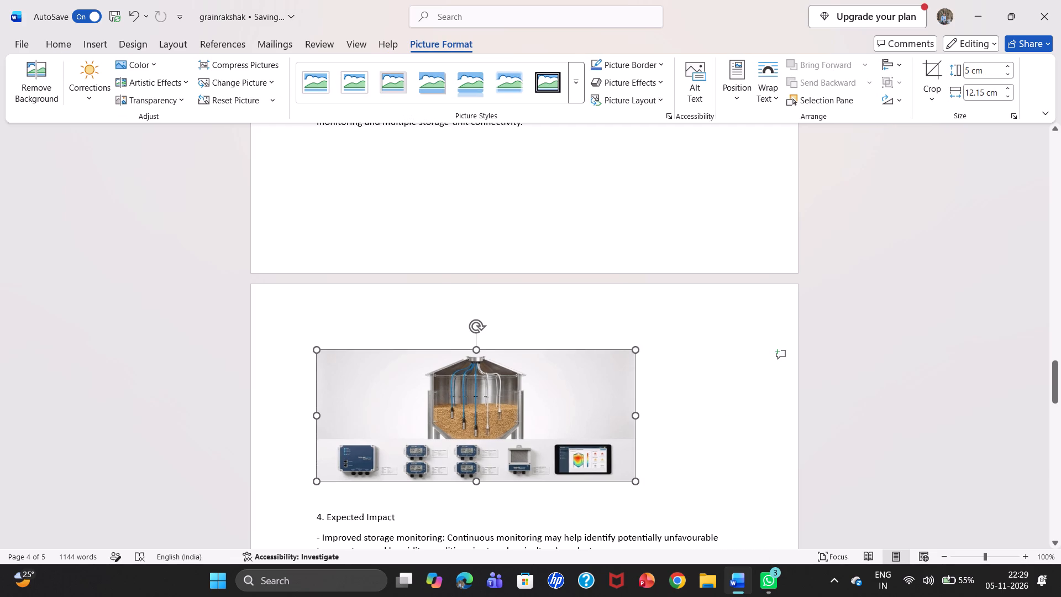
left_click_drag(638, 339, 642, 412)
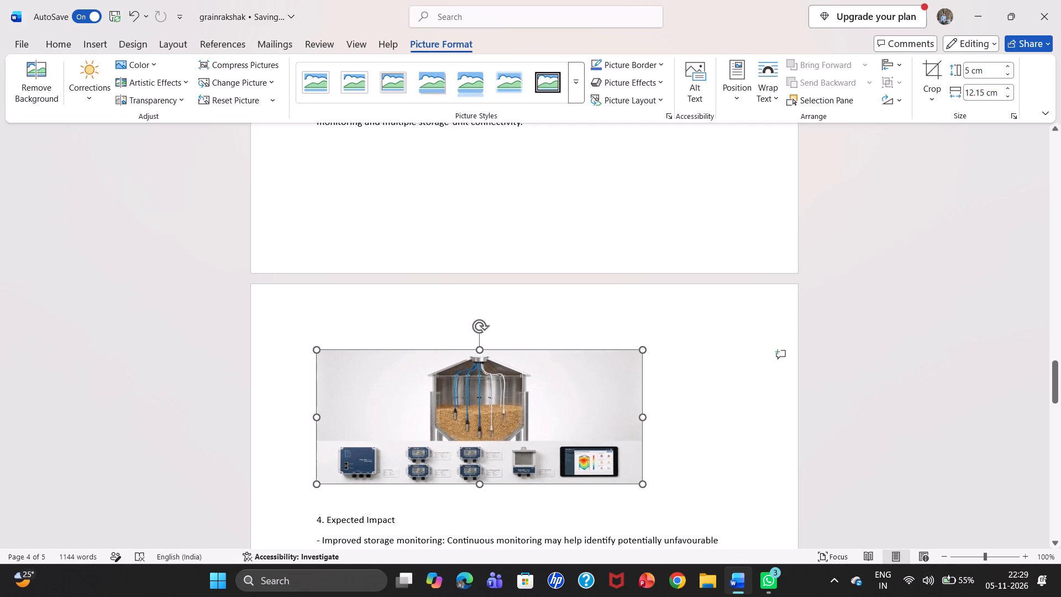
left_click_drag(642, 412, 684, 409)
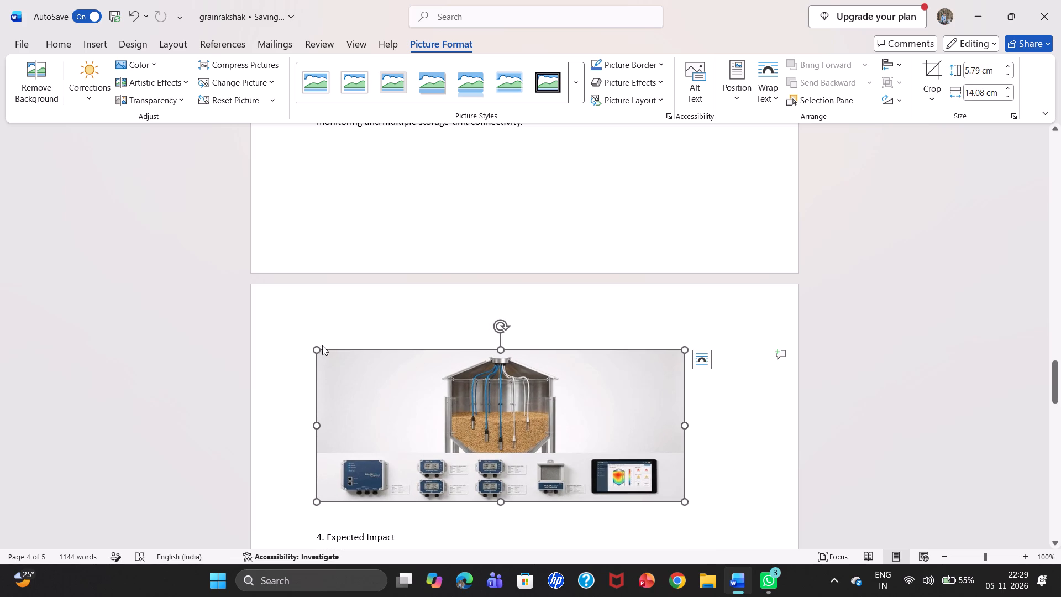
left_click(317, 348)
left_click_drag(317, 348, 321, 329)
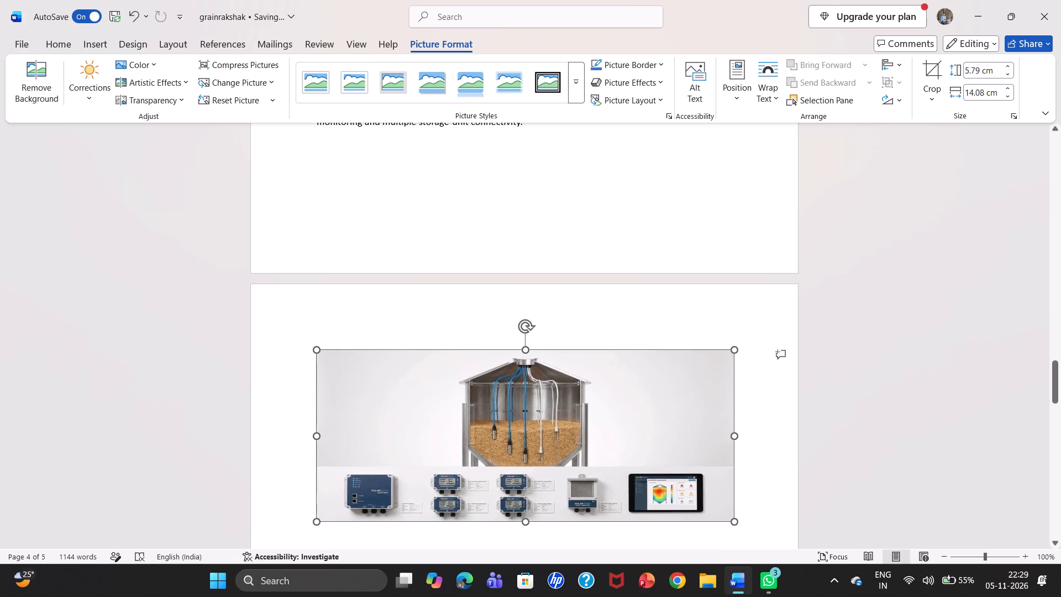
left_click_drag(321, 329, 321, 324)
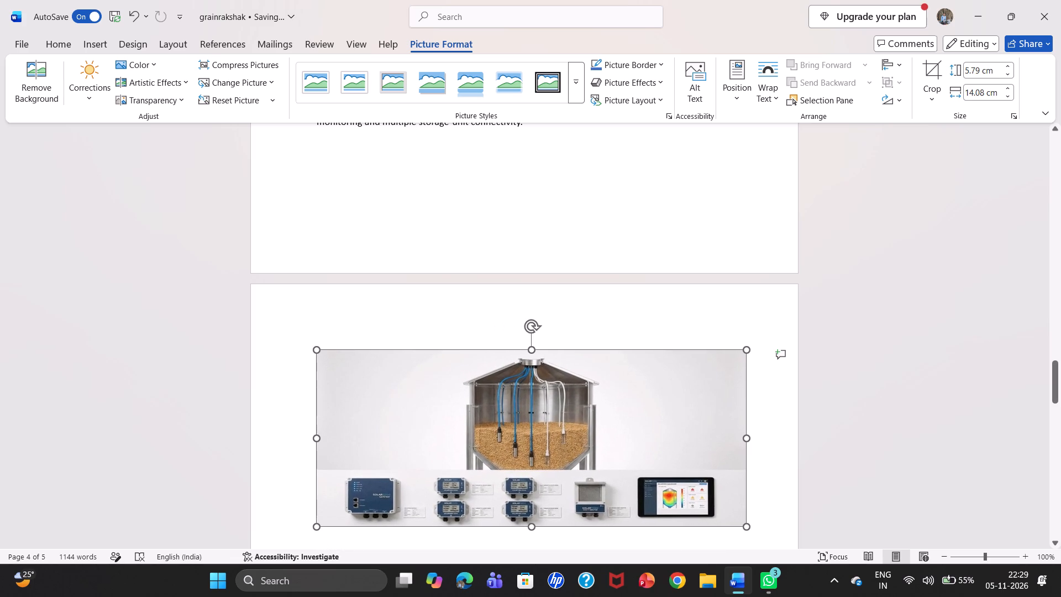
left_click_drag(321, 324, 323, 315)
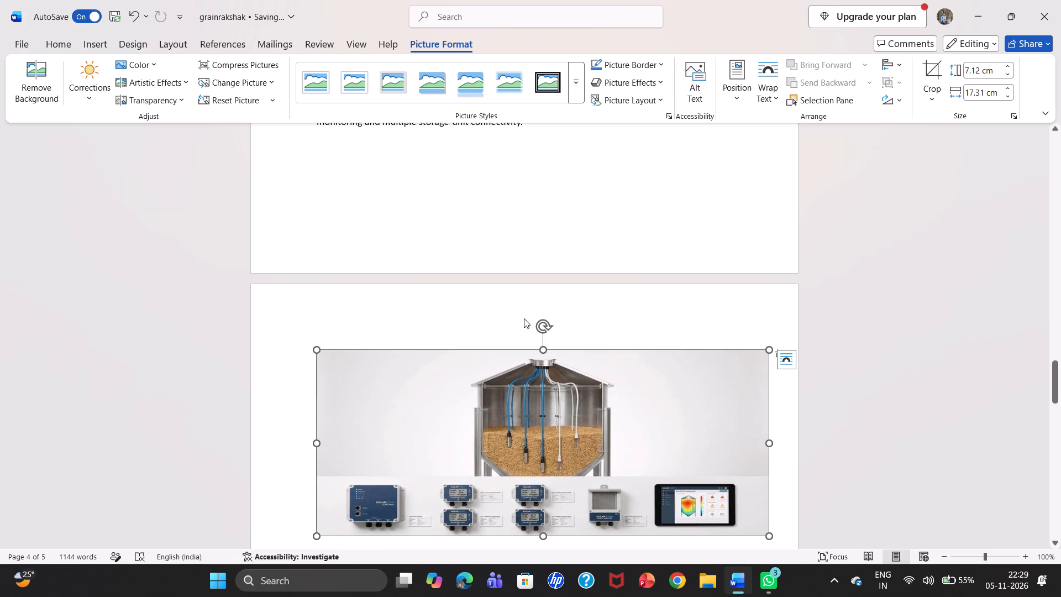
left_click(534, 323)
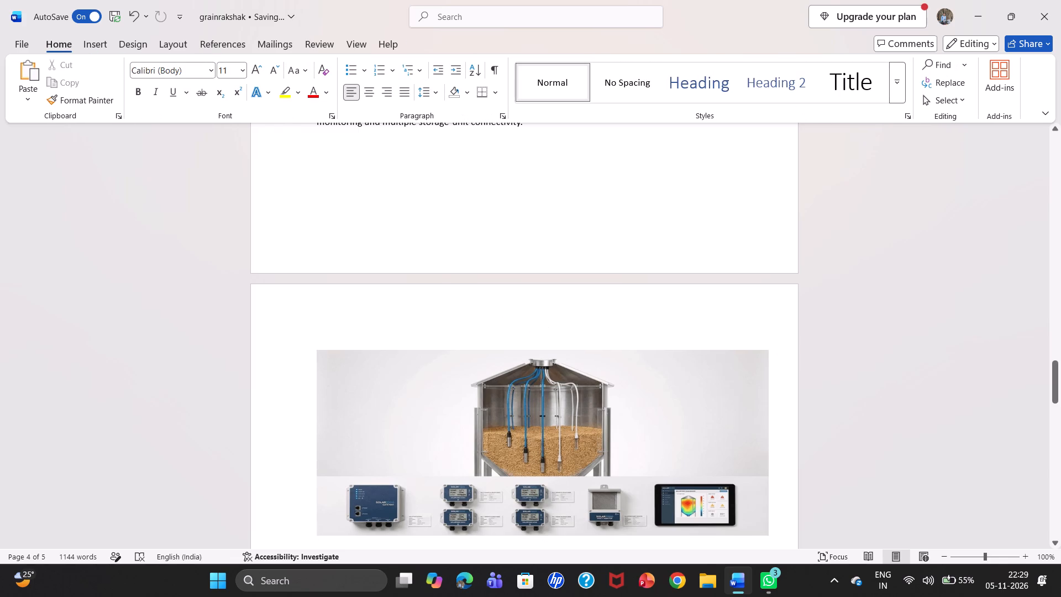
left_click(747, 240)
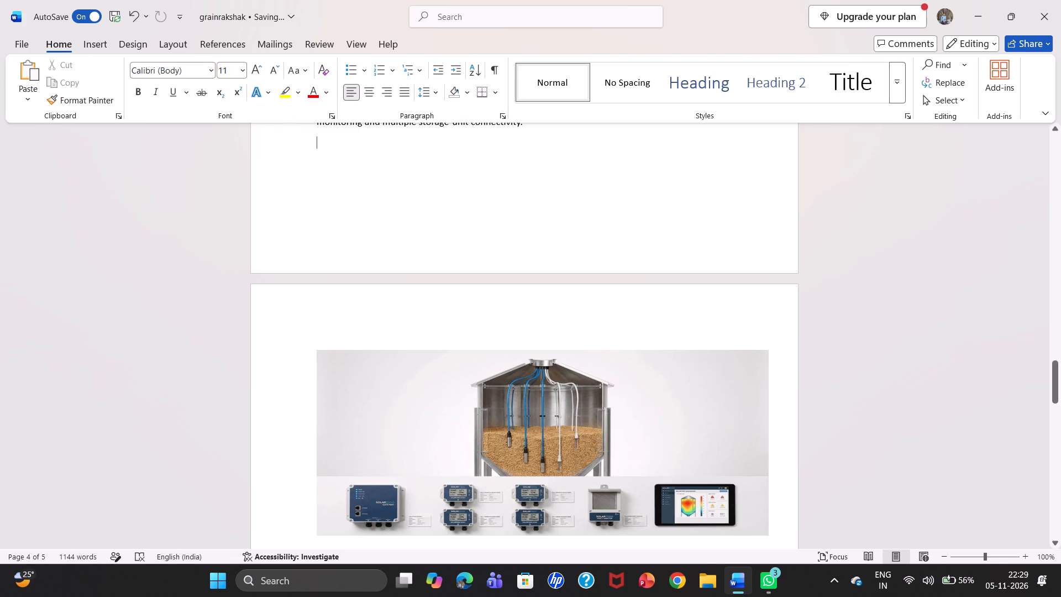
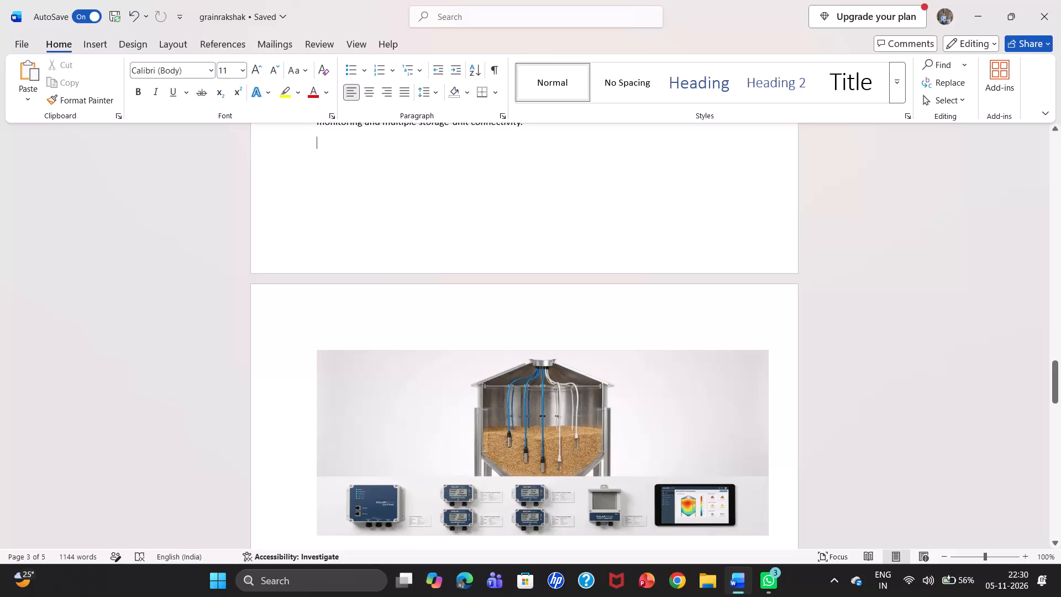
Shrink the silo picture above "4. Expected Impact" slightly, keeping its proportions, and deselect it.
left_click(622, 351)
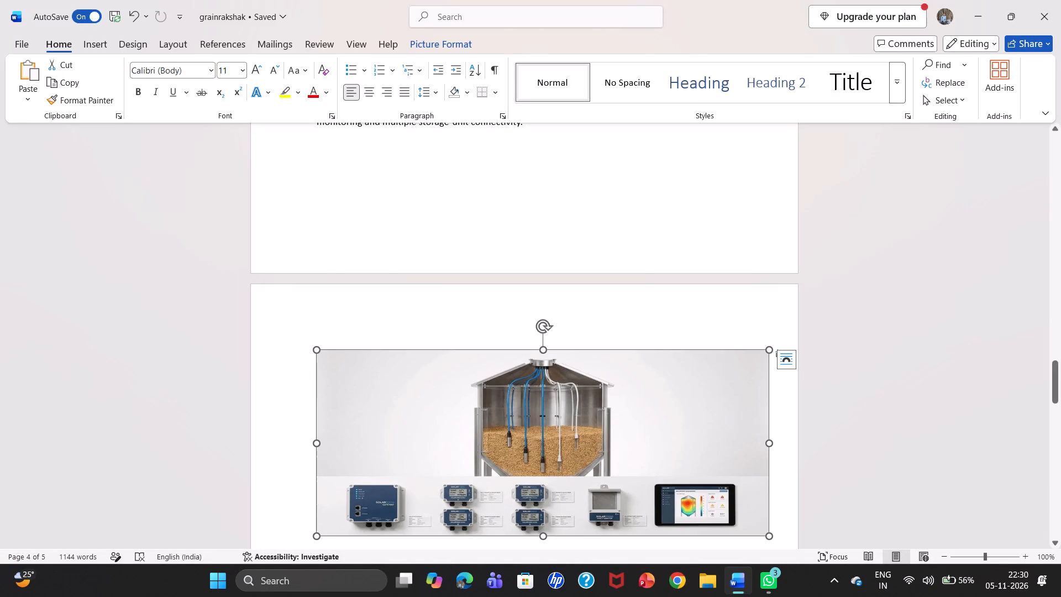
left_click_drag(545, 349, 548, 289)
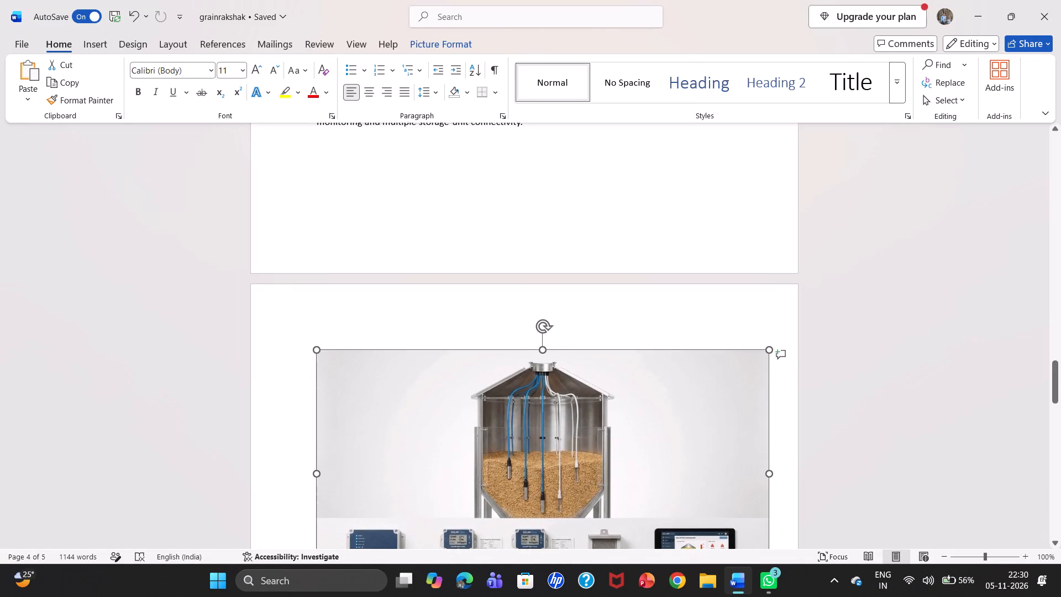
left_click_drag(548, 289, 592, 396)
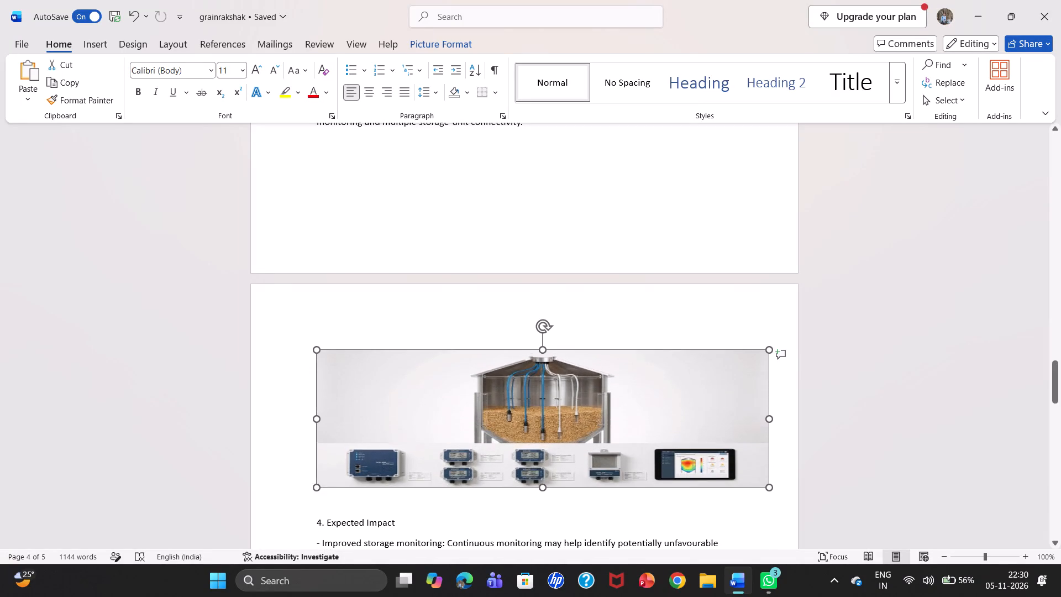
left_click_drag(592, 396, 590, 350)
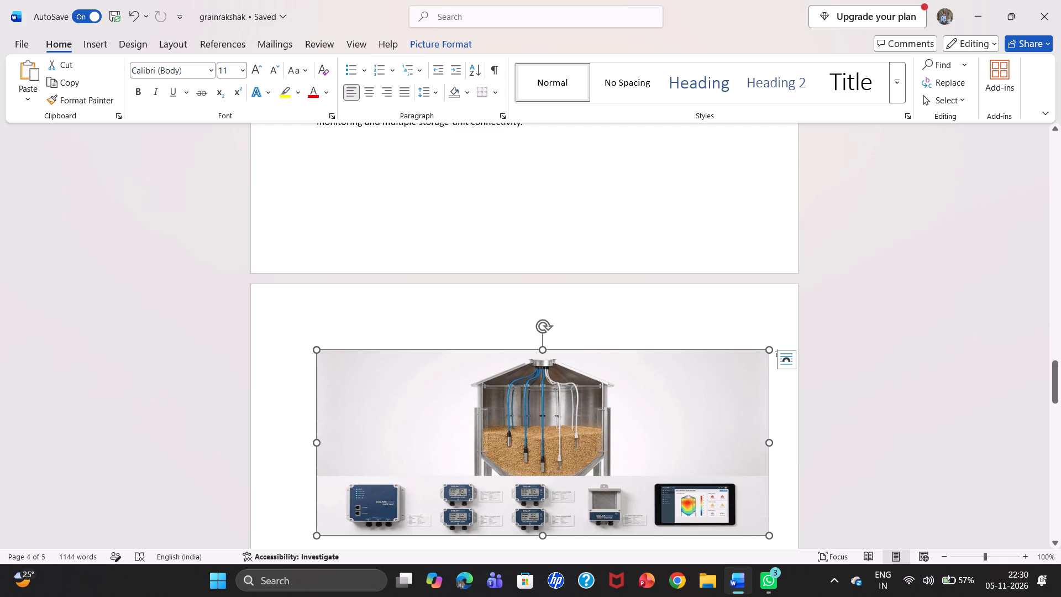
left_click(319, 350)
left_click_drag(319, 350, 309, 341)
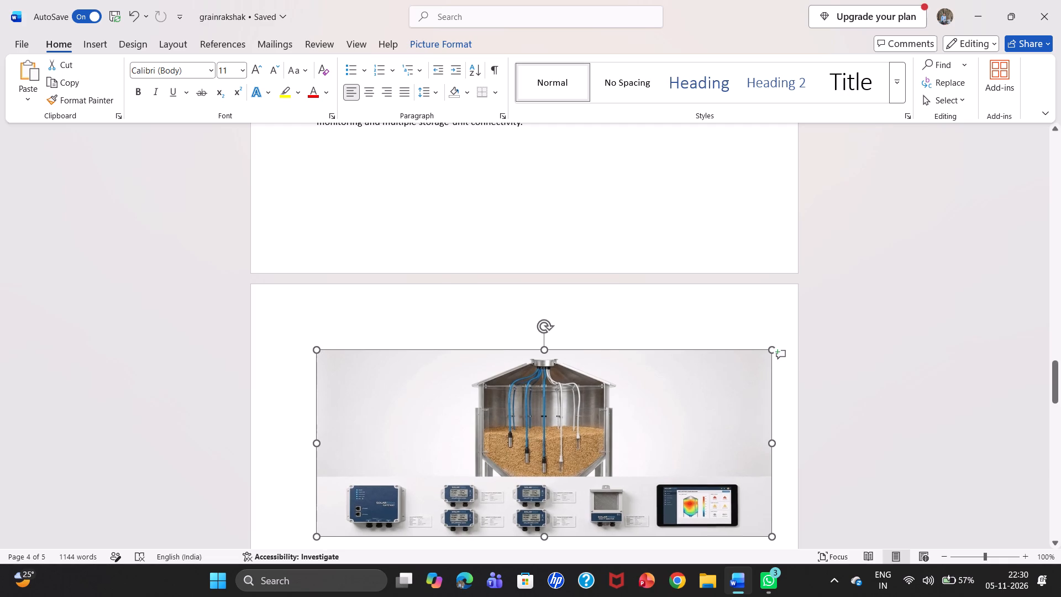
left_click_drag(309, 341, 371, 378)
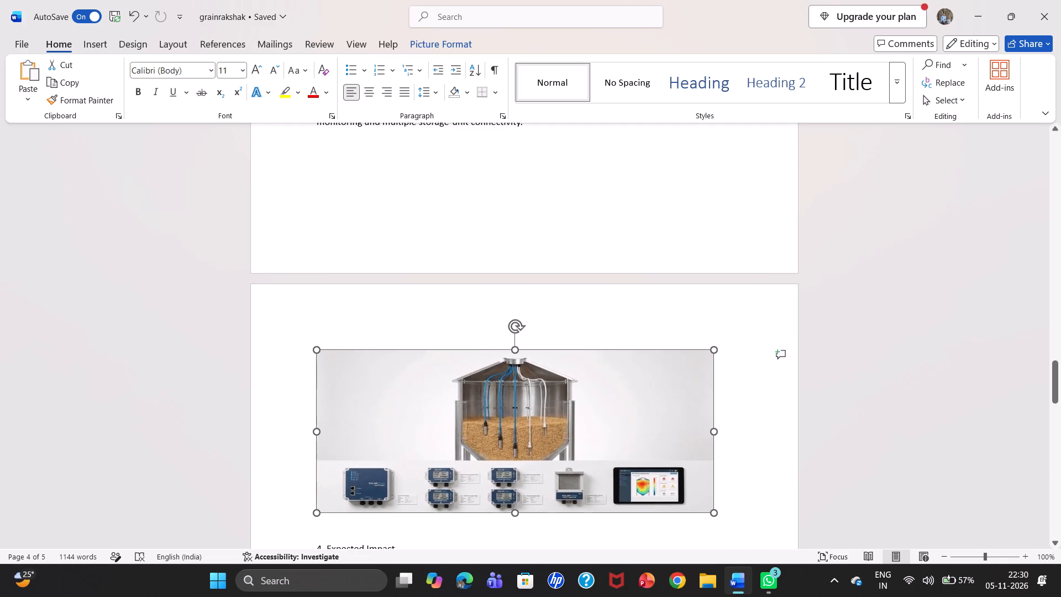
left_click_drag(371, 378, 348, 355)
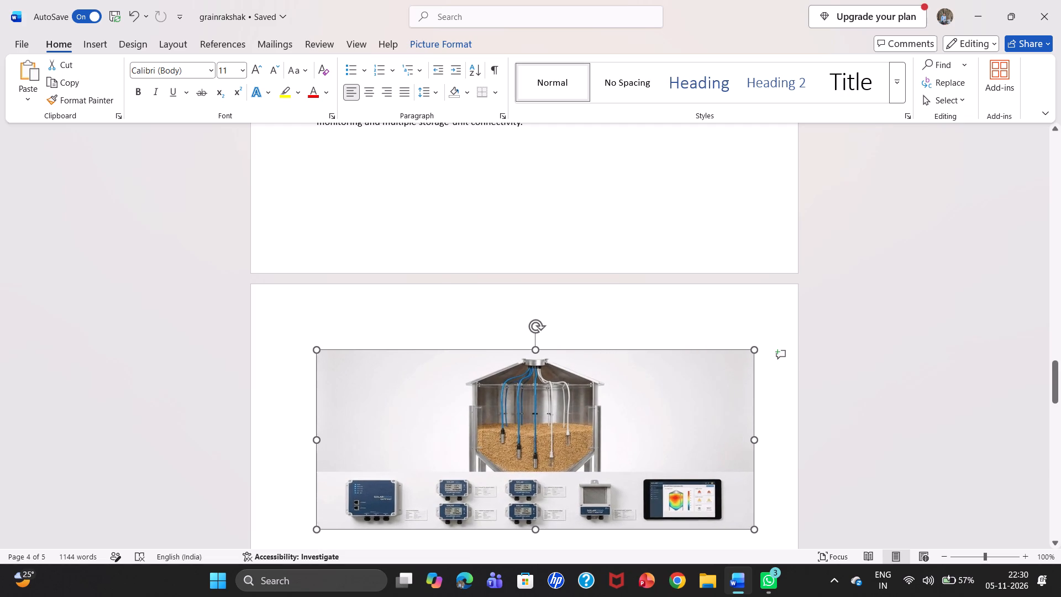
left_click_drag(348, 355, 347, 355)
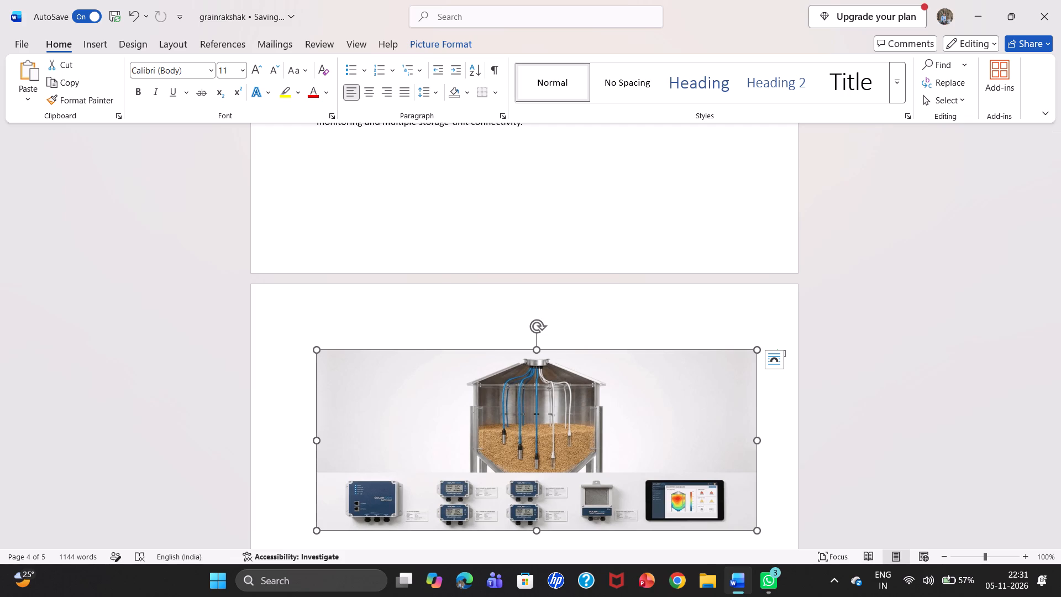
left_click(757, 350)
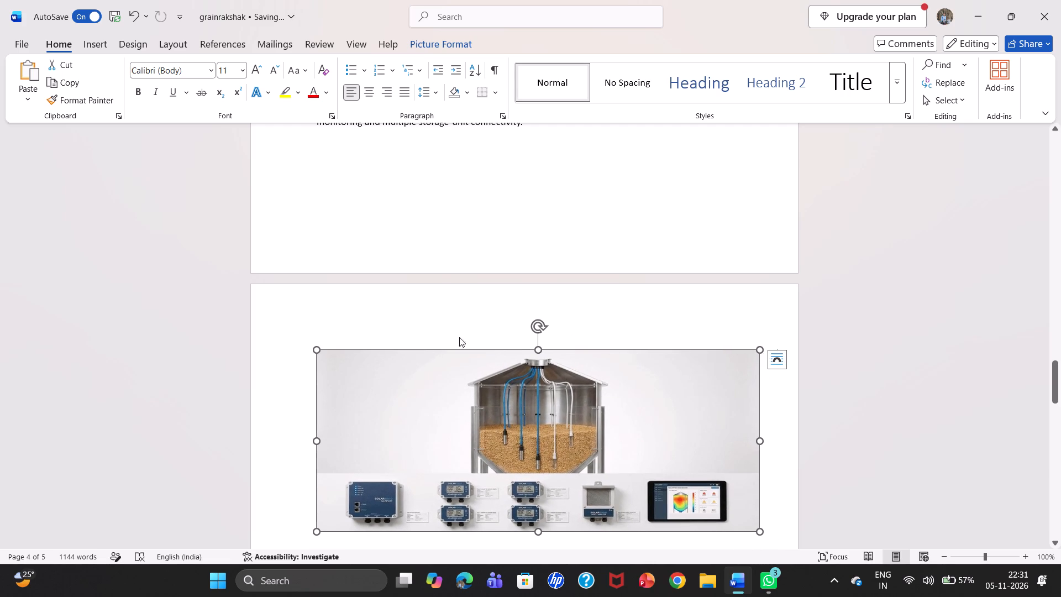
left_click(314, 326)
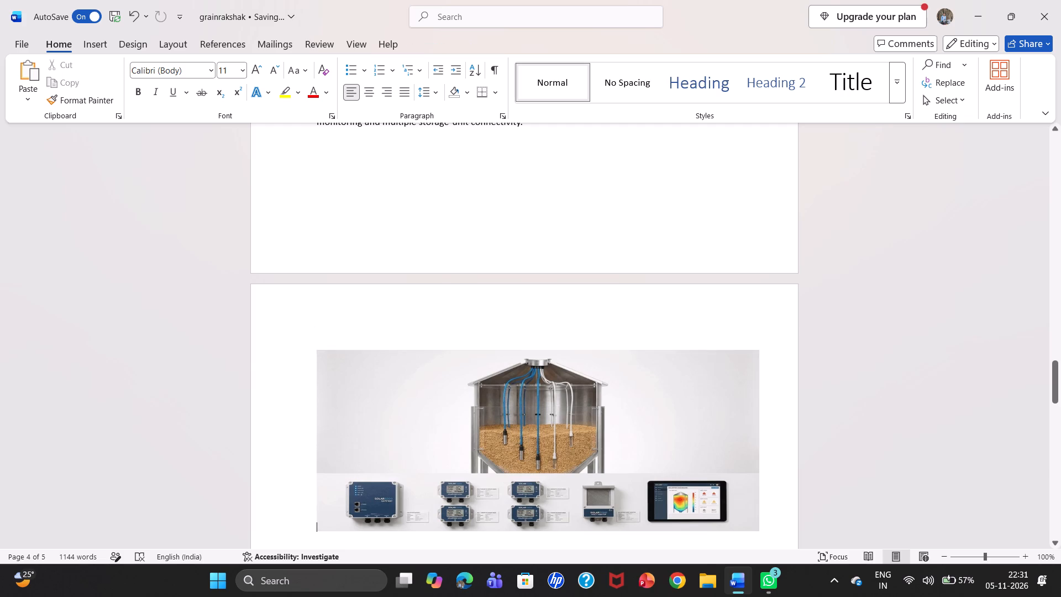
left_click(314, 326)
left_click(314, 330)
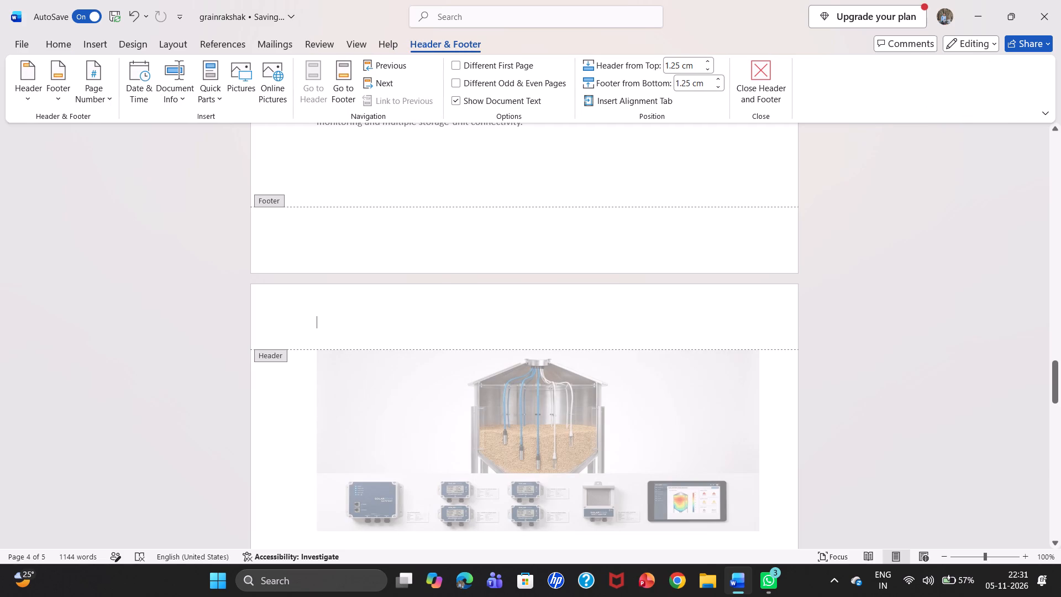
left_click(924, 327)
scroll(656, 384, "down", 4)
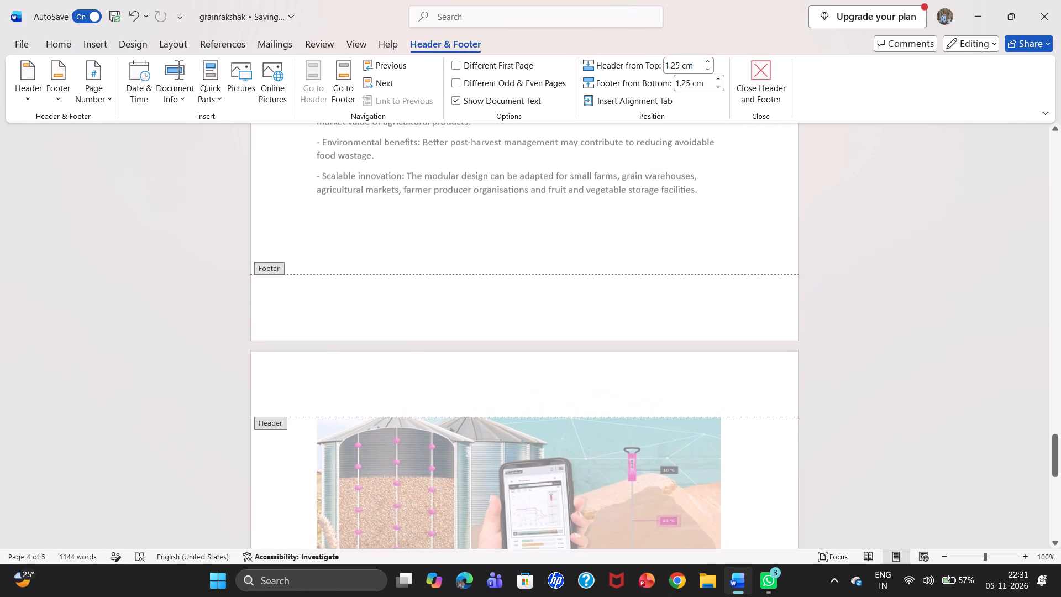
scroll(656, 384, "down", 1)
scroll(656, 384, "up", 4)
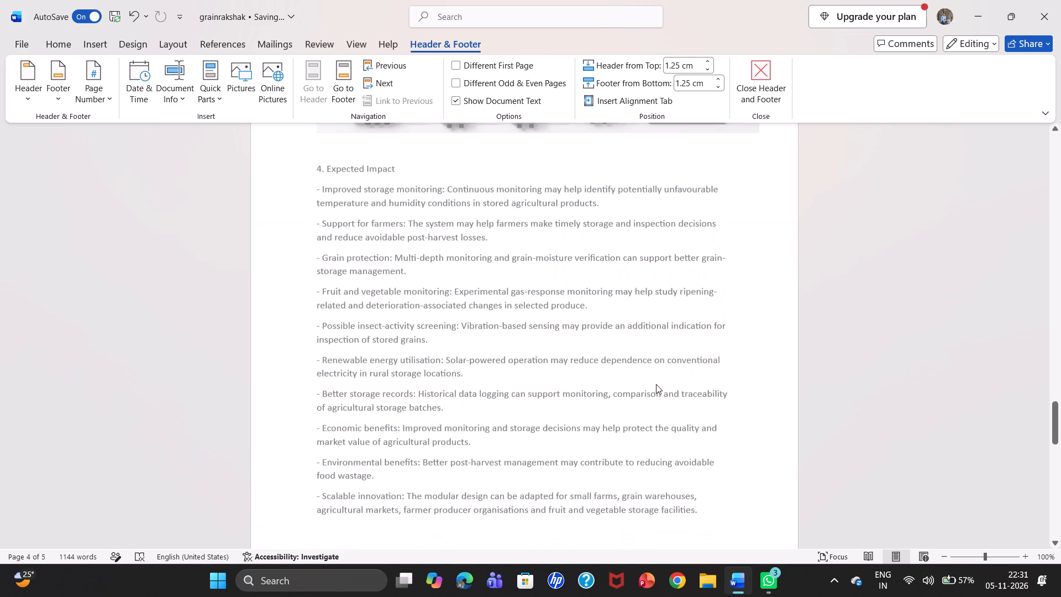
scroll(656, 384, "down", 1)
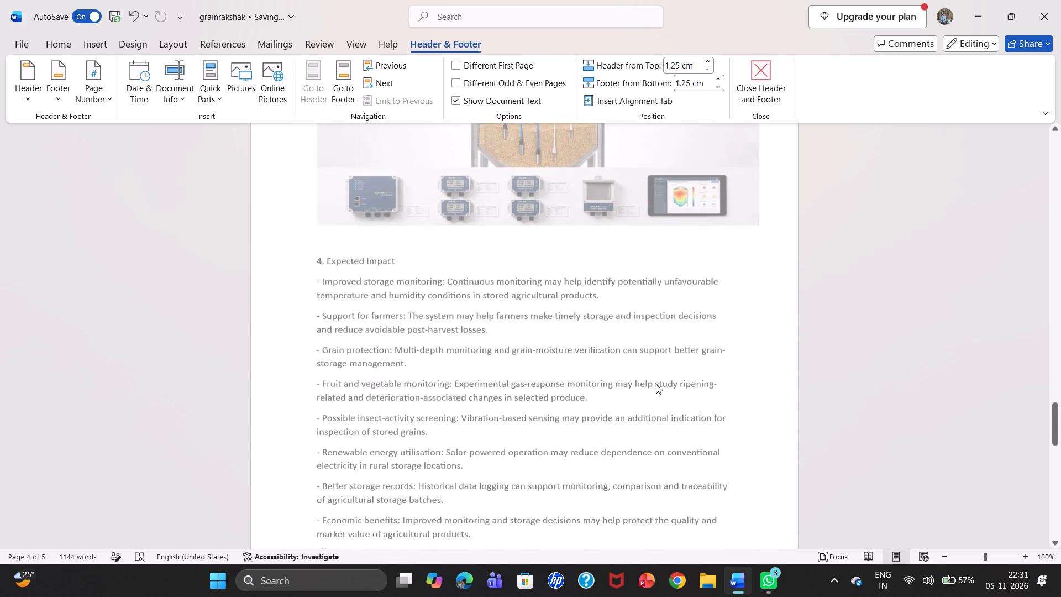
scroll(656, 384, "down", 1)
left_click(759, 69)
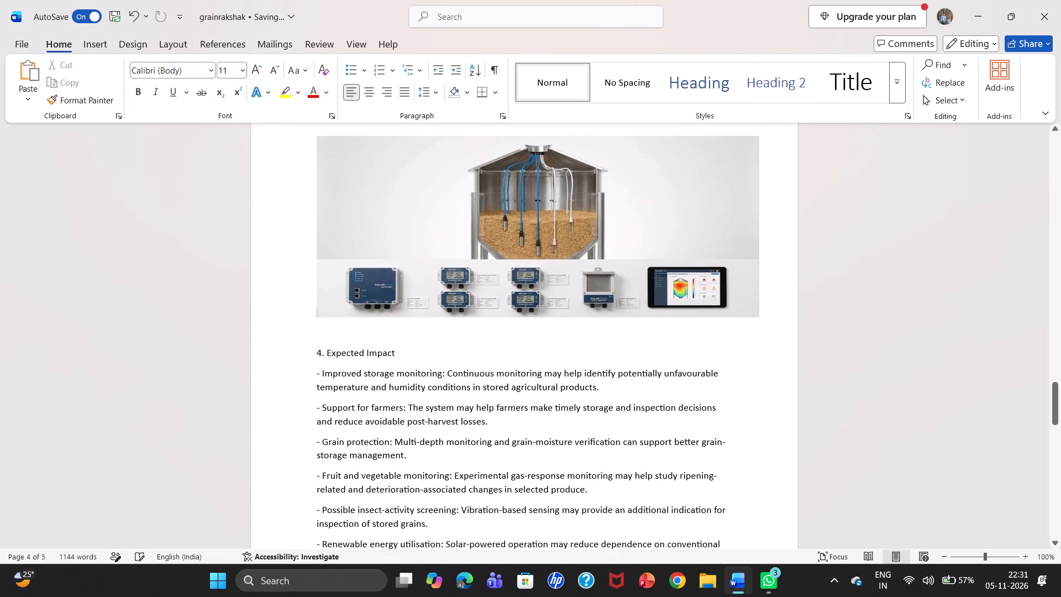
Review the document's pages, checking picture placement, section headings and paragraph spacing from the title block to the safety requirements.
scroll(713, 211, "up", 9)
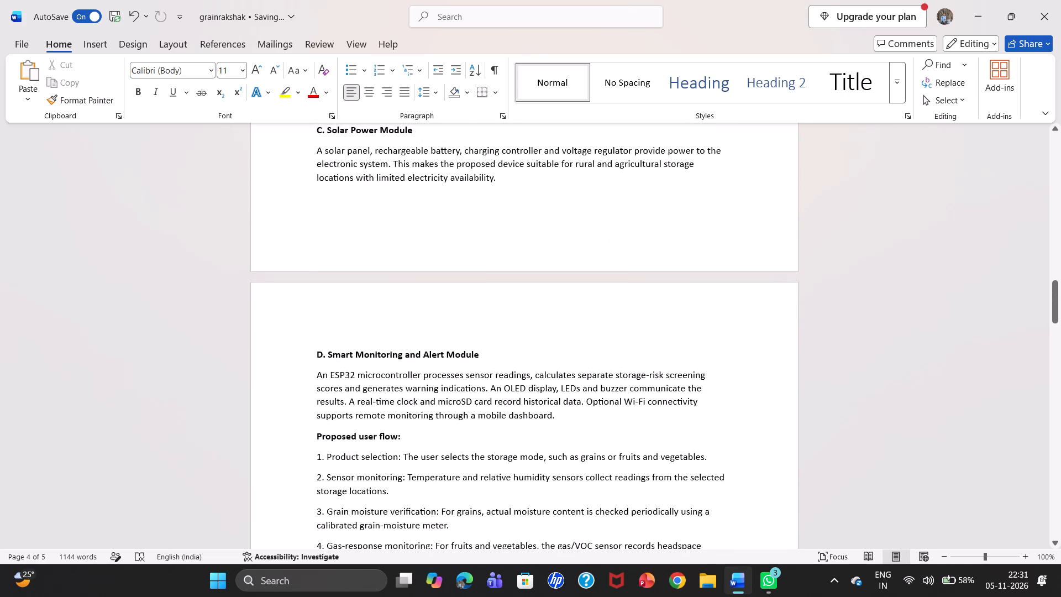
scroll(713, 211, "up", 8)
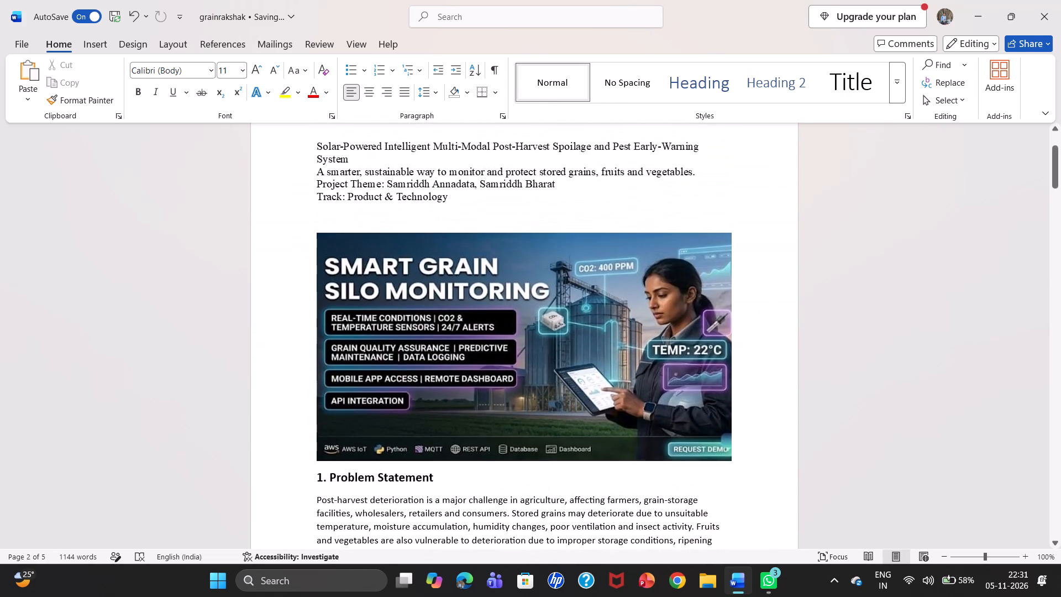
scroll(713, 211, "up", 7)
scroll(713, 211, "down", 6)
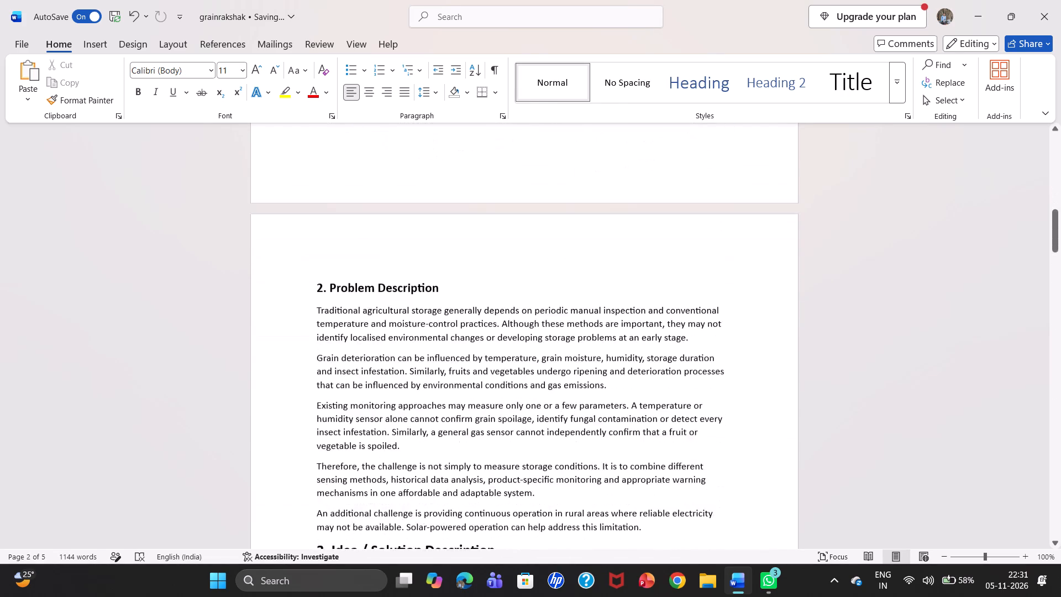
scroll(713, 211, "down", 8)
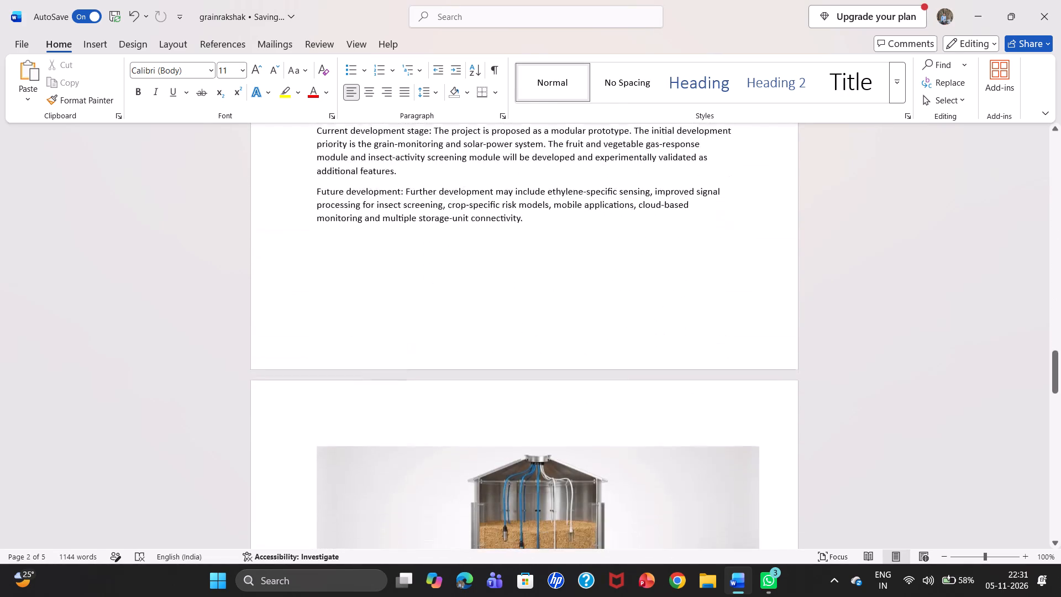
scroll(713, 211, "down", 4)
scroll(713, 211, "up", 1)
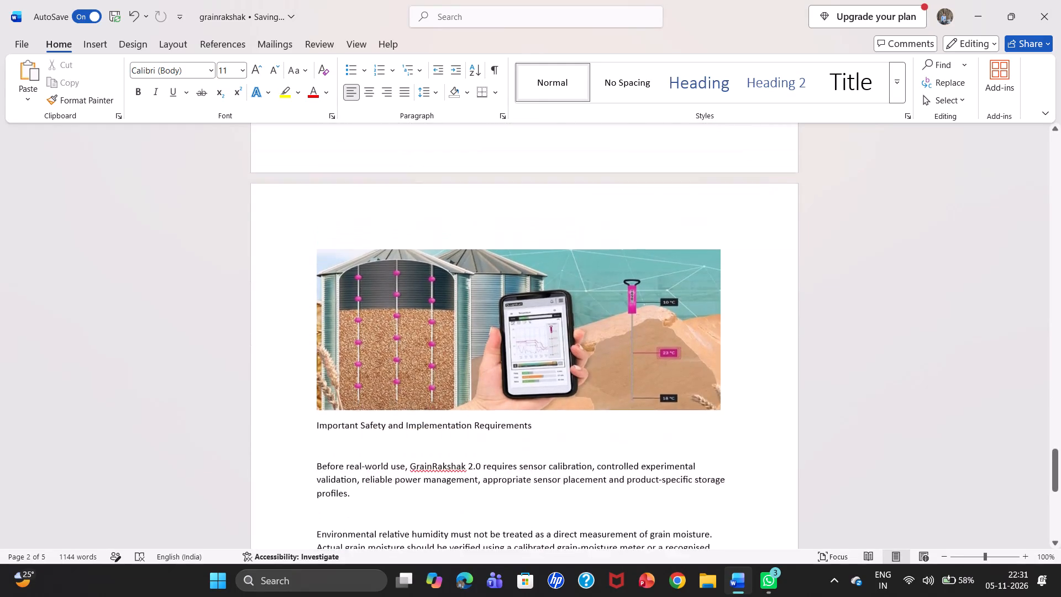
scroll(713, 211, "up", 3)
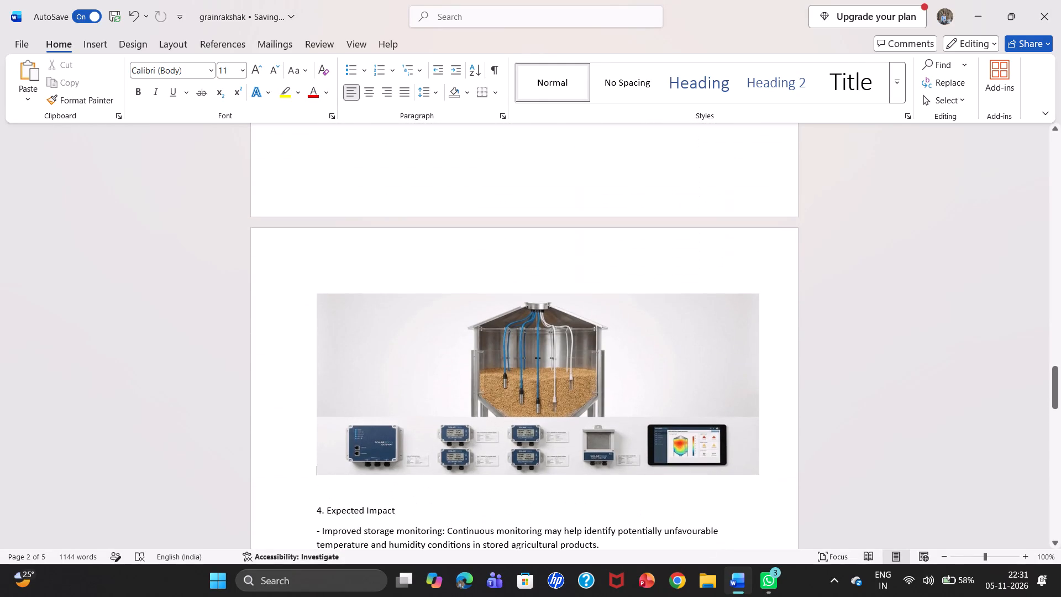
scroll(713, 211, "up", 4)
scroll(713, 211, "down", 1)
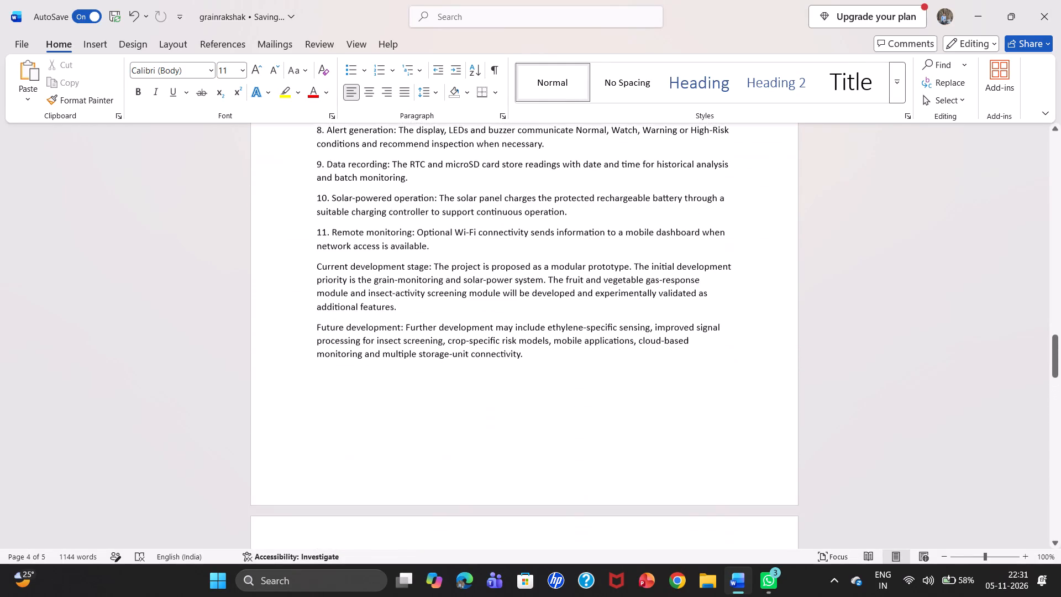
scroll(713, 211, "down", 3)
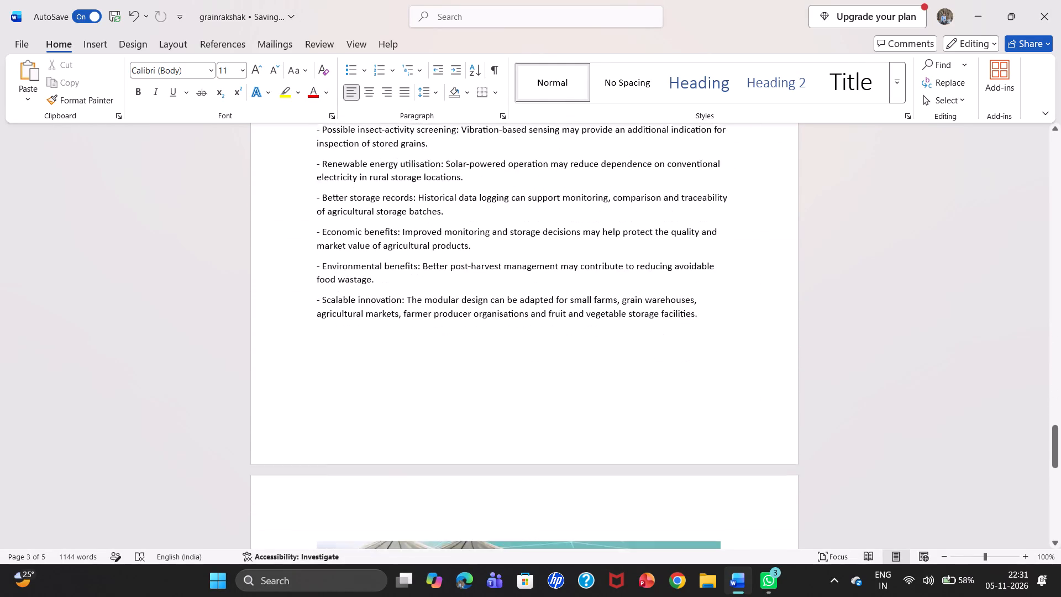
scroll(713, 211, "down", 2)
scroll(713, 211, "up", 2)
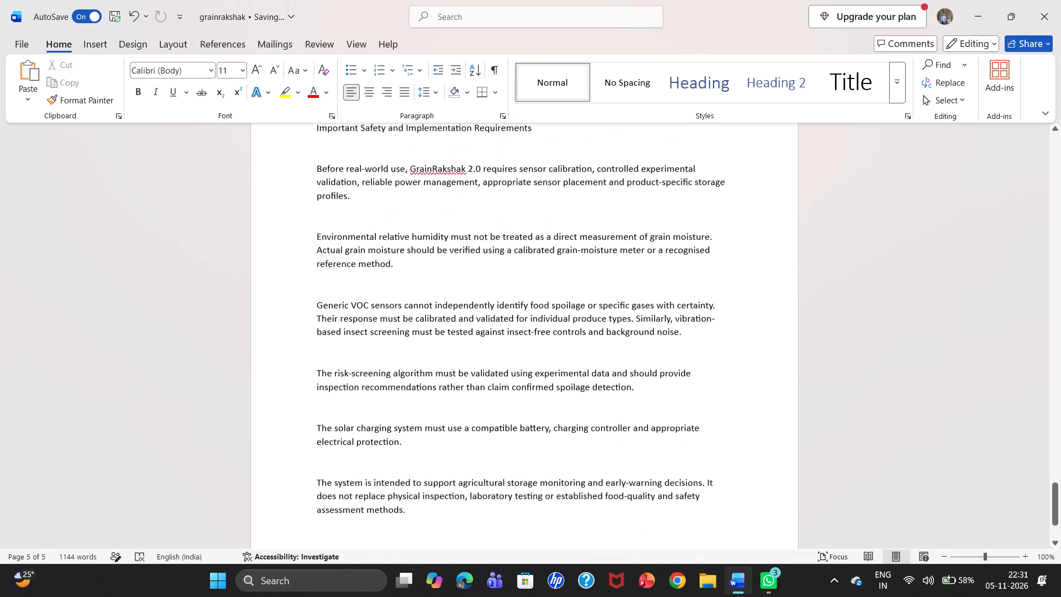
scroll(713, 211, "up", 3)
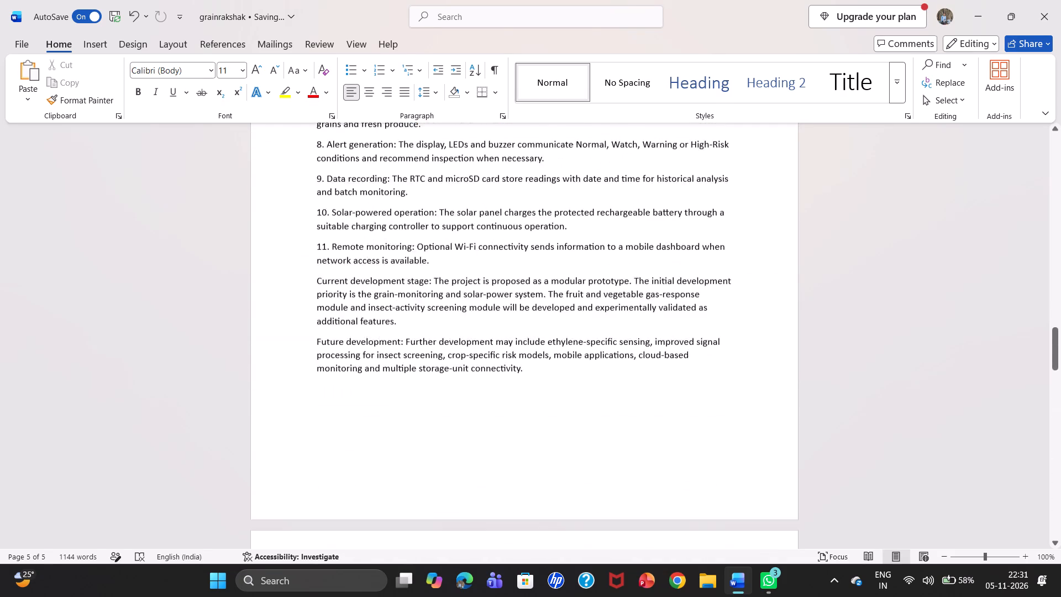
scroll(713, 211, "up", 6)
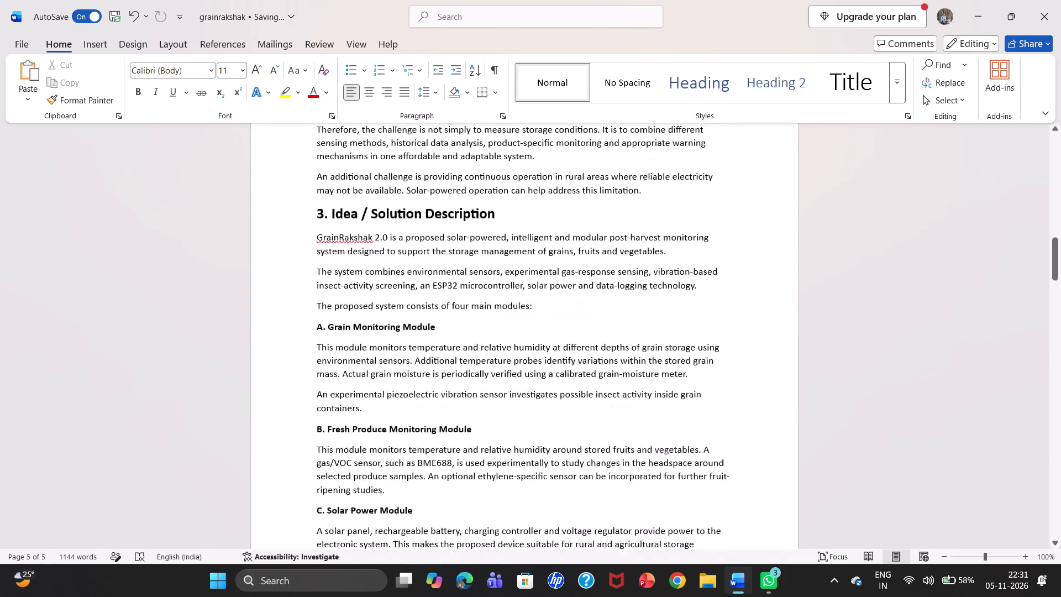
scroll(713, 211, "up", 1)
scroll(713, 211, "right", 1)
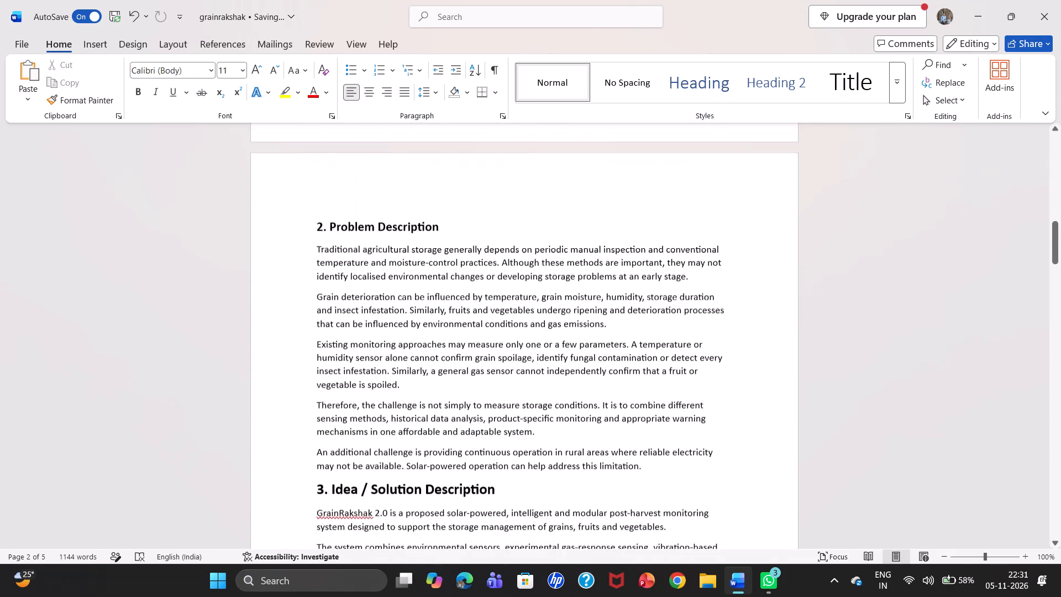
scroll(713, 211, "right", 1)
Format the "Important Safety and Implementation Requirements" heading below the last silo picture as bold, 14 pt.
scroll(713, 211, "down", 8)
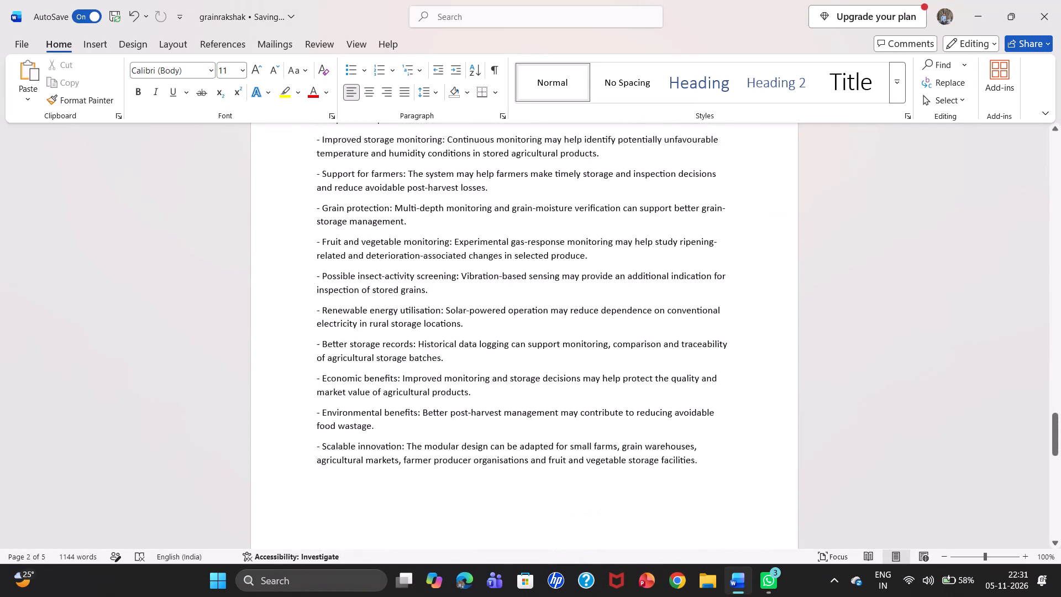
scroll(713, 211, "down", 3)
scroll(713, 211, "right", 1)
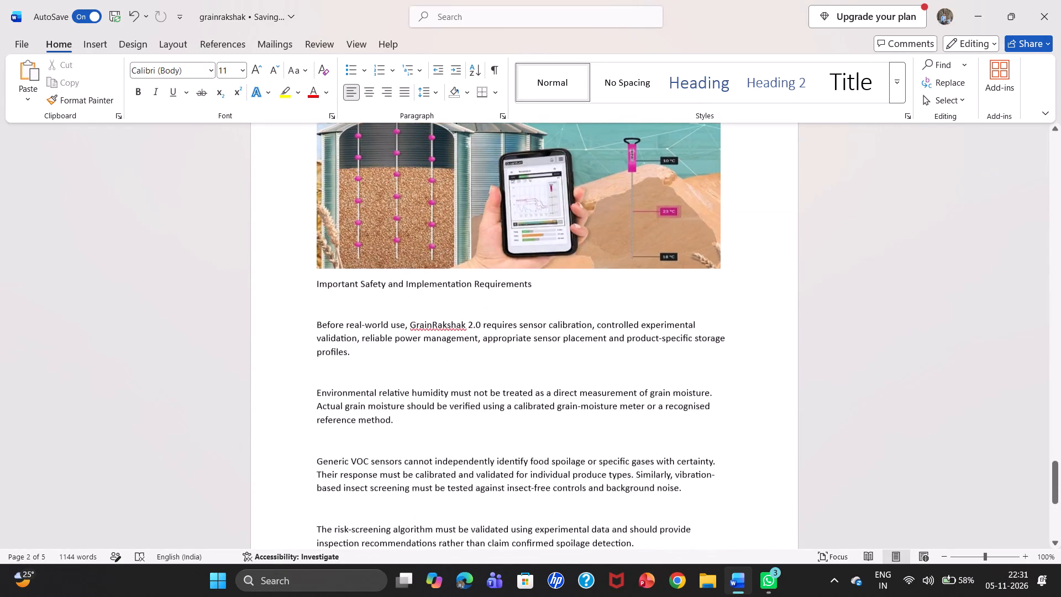
scroll(713, 211, "right", 1)
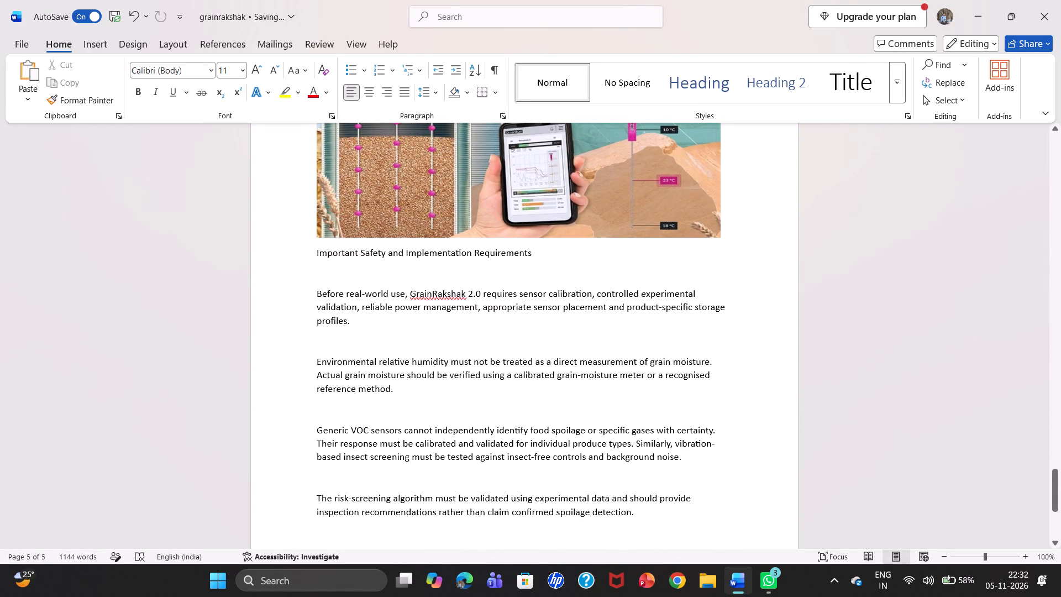
left_click_drag(315, 253, 534, 256)
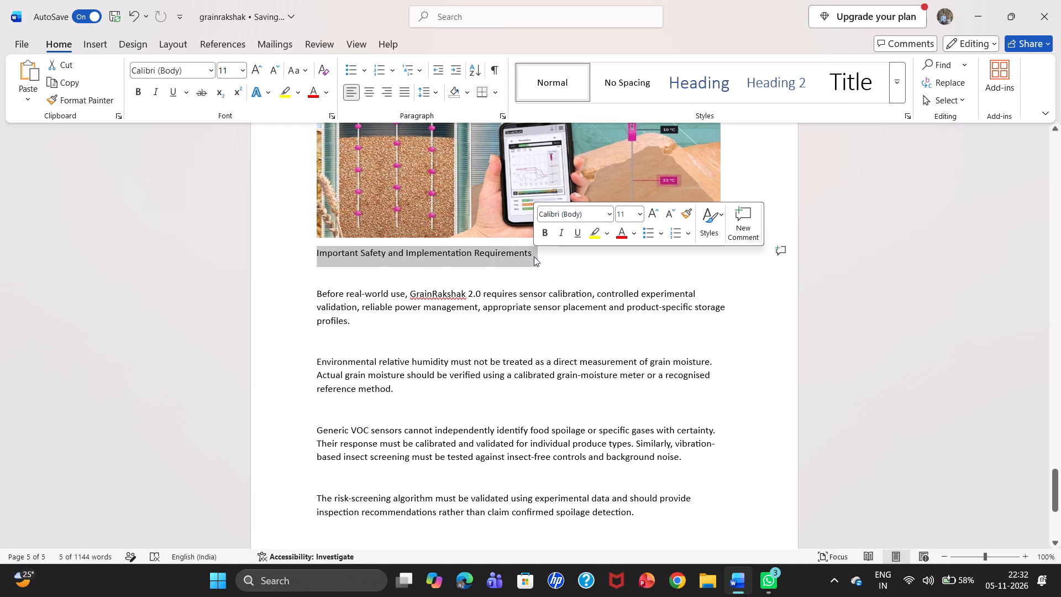
left_click(544, 233)
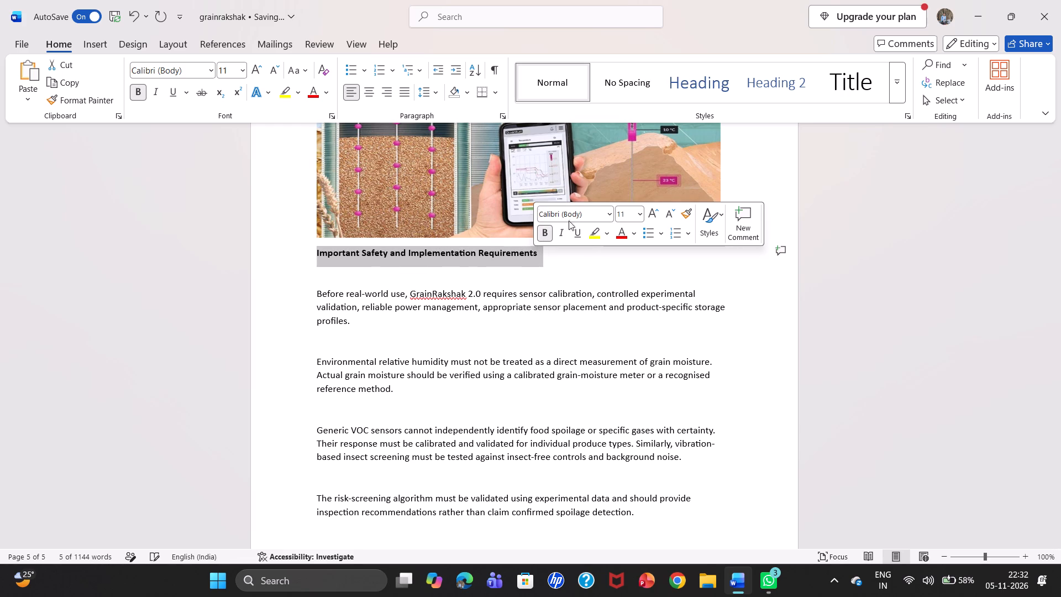
left_click(637, 216)
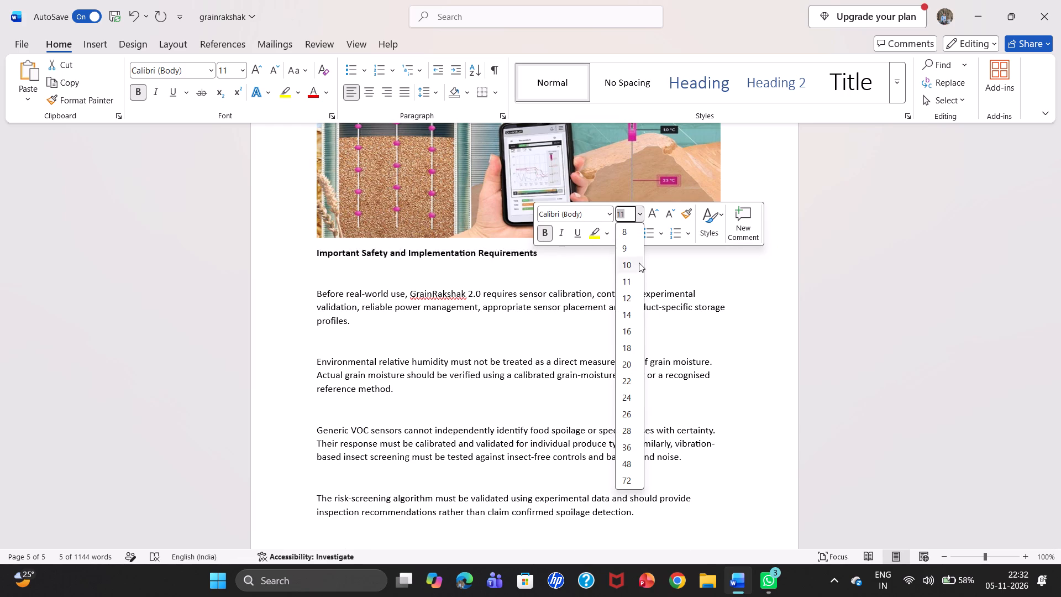
left_click(633, 309)
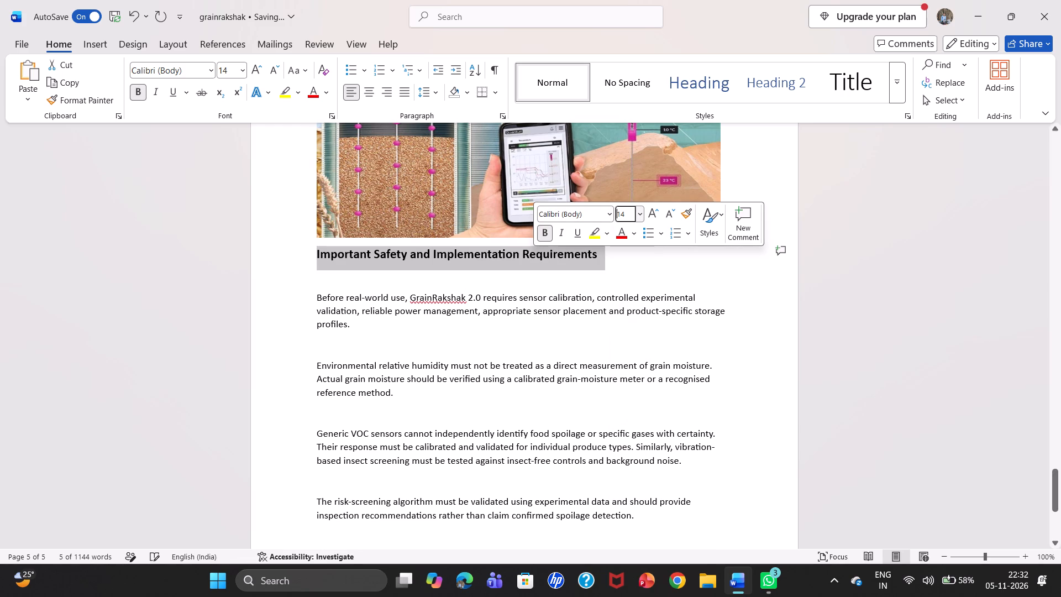
Remove the blank lines before the "Before real-world use", "Environmental relative humidity" and "Generic VOC sensors" paragraphs under the safety requirements heading.
left_click(633, 309)
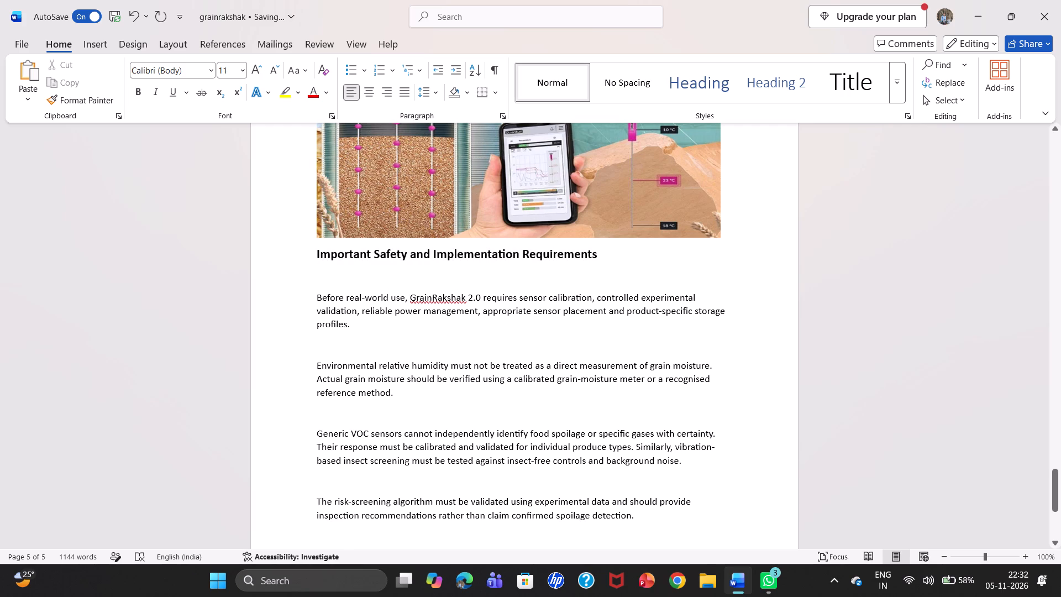
left_click(313, 297)
key("BackSpace")
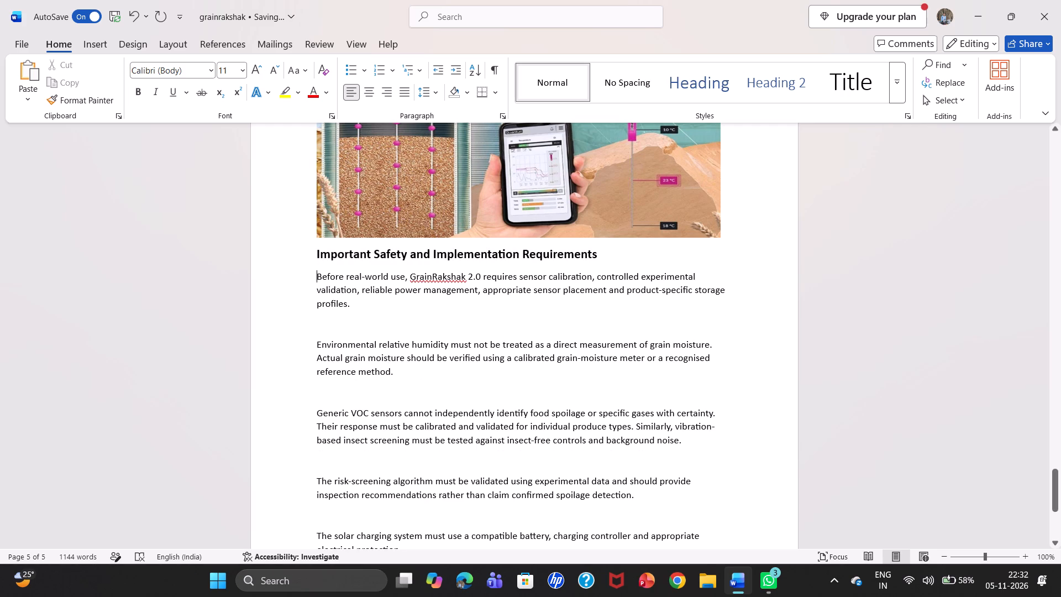
left_click(316, 342)
key("BackSpace")
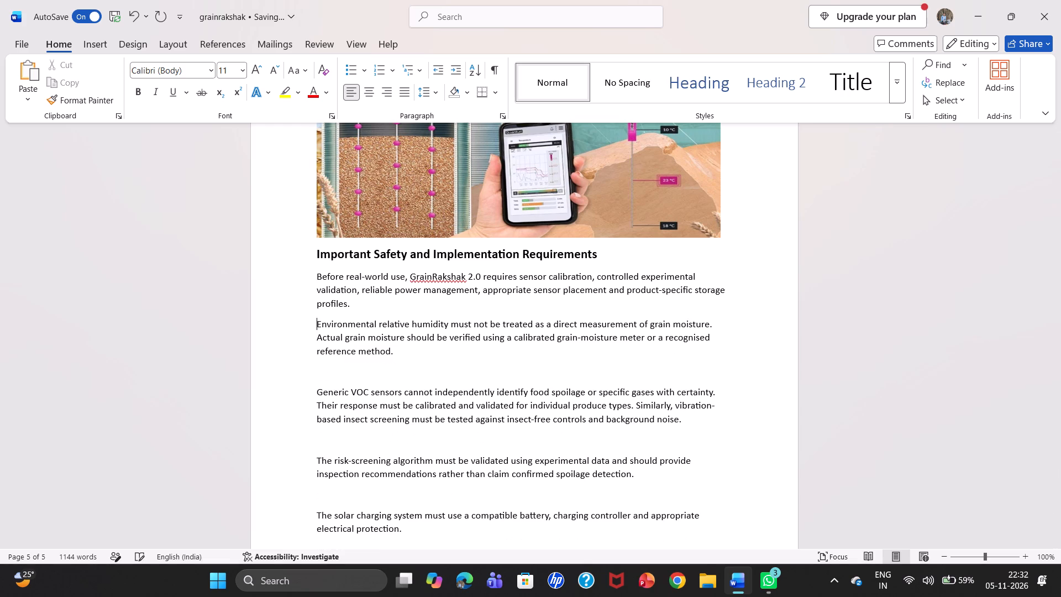
key("BackSpace")
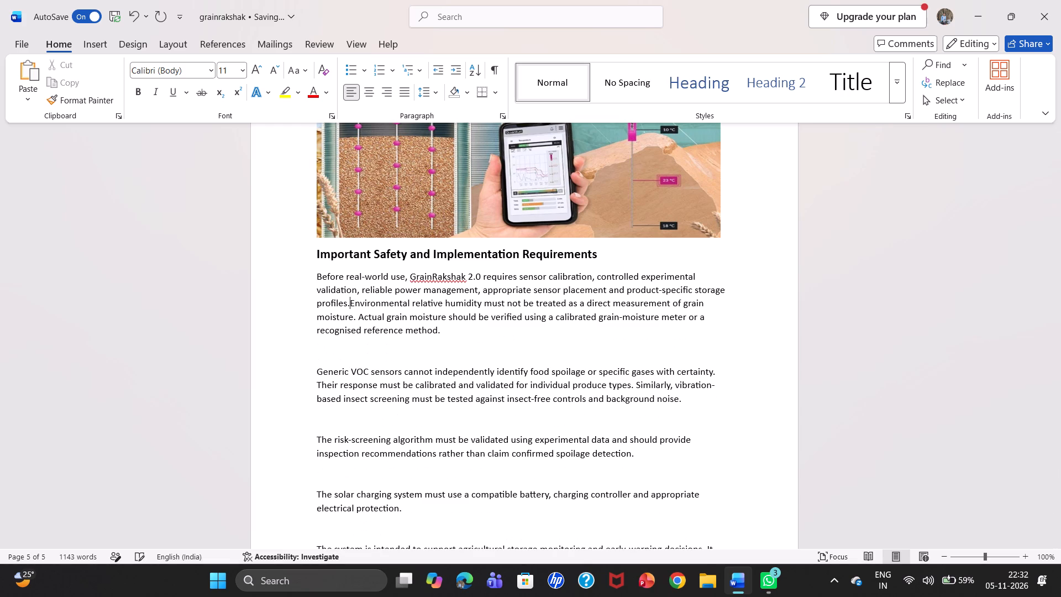
key("Return")
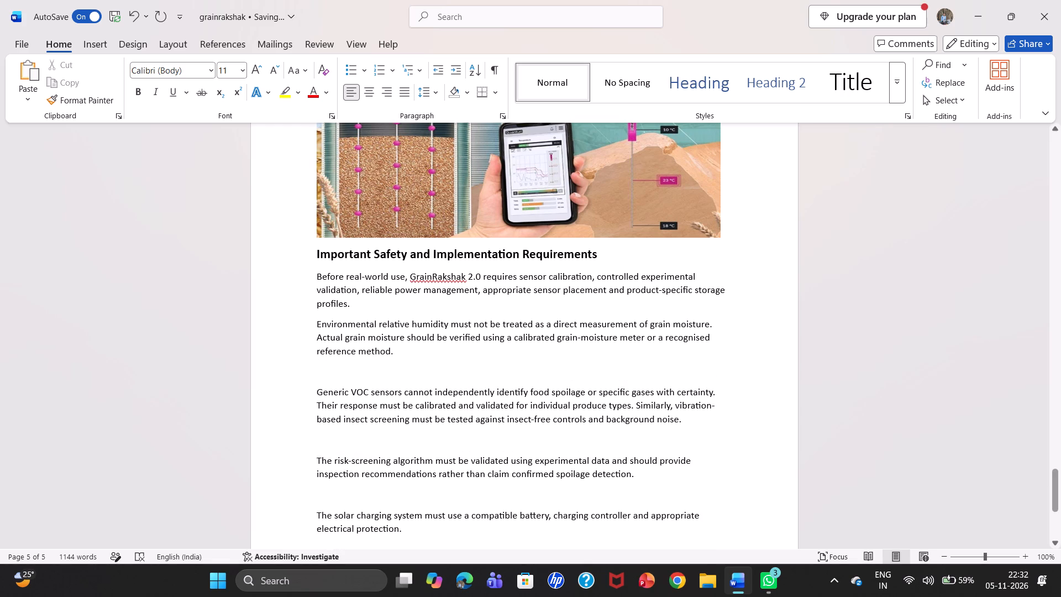
left_click(316, 391)
key("BackSpace")
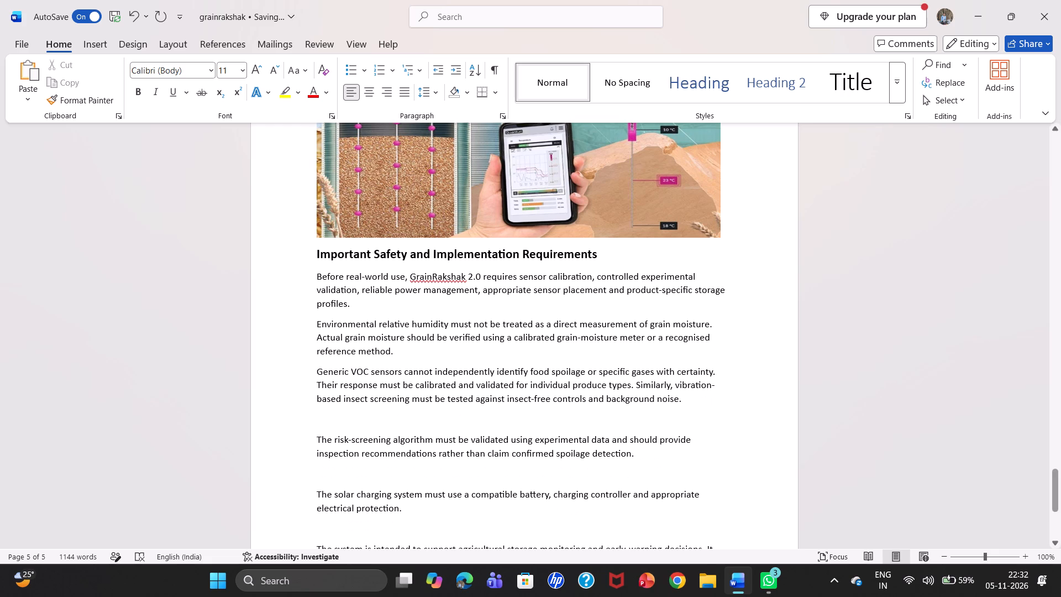
Remove the blank lines before the "The risk-screening algorithm", "The solar charging system" and "The system is intended" paragraphs, and check the document's end.
left_click(314, 442)
key("BackSpace")
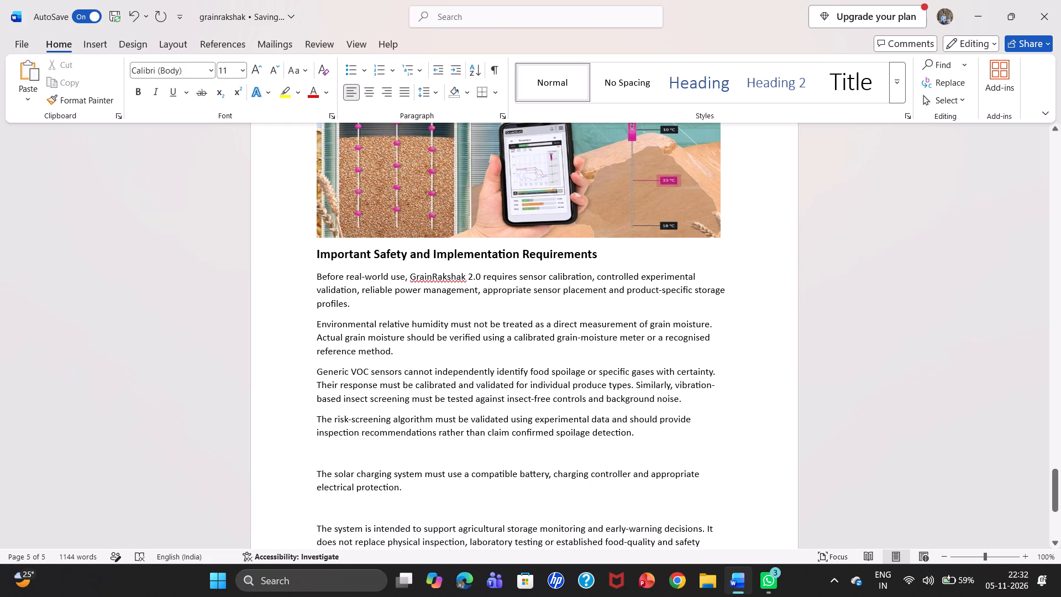
left_click(316, 469)
key("BackSpace")
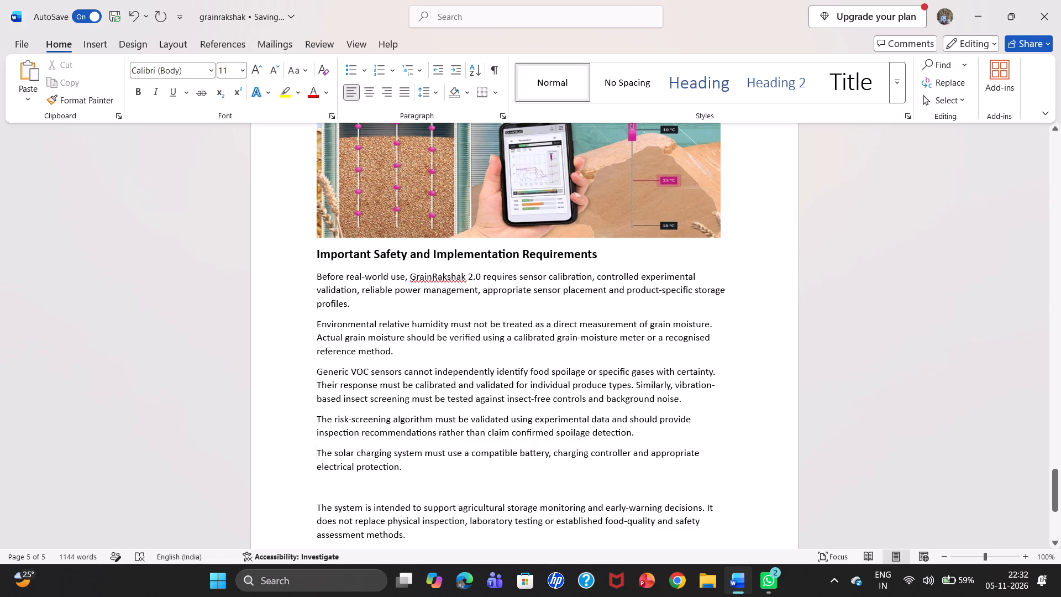
left_click(314, 507)
key("BackSpace")
scroll(329, 533, "down", 1)
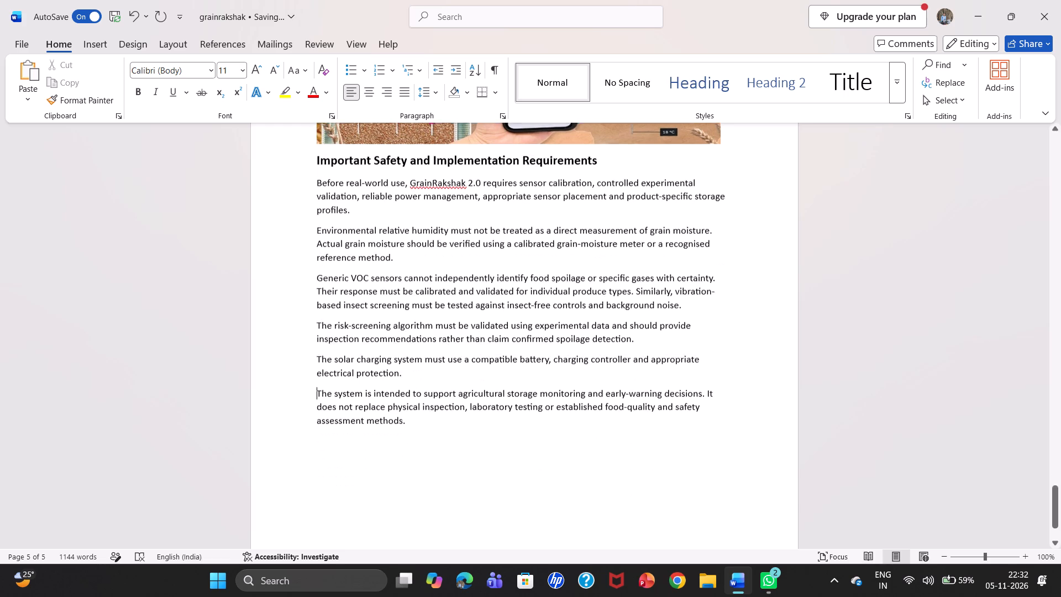
scroll(329, 533, "down", 6)
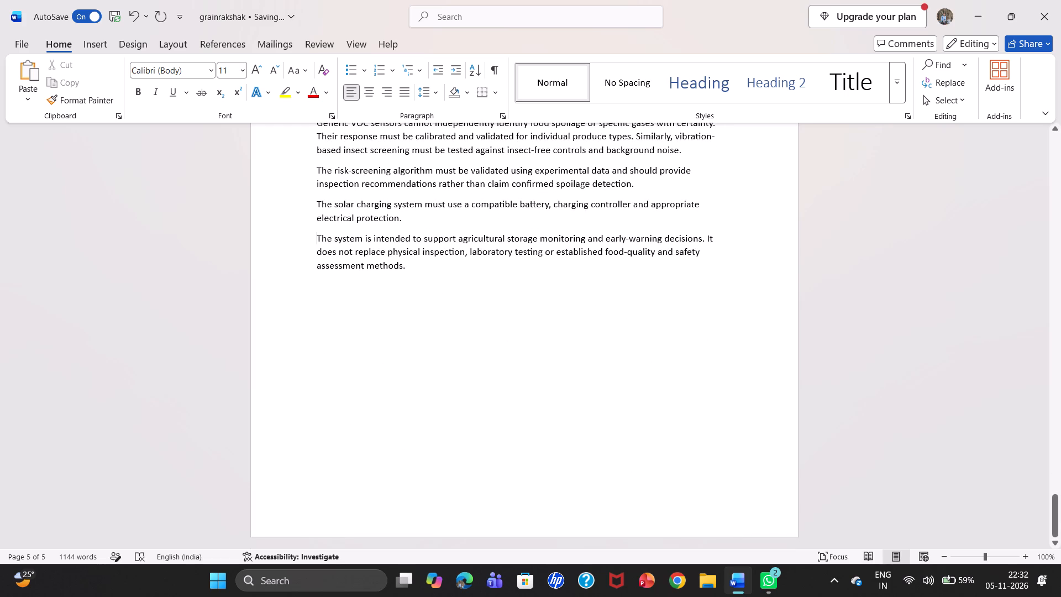
scroll(329, 533, "down", 2)
Set the font of the GrainRakshak 2.0 title block on the first page to Times New Roman.
scroll(391, 389, "up", 5)
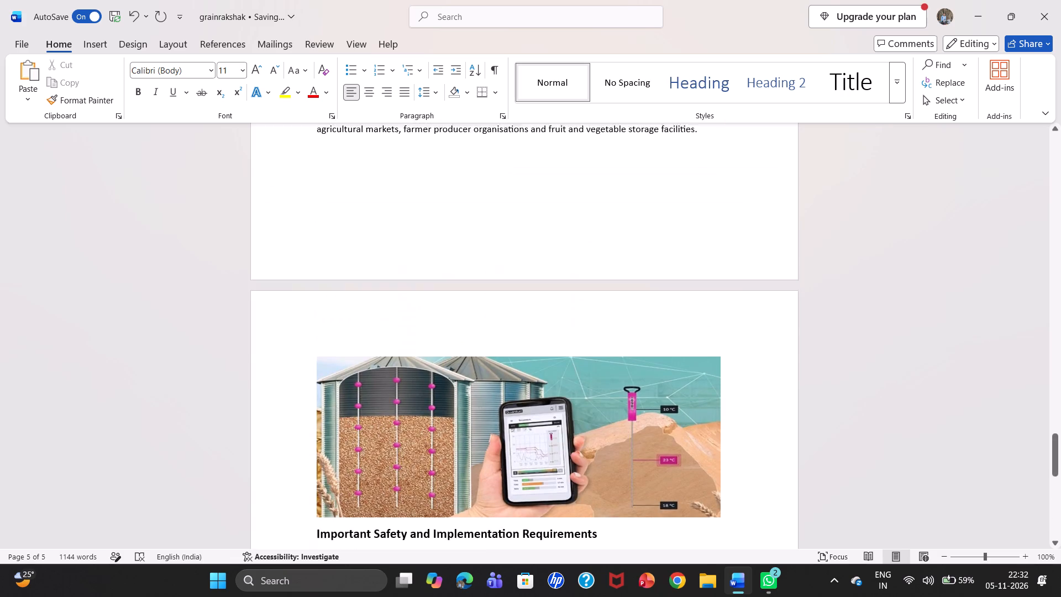
scroll(391, 389, "up", 12)
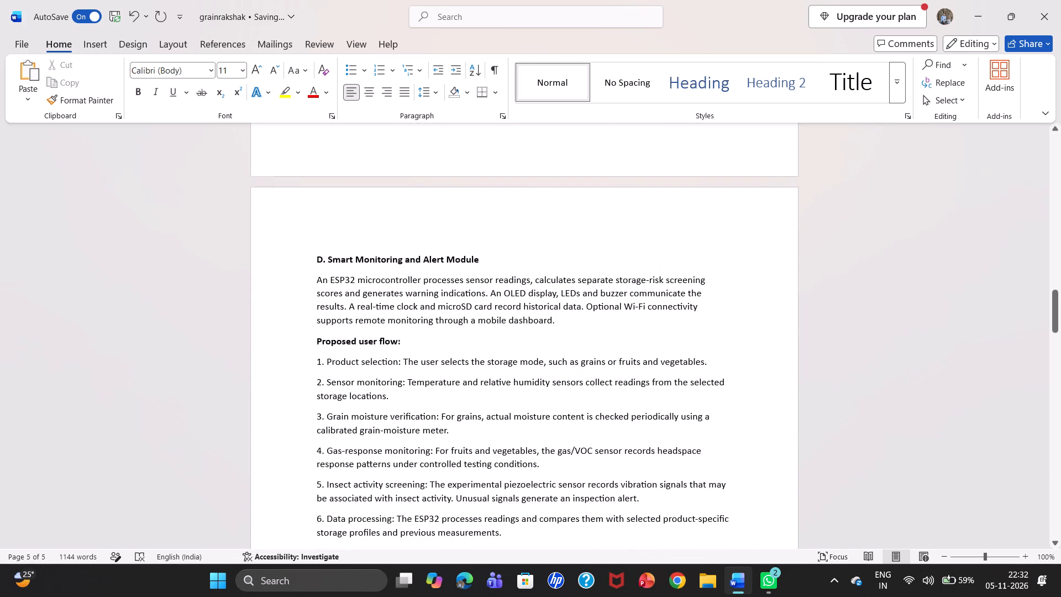
scroll(391, 389, "up", 14)
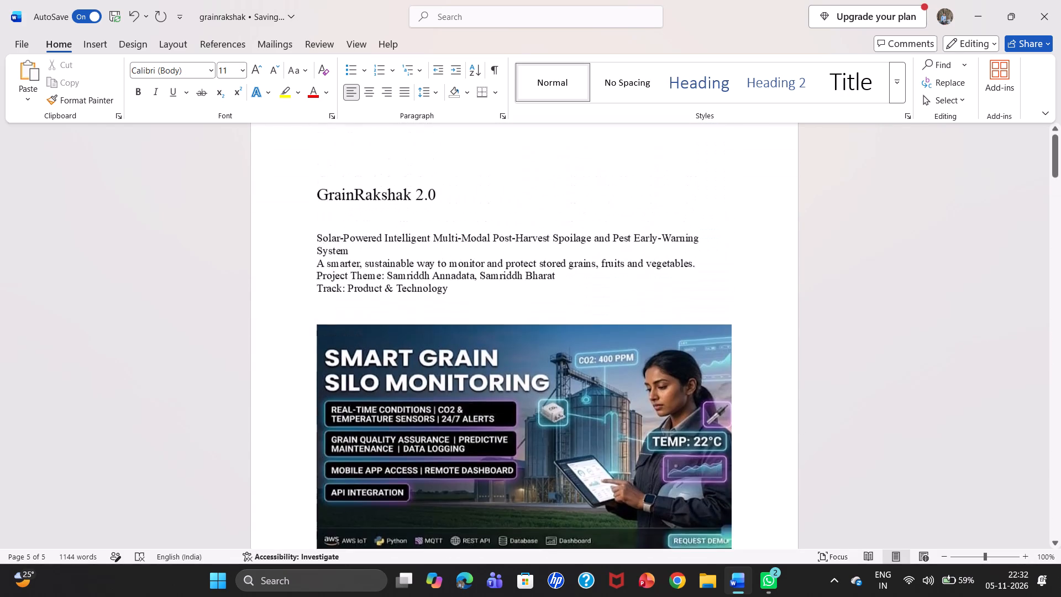
scroll(391, 389, "up", 2)
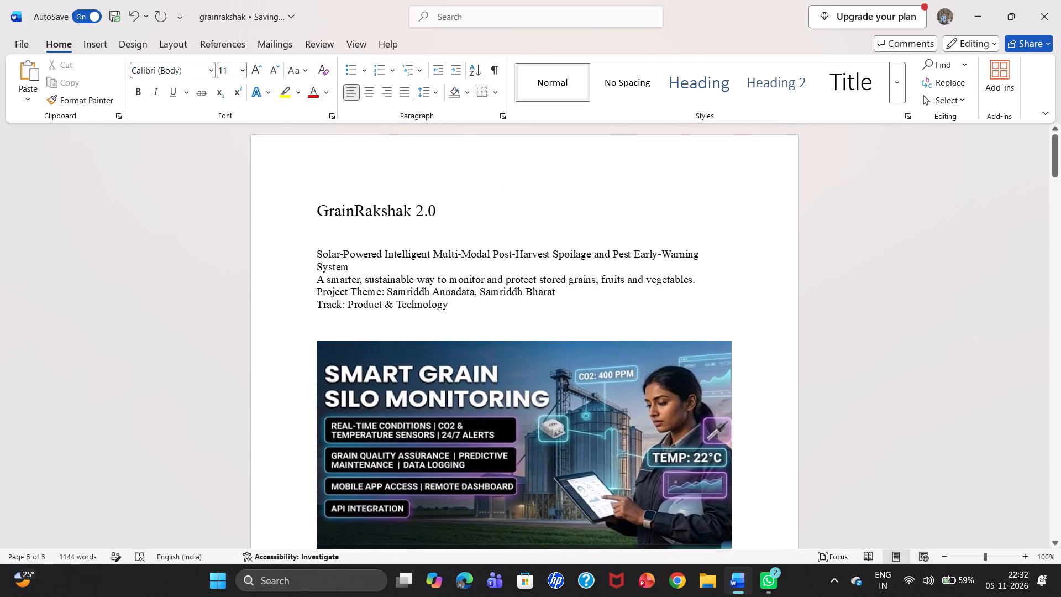
left_click(316, 211)
double_click(316, 208)
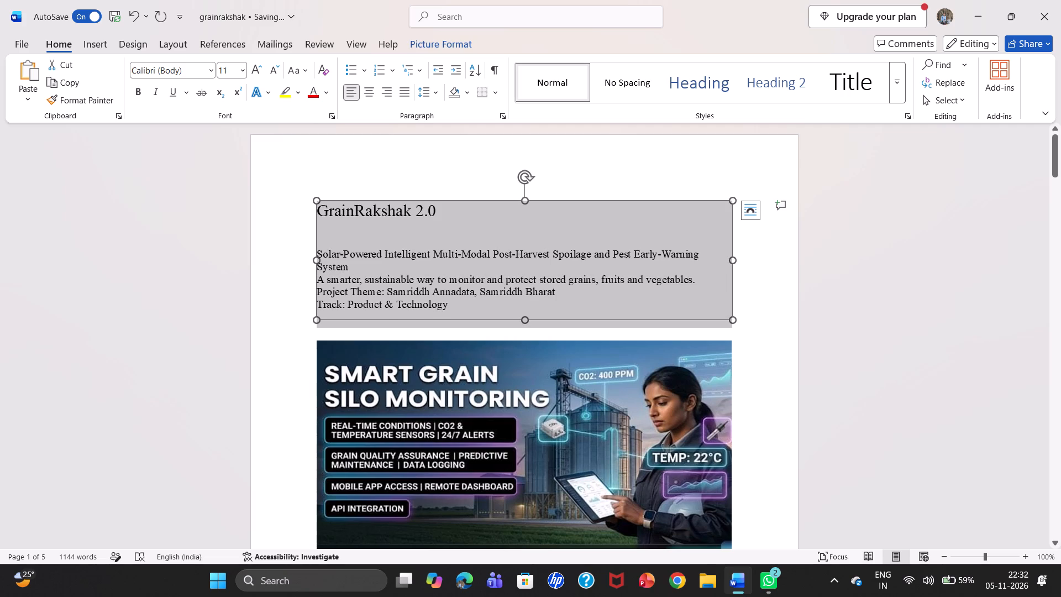
left_click(204, 74)
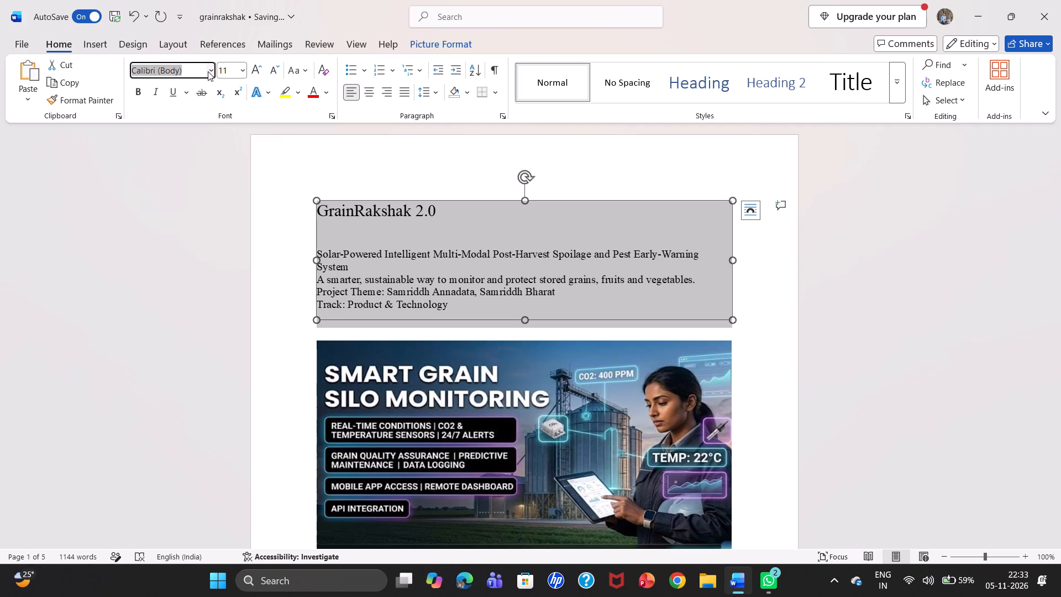
left_click(208, 71)
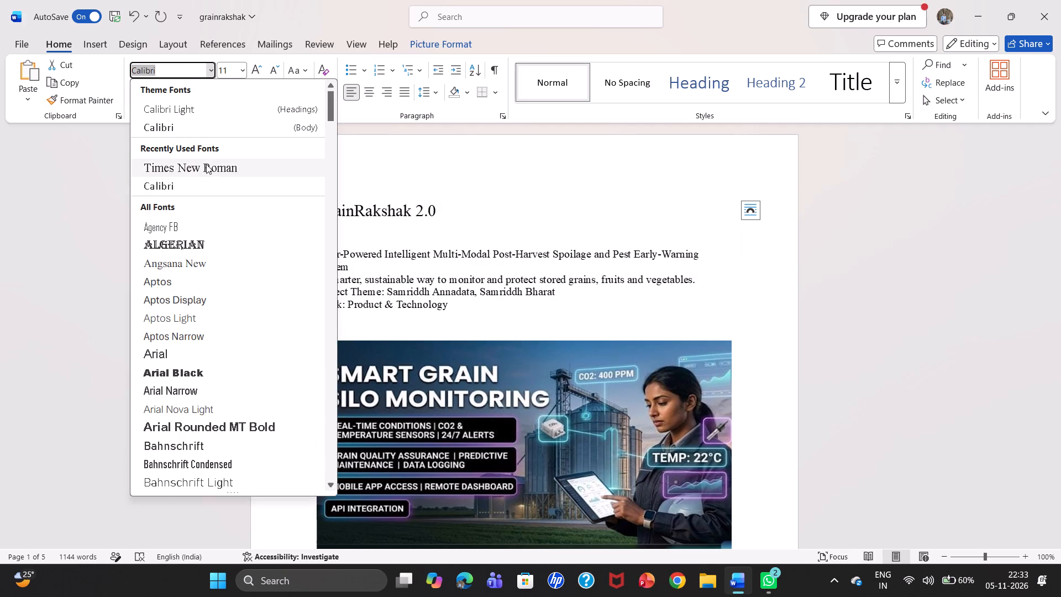
left_click(206, 164)
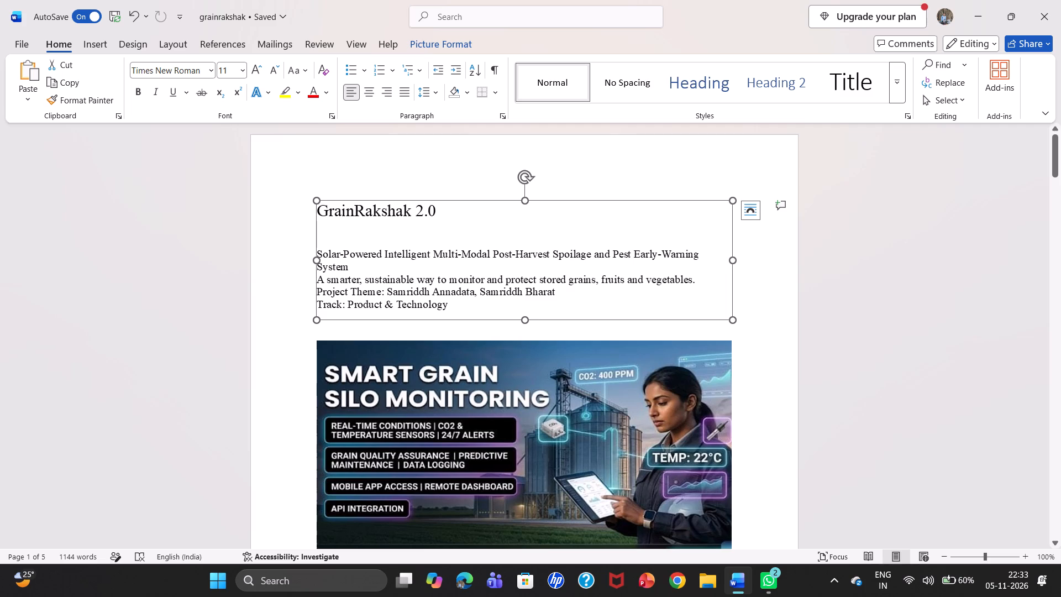
left_click(337, 223)
left_click(277, 213)
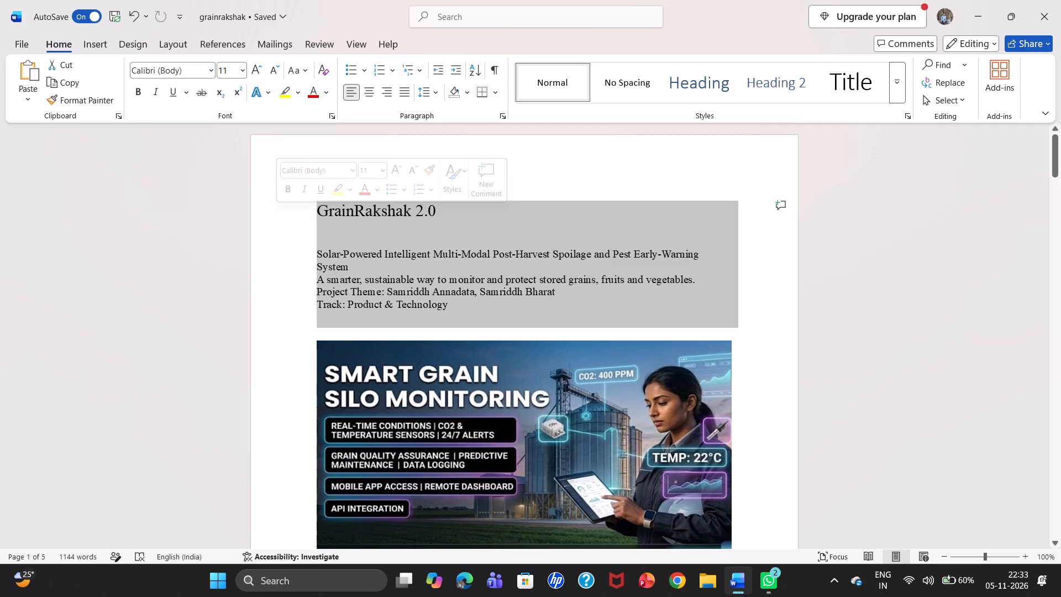
Set all content from the "1. Problem Statement" heading through the end of the document to Times New Roman.
scroll(363, 359, "down", 2)
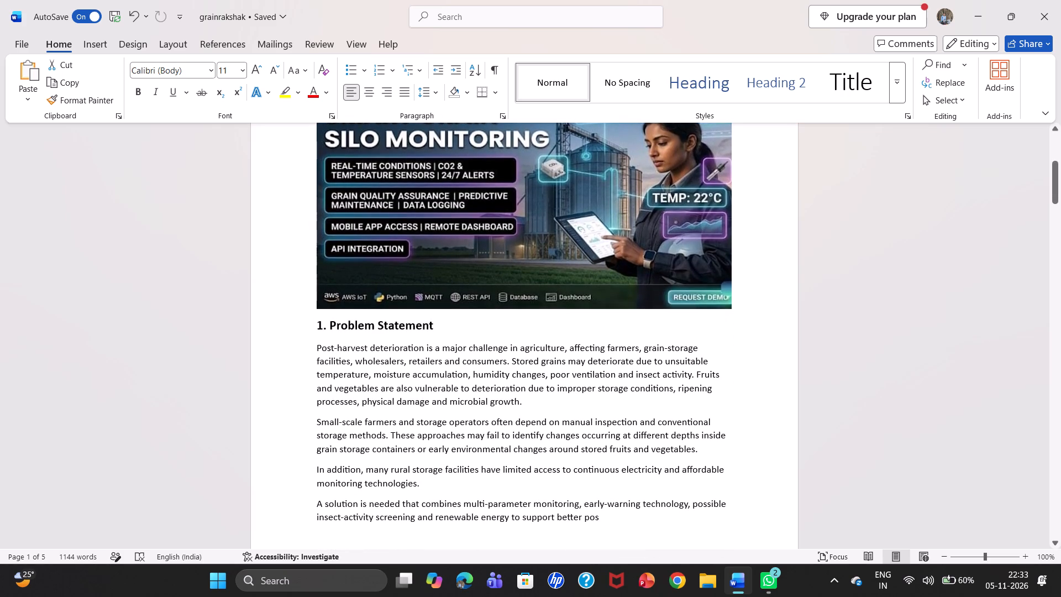
left_click_drag(316, 325, 463, 375)
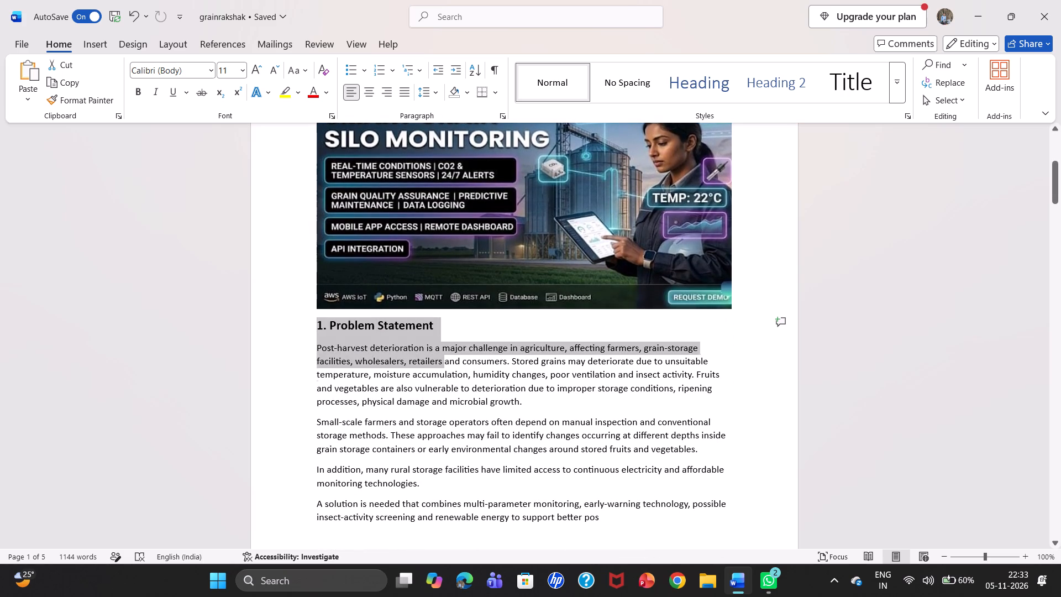
left_click_drag(463, 375, 663, 558)
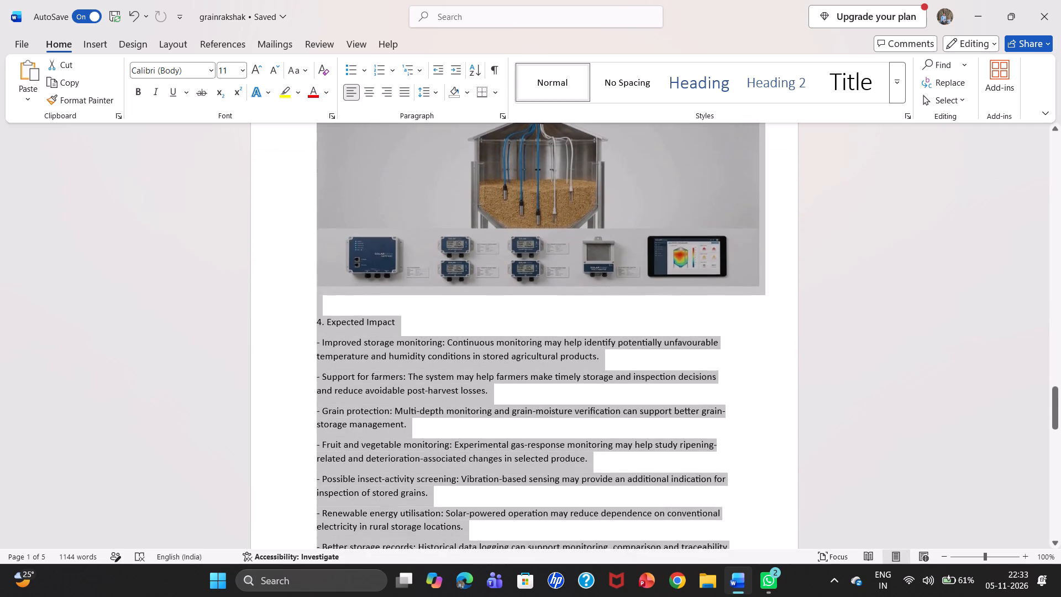
left_click_drag(663, 558, 665, 558)
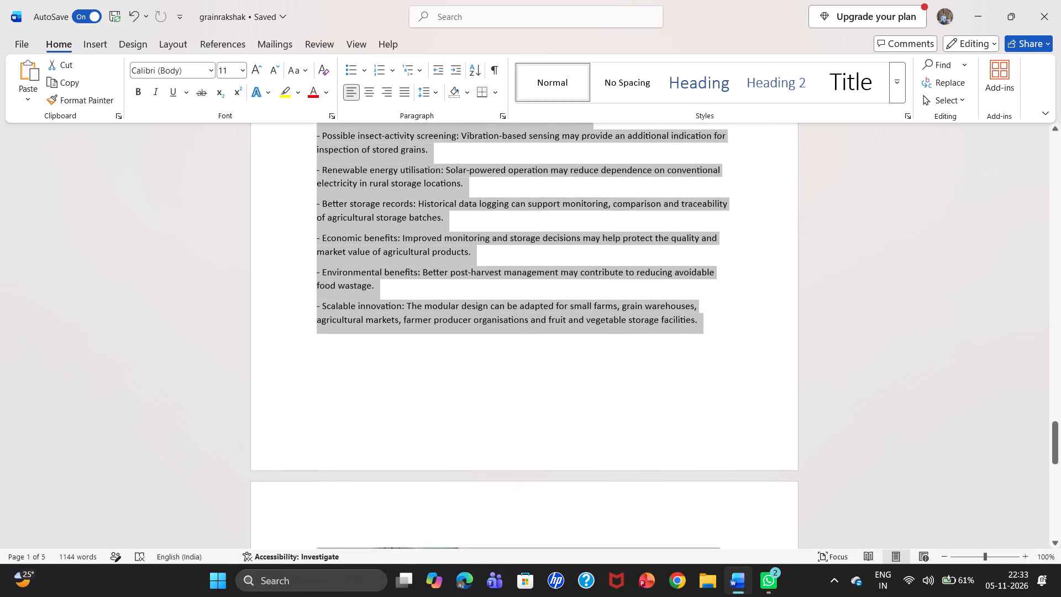
left_click_drag(665, 558, 666, 560)
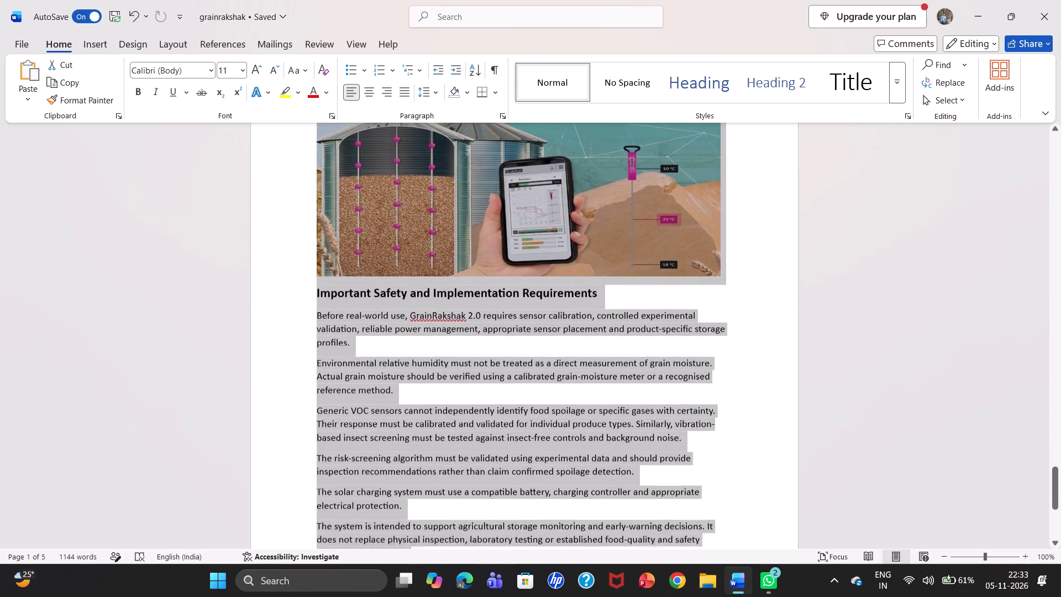
left_click_drag(666, 560, 666, 561)
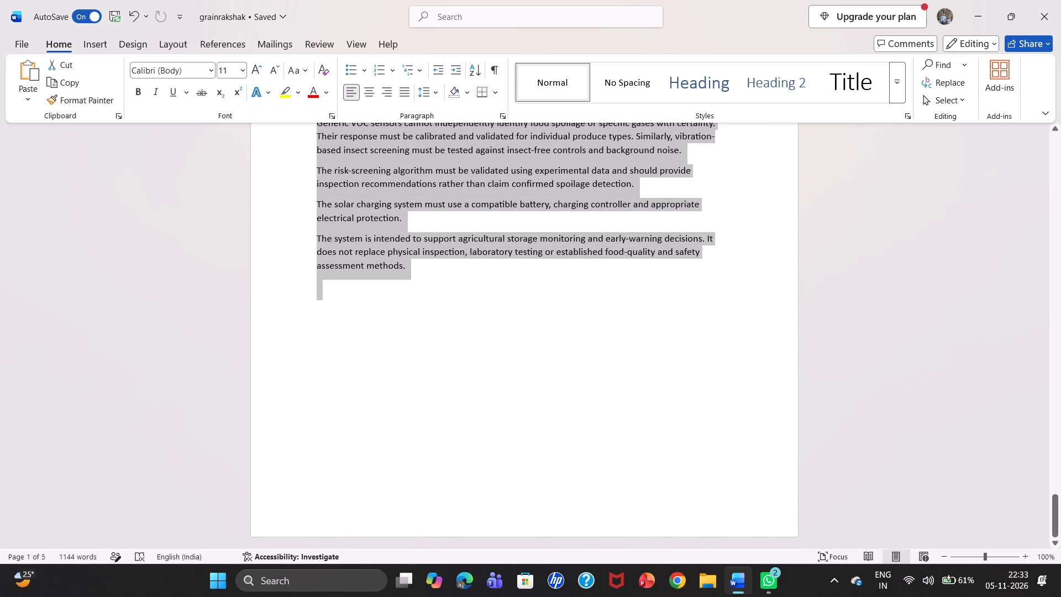
left_click_drag(666, 561, 667, 559)
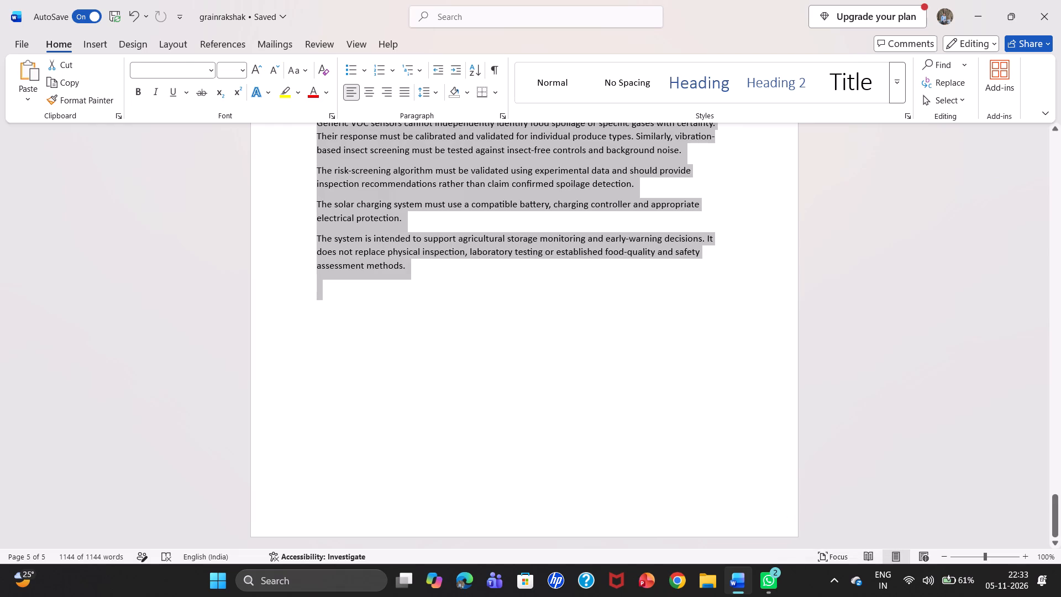
left_click(208, 69)
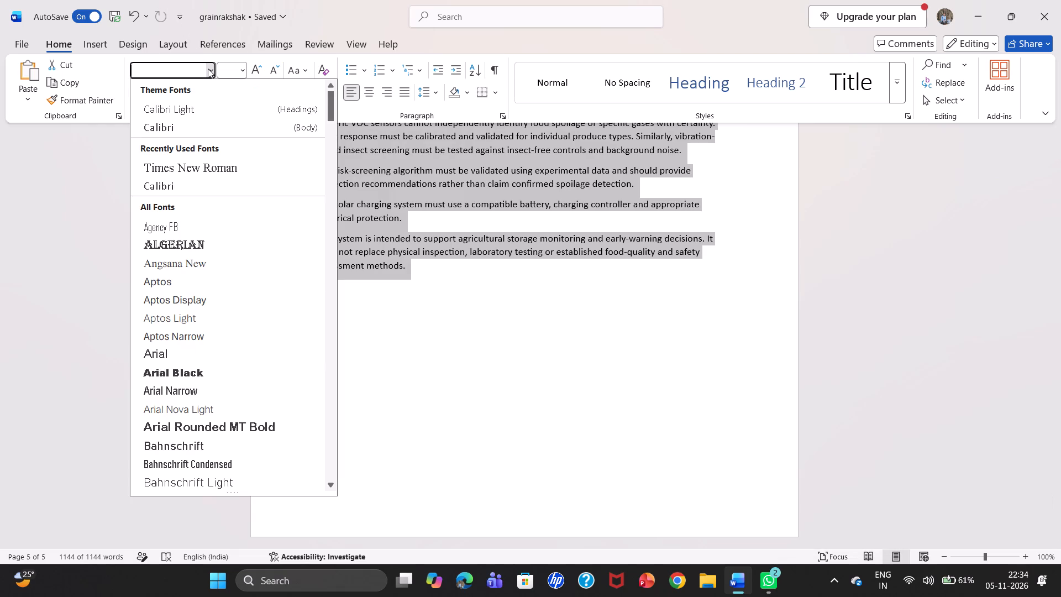
left_click(217, 164)
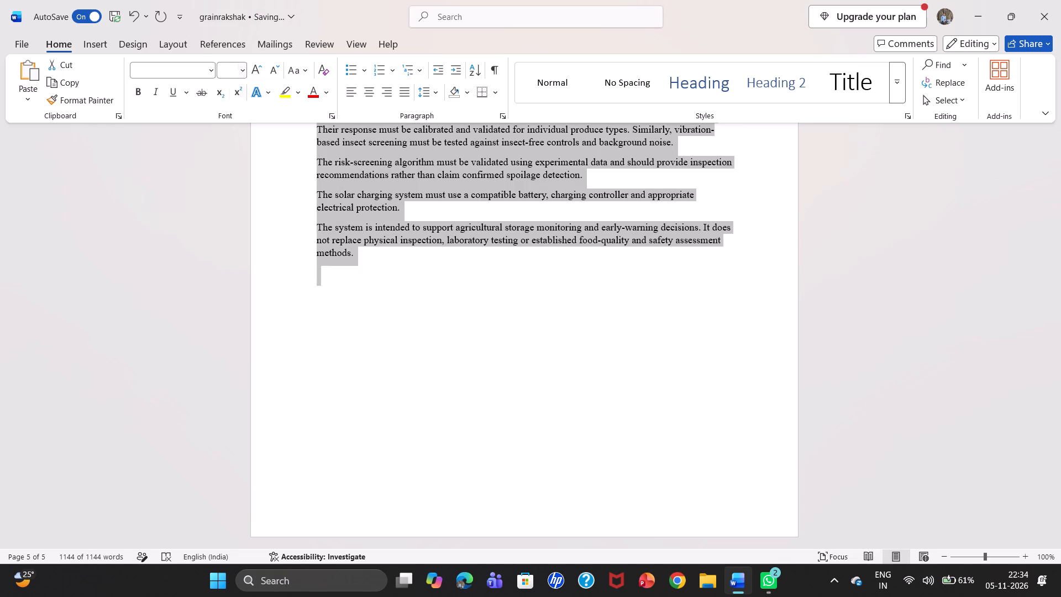
left_click(240, 66)
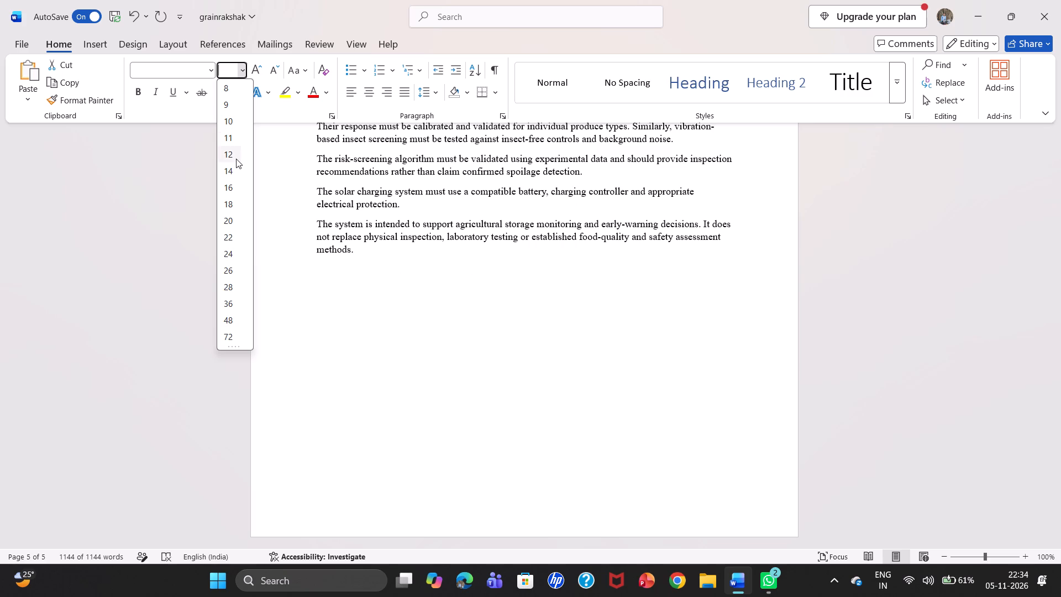
left_click(199, 163)
left_click(452, 265)
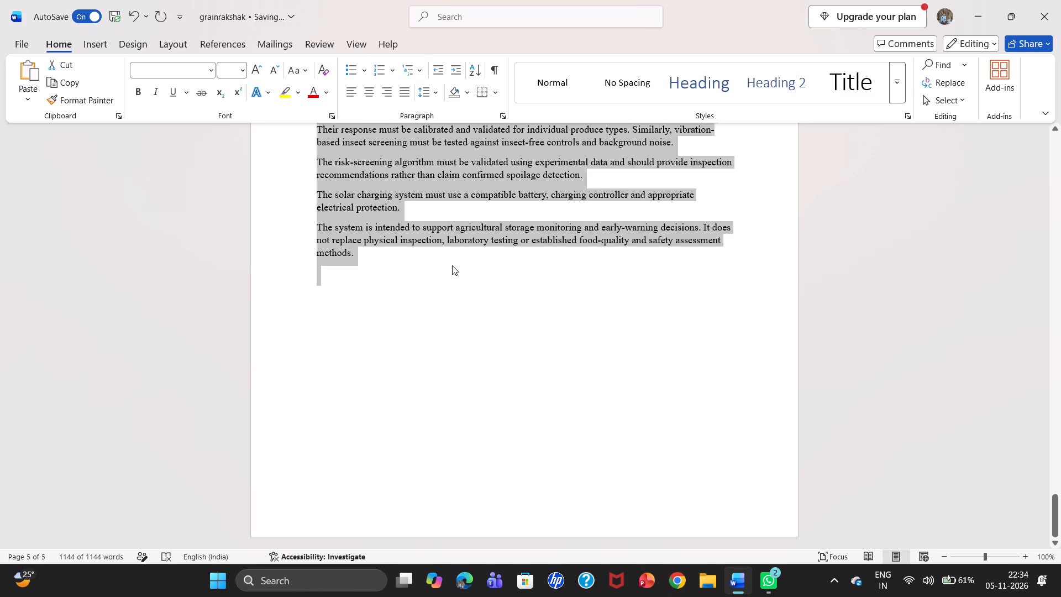
Review the pages from the safety requirements section back up to the title block to check the font formatting.
scroll(452, 265, "up", 2)
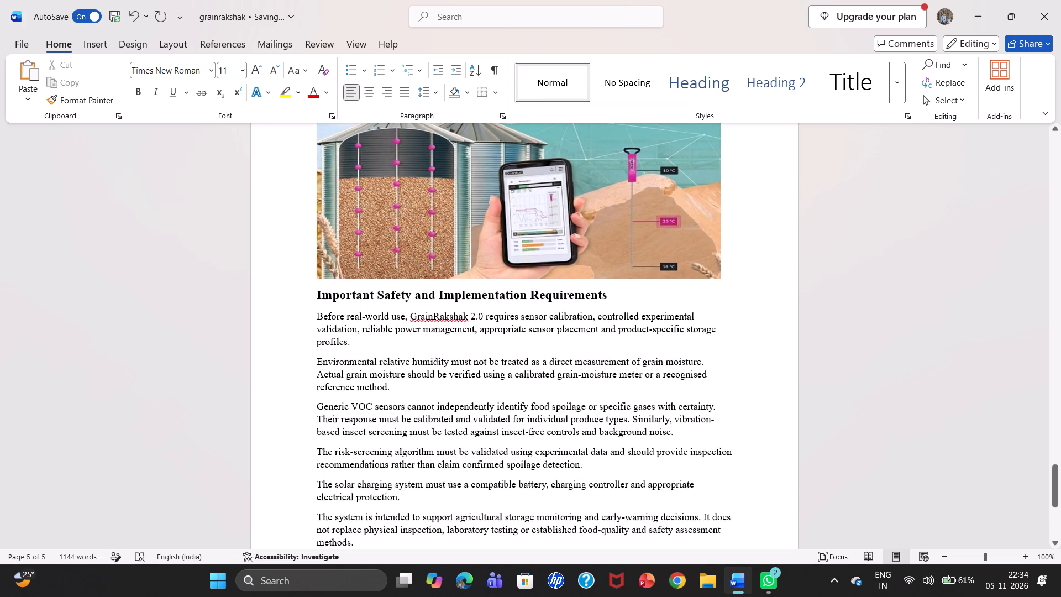
scroll(452, 265, "up", 10)
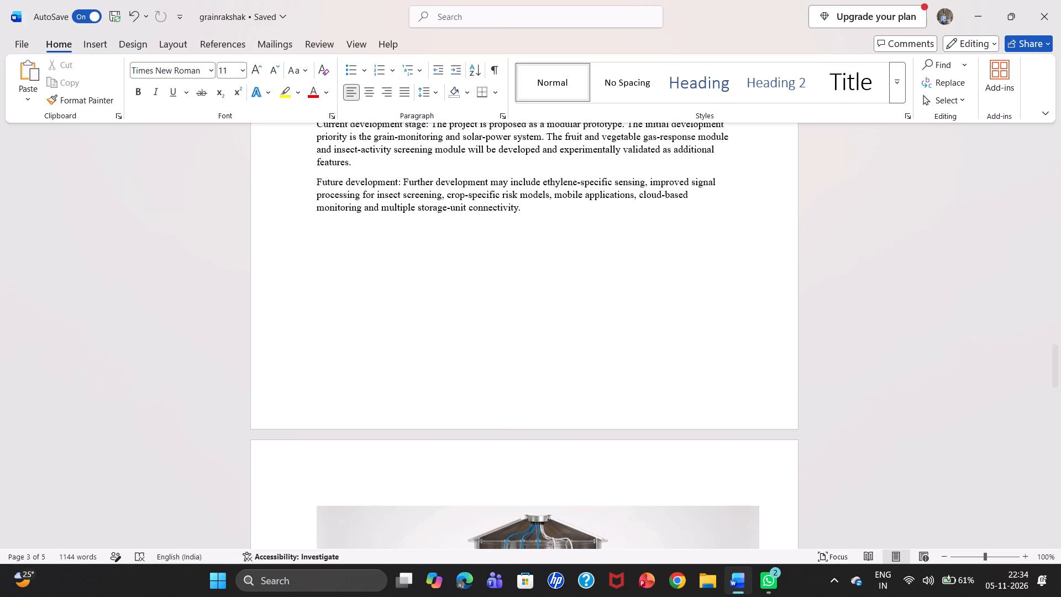
scroll(452, 265, "up", 2)
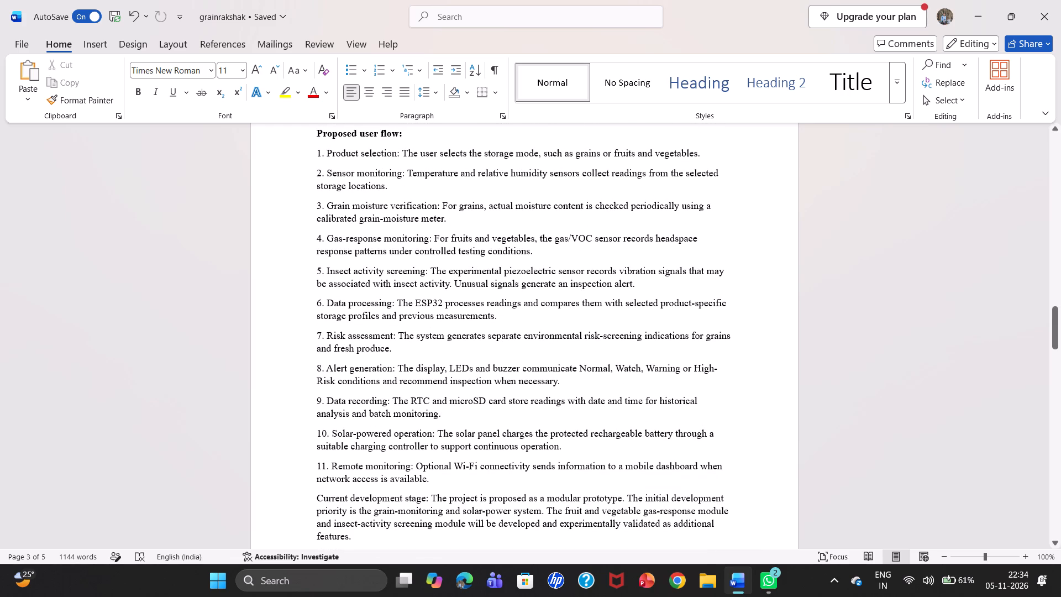
left_click_drag(356, 203, 453, 213)
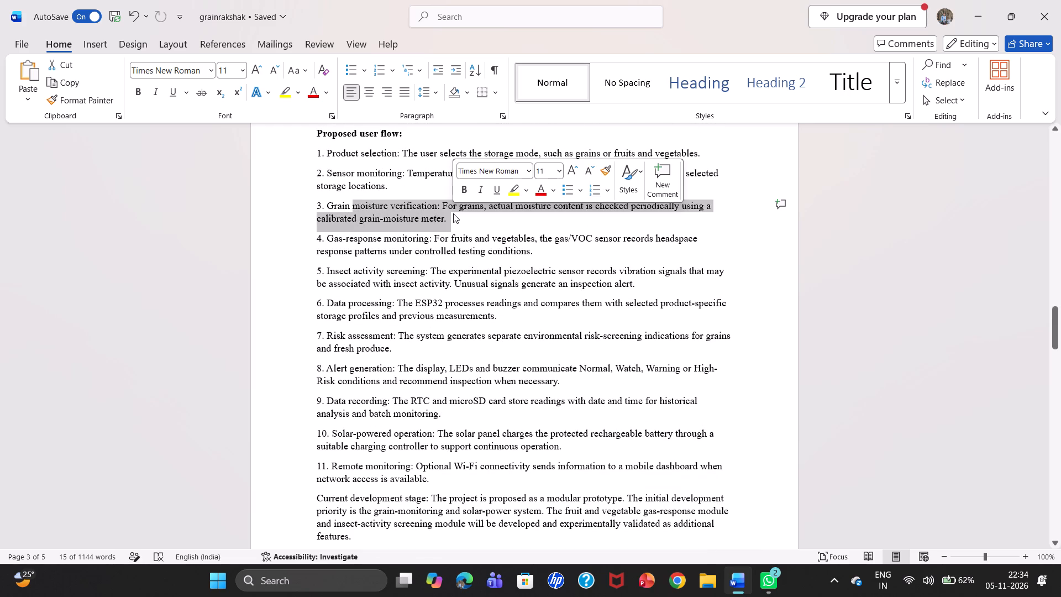
left_click(466, 217)
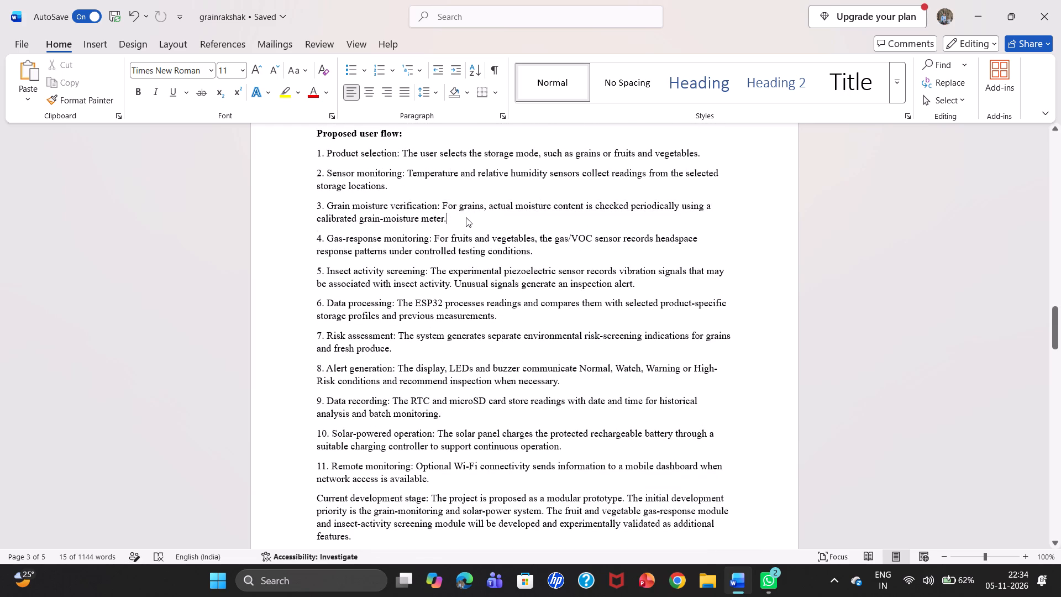
scroll(466, 217, "up", 7)
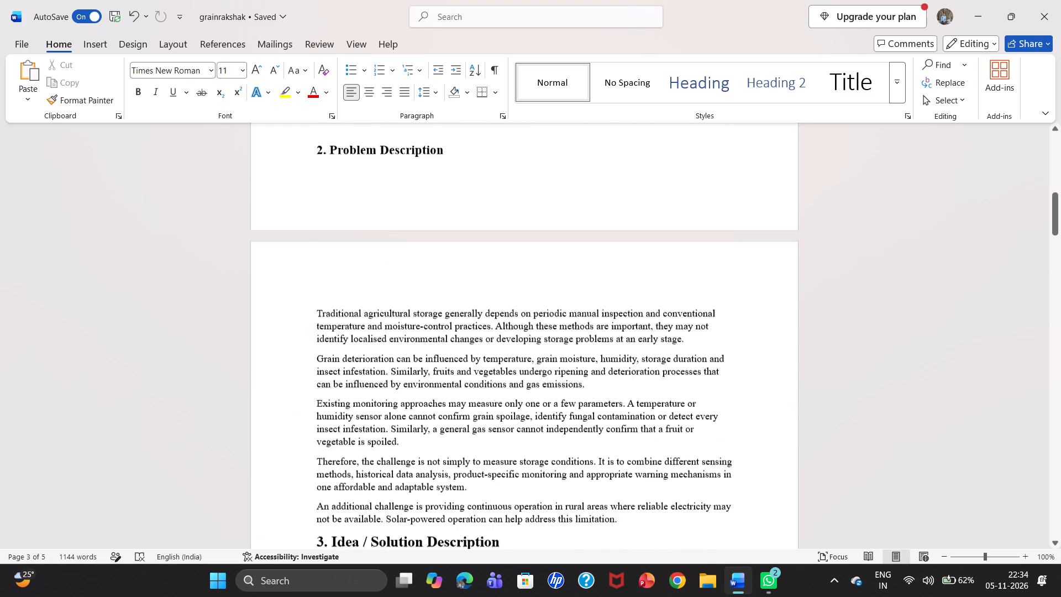
scroll(466, 217, "up", 6)
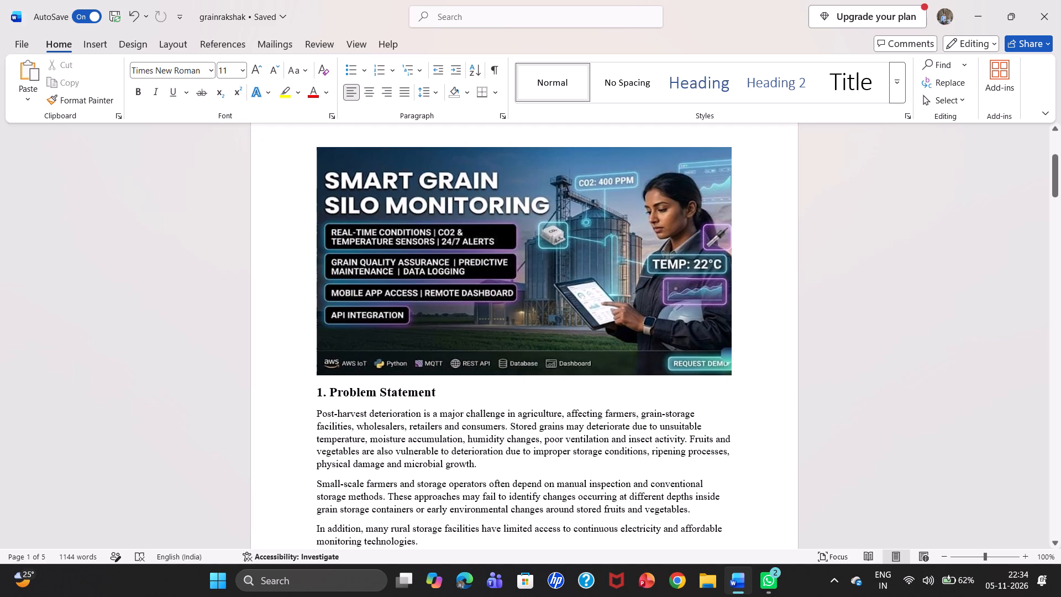
scroll(308, 217, "up", 2)
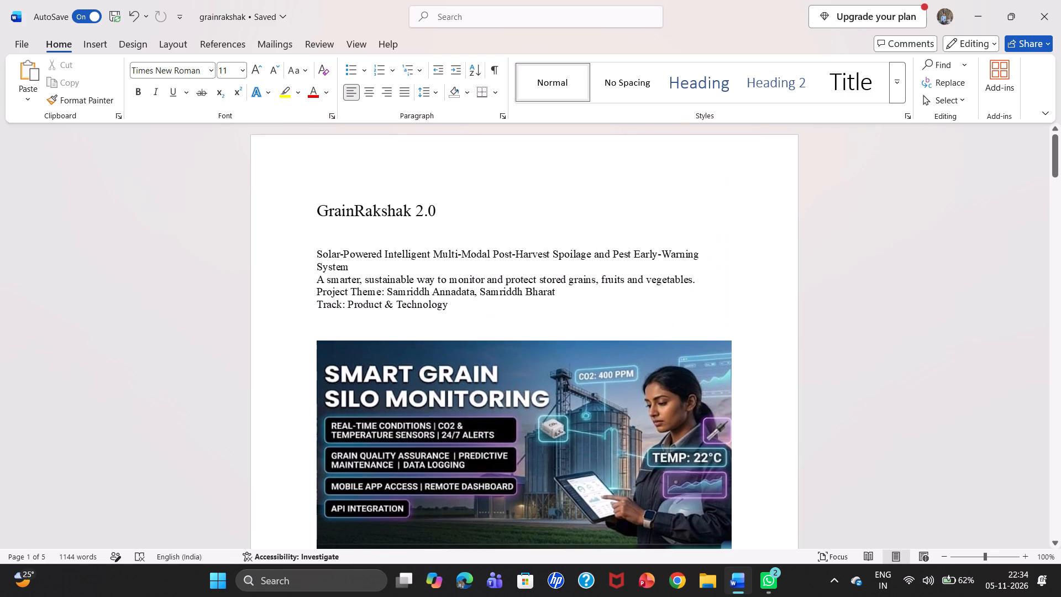
Enlarge the GrainRakshak 2.0 title block picture on the first page to about 4.74 cm high by 16.58 cm wide.
left_click(316, 255)
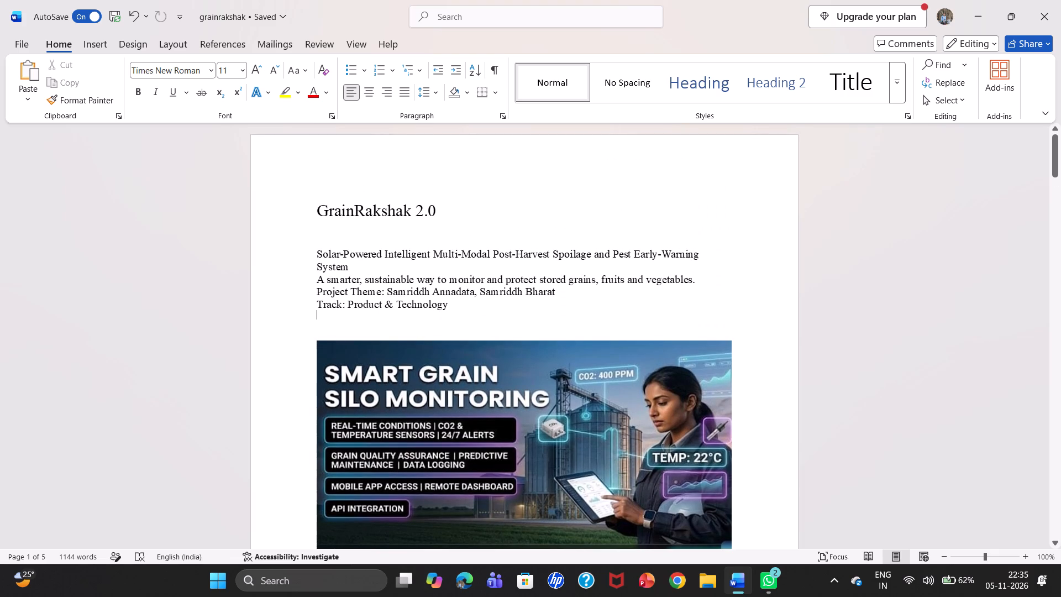
left_click(313, 254)
left_click(317, 254)
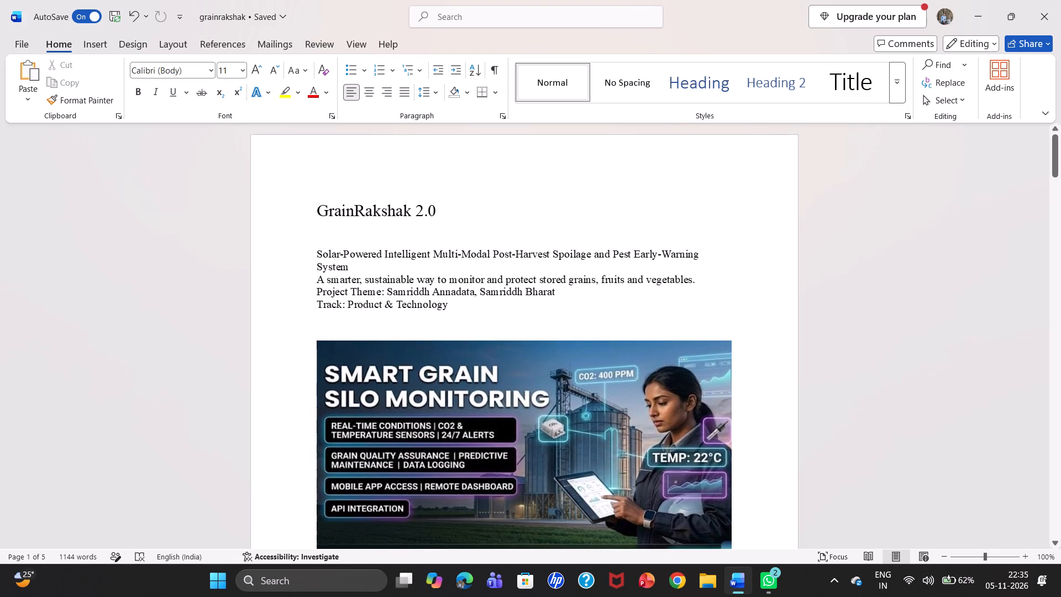
double_click(322, 254)
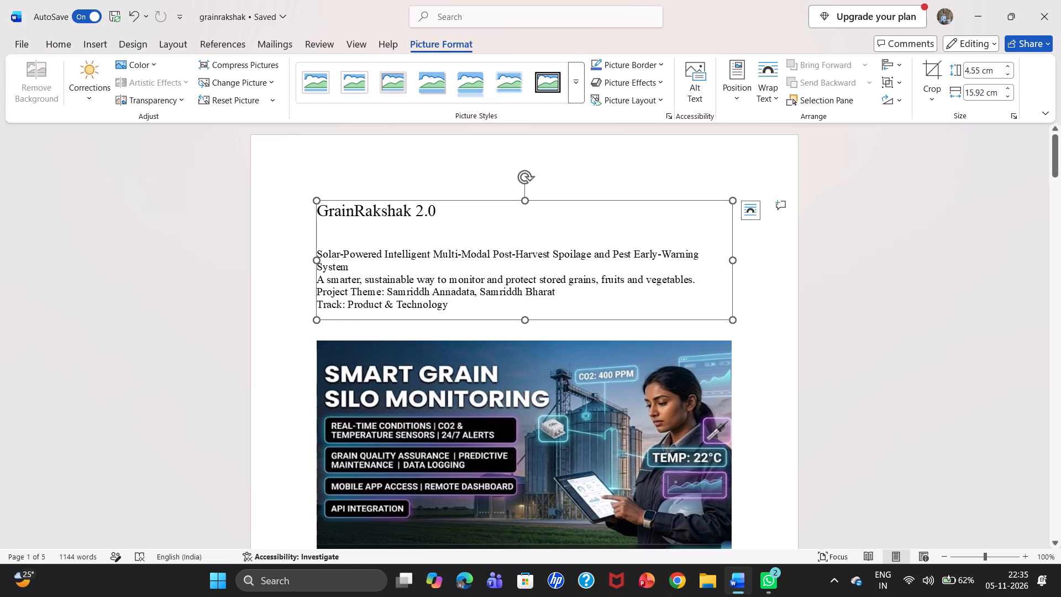
left_click(325, 255)
left_click(346, 246)
left_click_drag(319, 201, 329, 206)
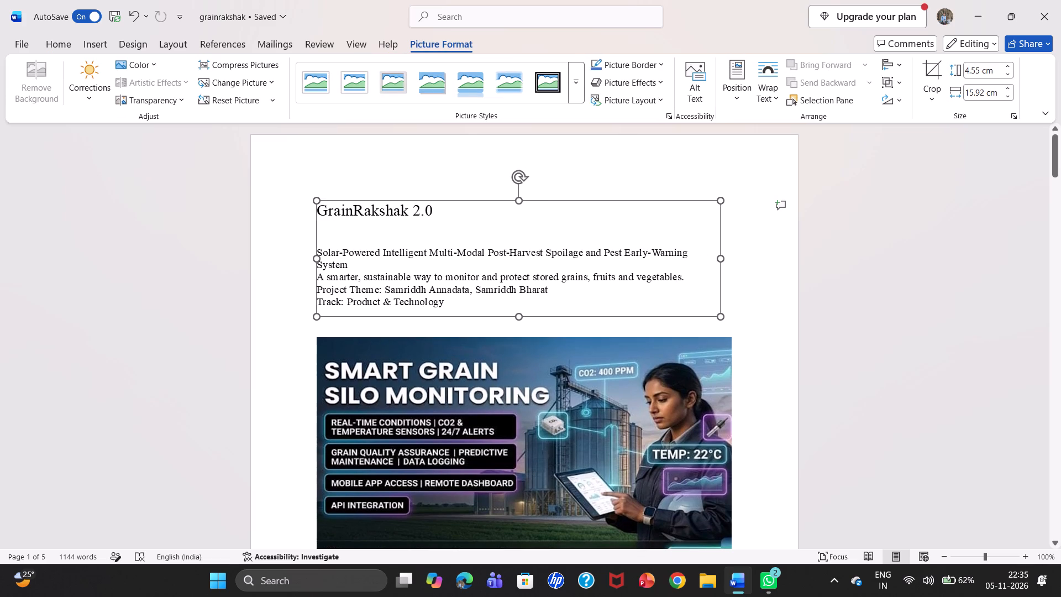
left_click_drag(329, 206, 308, 207)
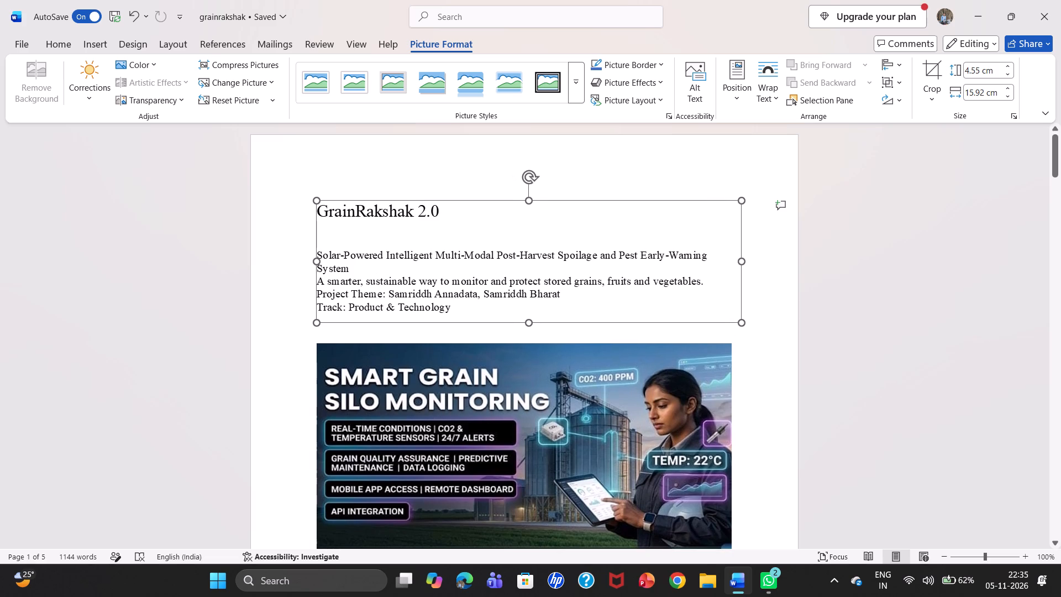
left_click_drag(308, 207, 300, 207)
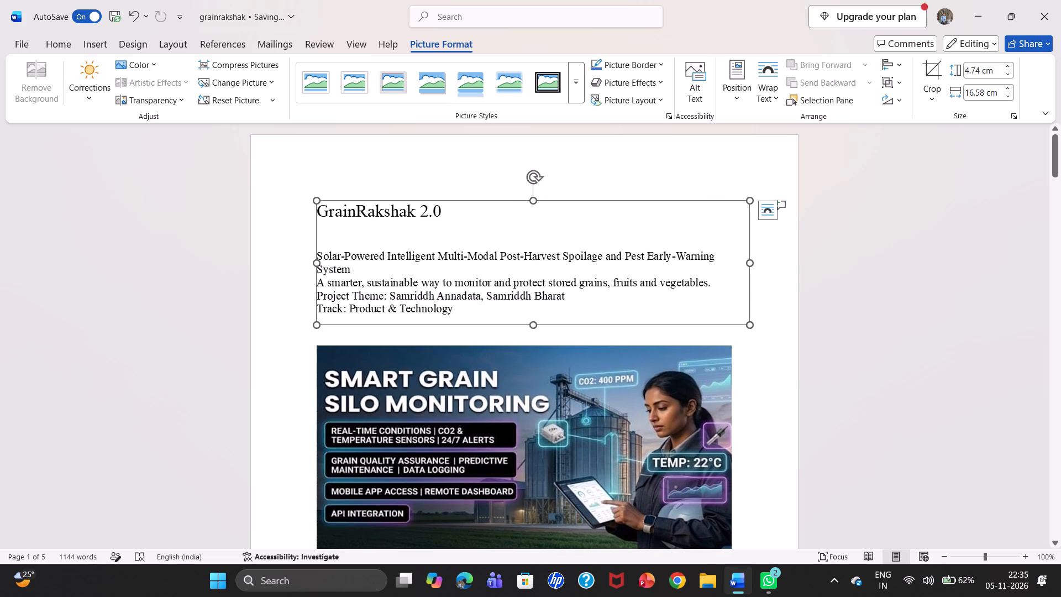
Set the font of the line holding the GrainRakshak 2.0 title block picture to Times New Roman.
left_click(253, 180)
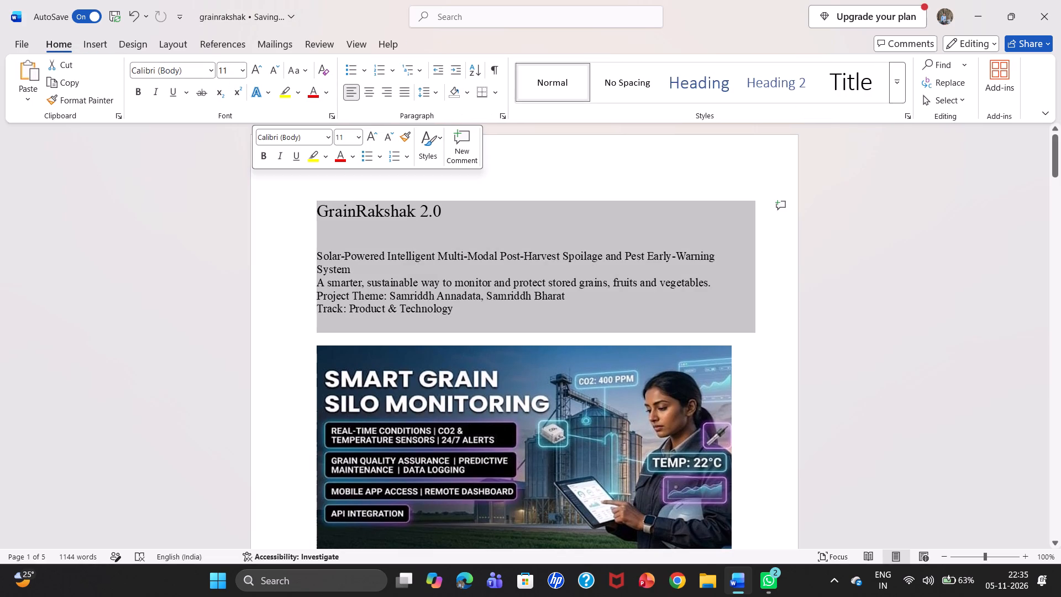
left_click(327, 134)
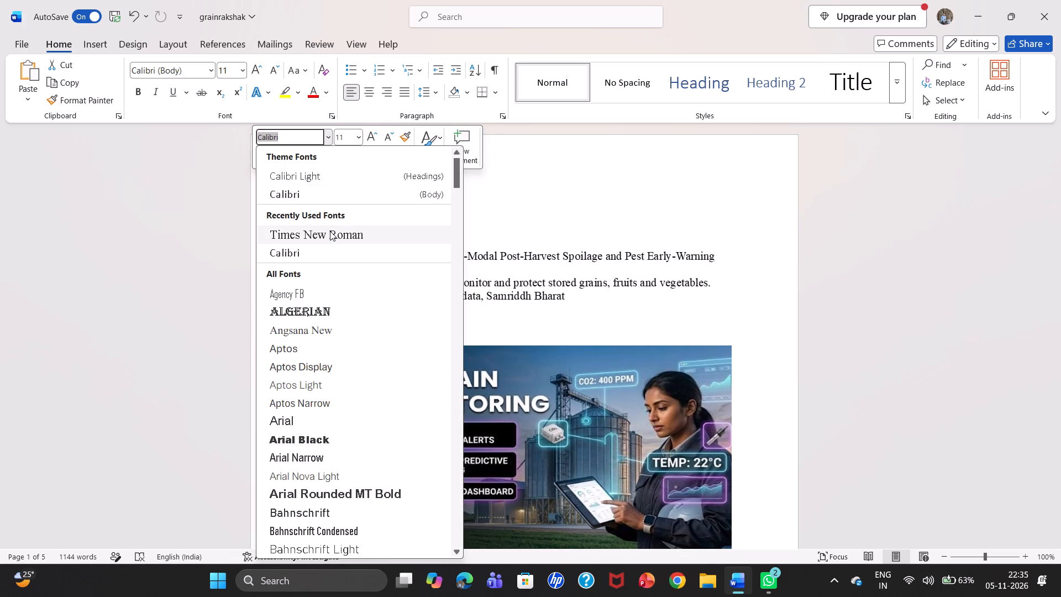
left_click(330, 231)
left_click(282, 252)
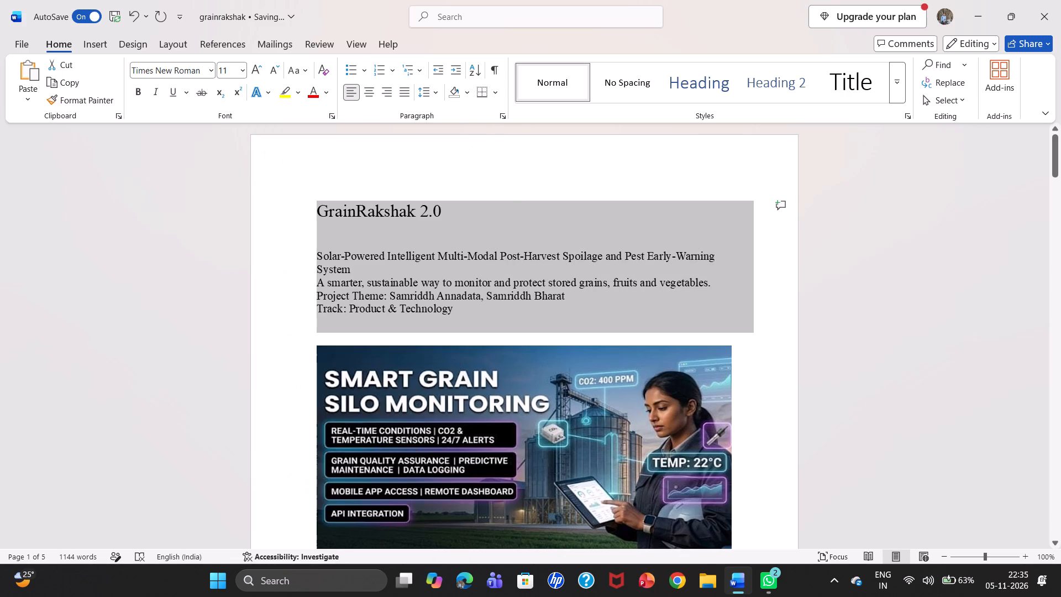
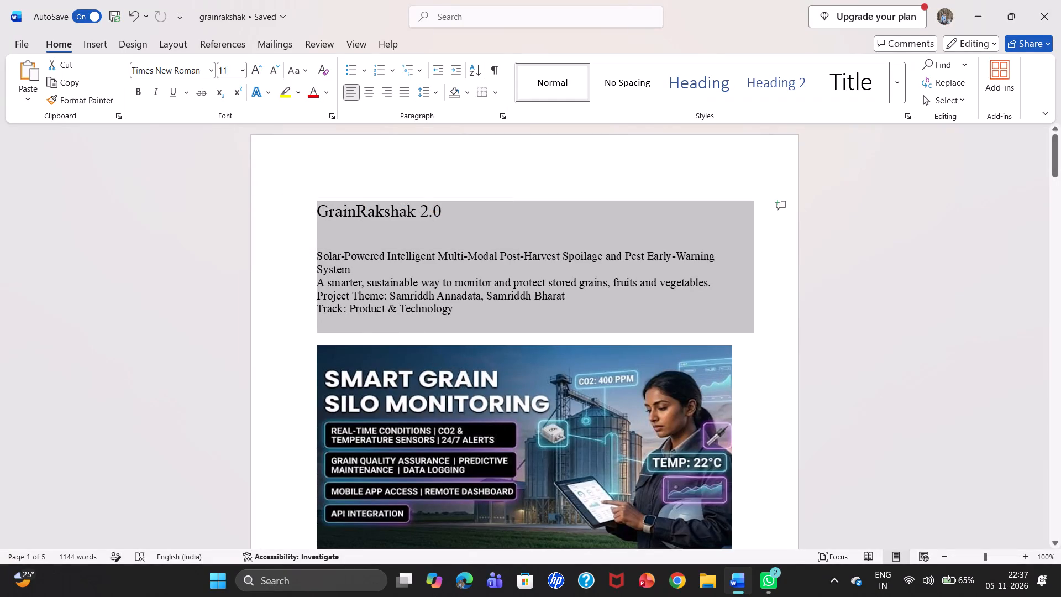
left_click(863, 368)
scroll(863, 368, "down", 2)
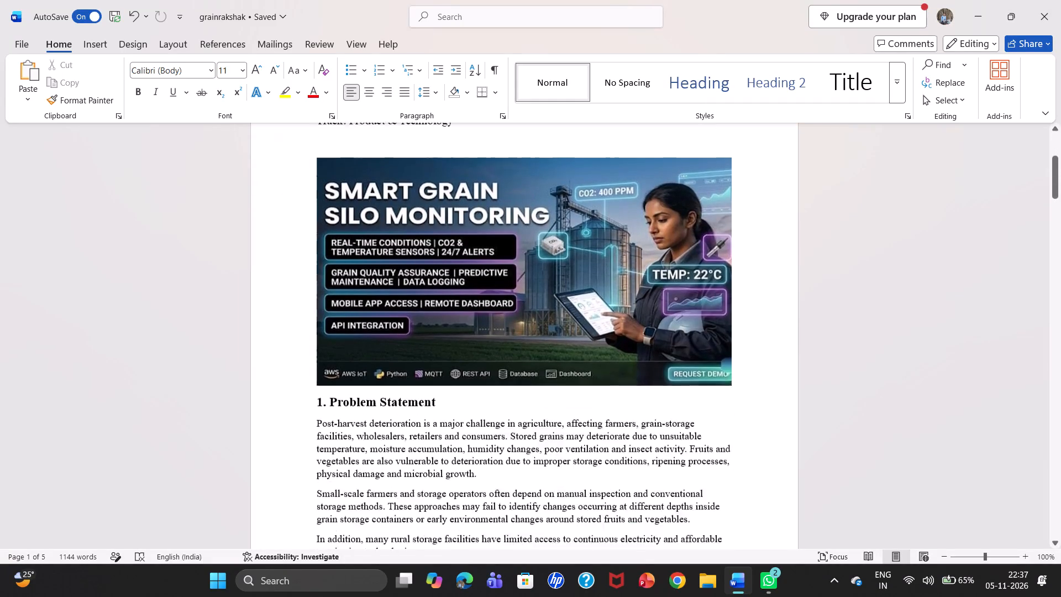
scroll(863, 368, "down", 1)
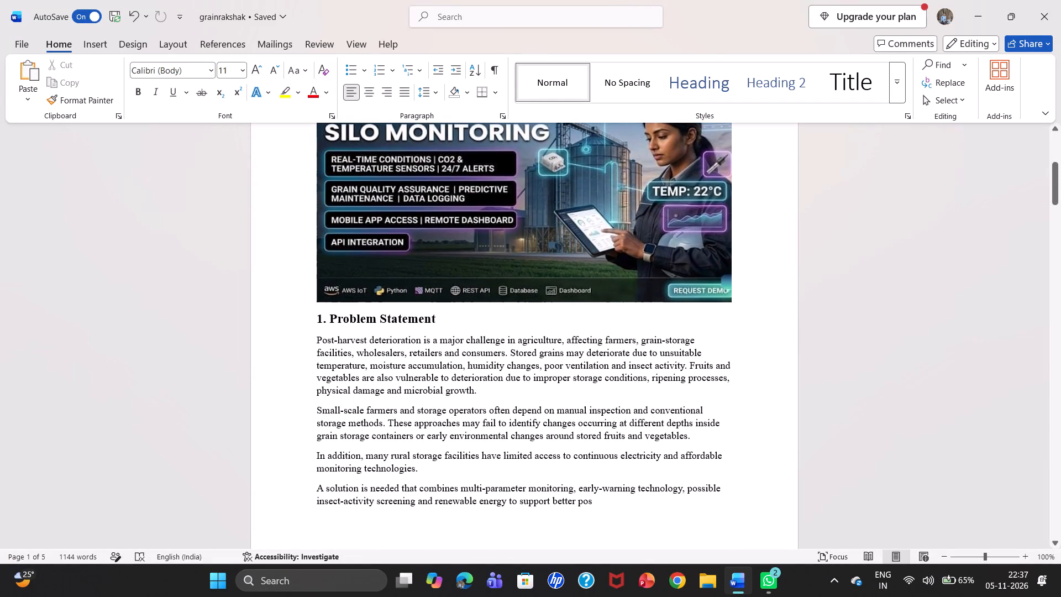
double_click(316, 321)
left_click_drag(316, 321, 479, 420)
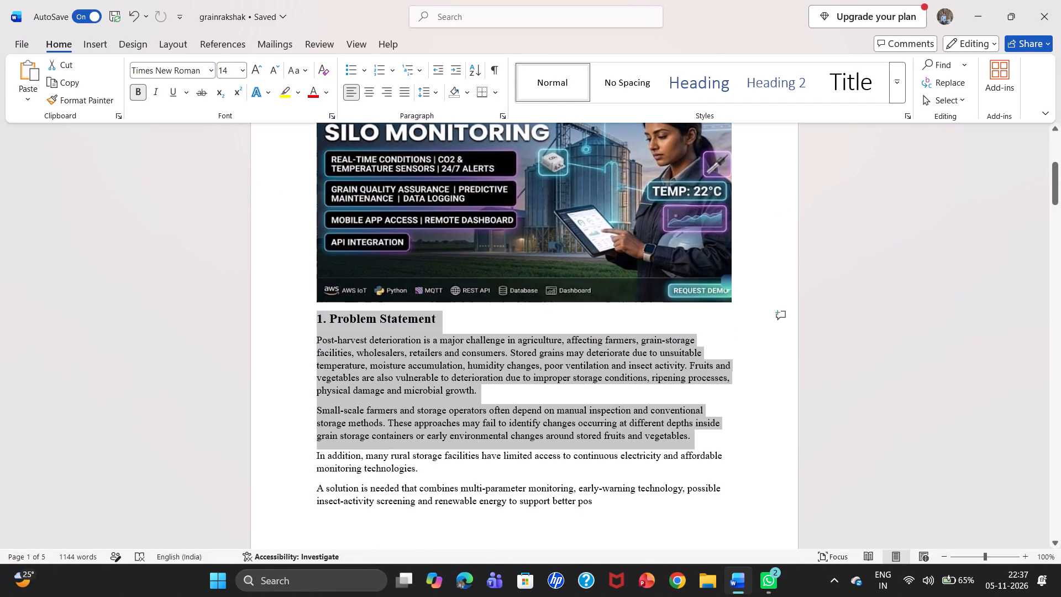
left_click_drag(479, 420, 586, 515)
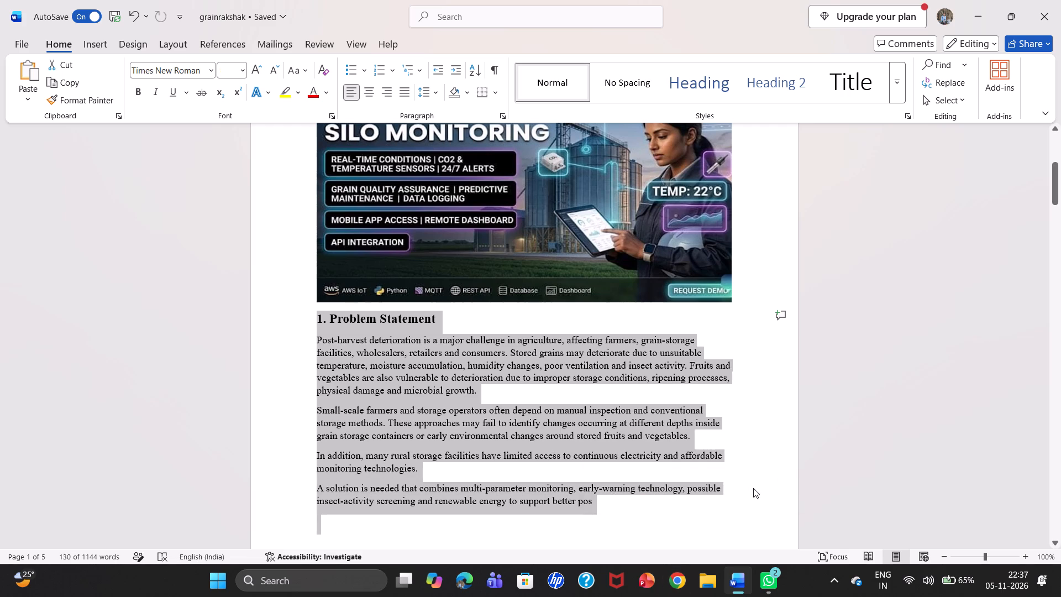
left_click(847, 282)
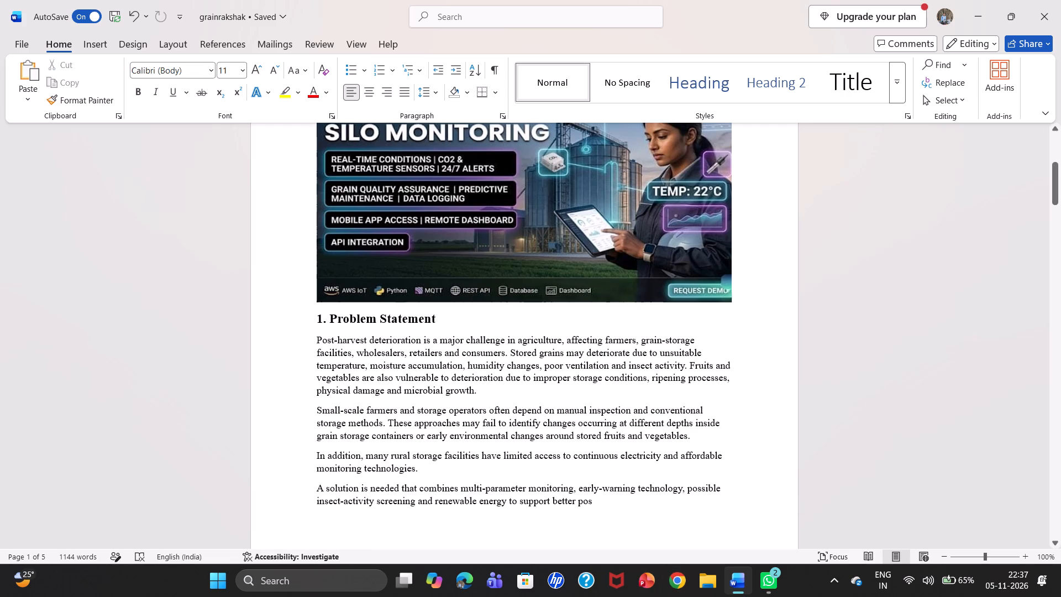
Set everything from the "1. Problem Statement" heading through the end of the document to Times New Roman, size 12.
left_click(316, 317)
left_click_drag(316, 317, 513, 436)
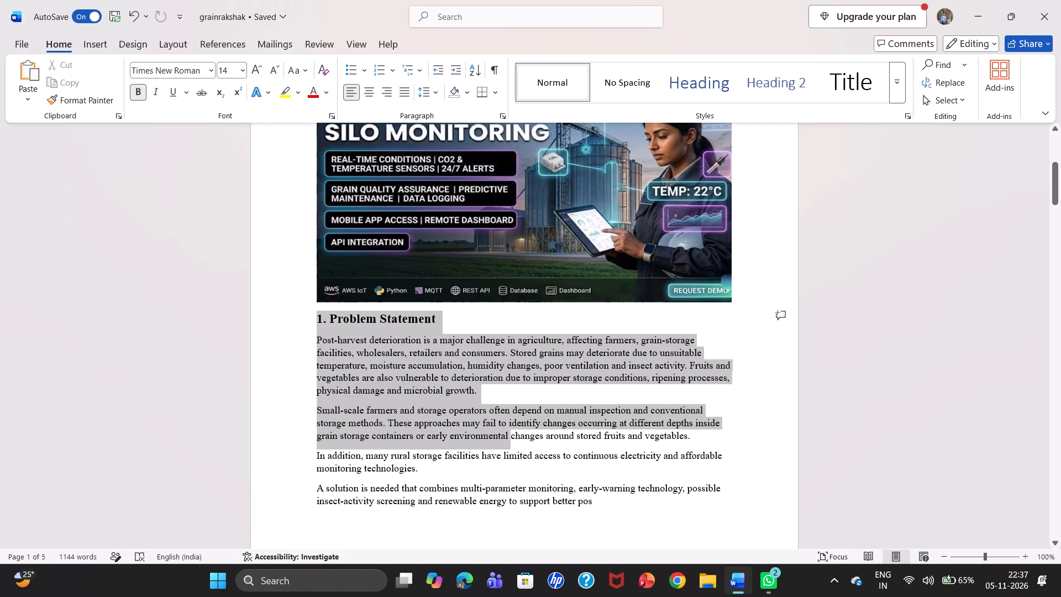
left_click_drag(513, 436, 622, 553)
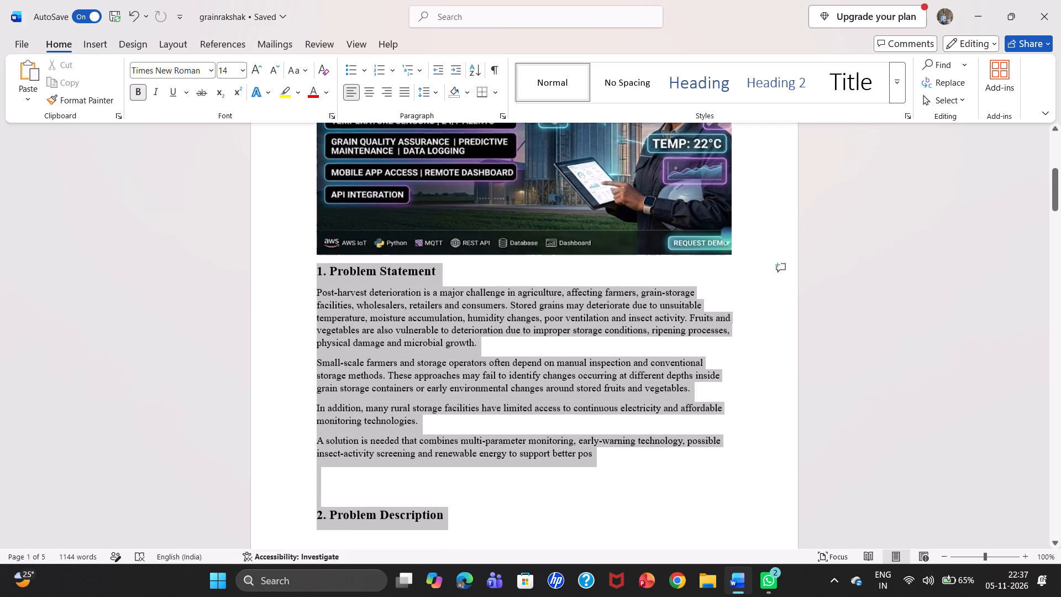
left_click_drag(622, 553, 622, 556)
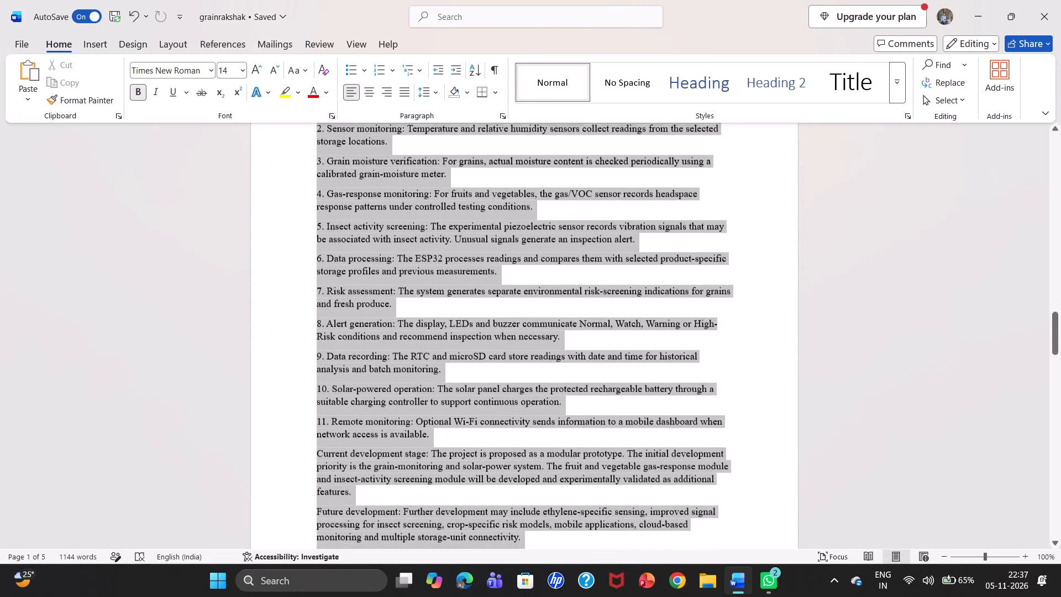
left_click_drag(622, 556, 631, 579)
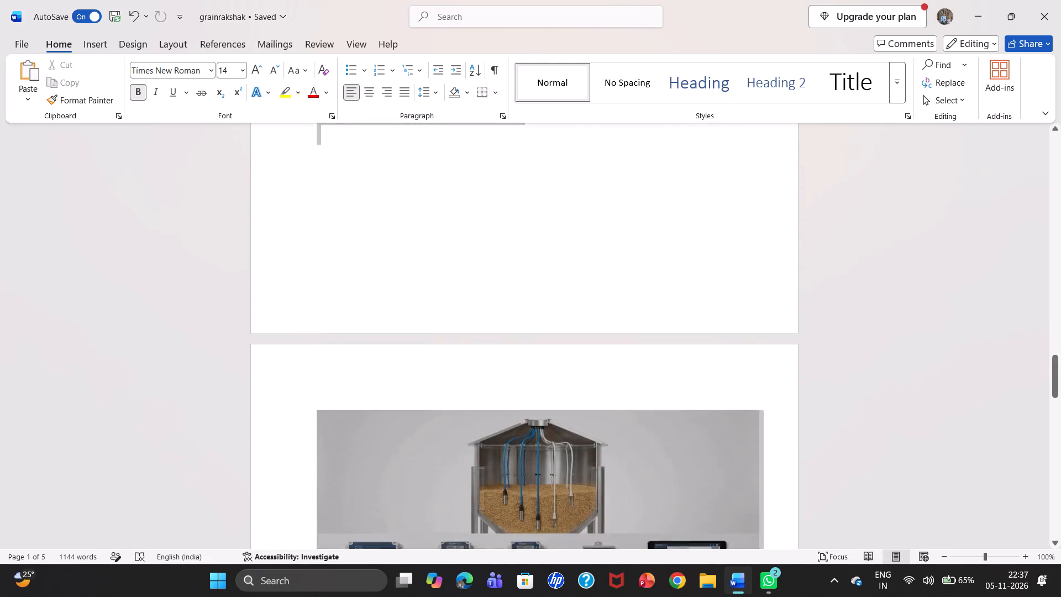
left_click_drag(631, 579, 632, 596)
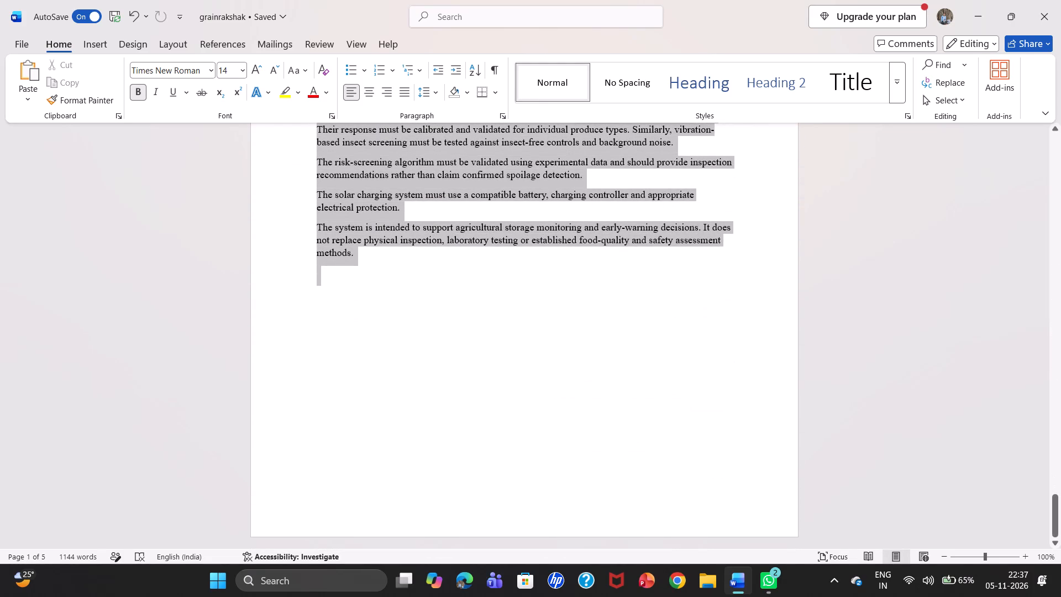
left_click_drag(632, 596, 649, 596)
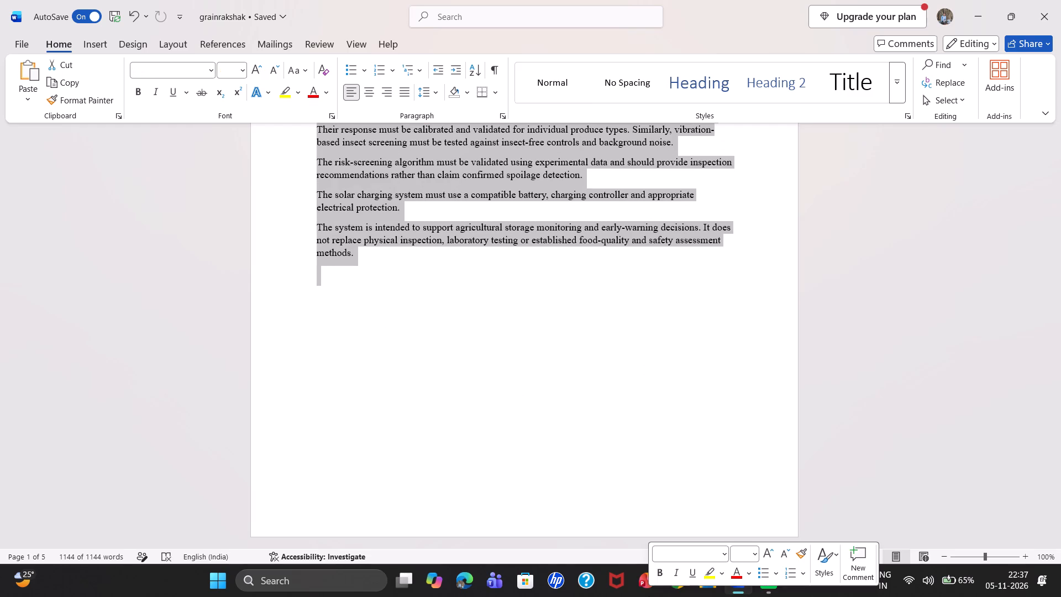
left_click(211, 67)
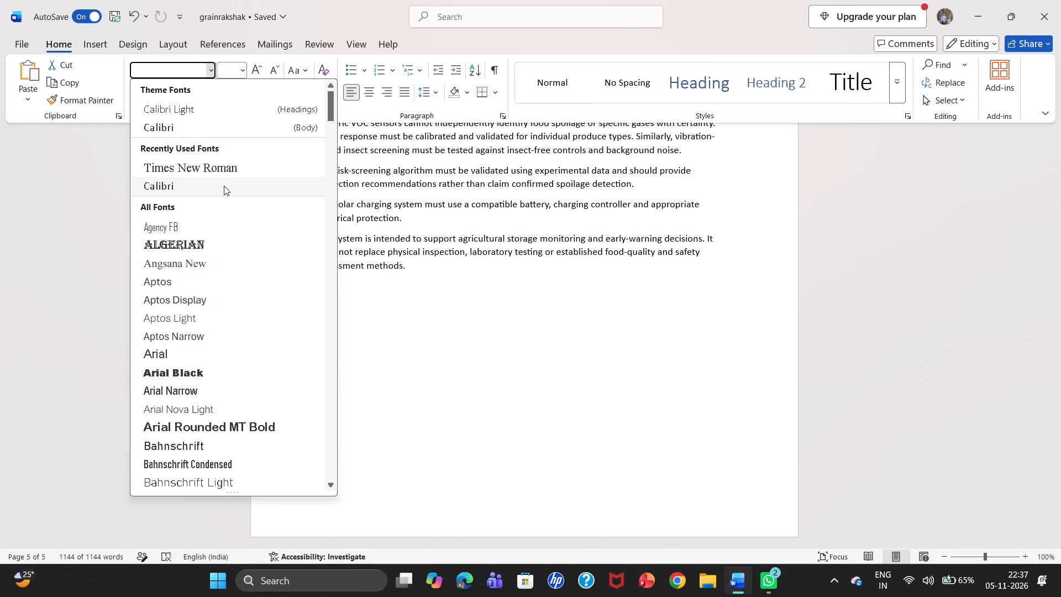
left_click(230, 169)
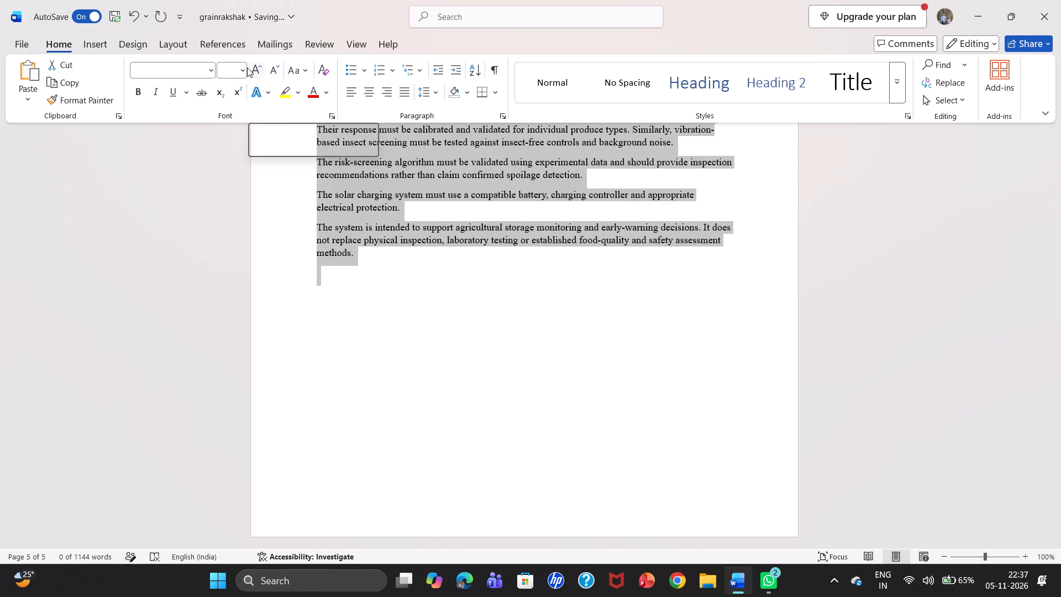
left_click(246, 69)
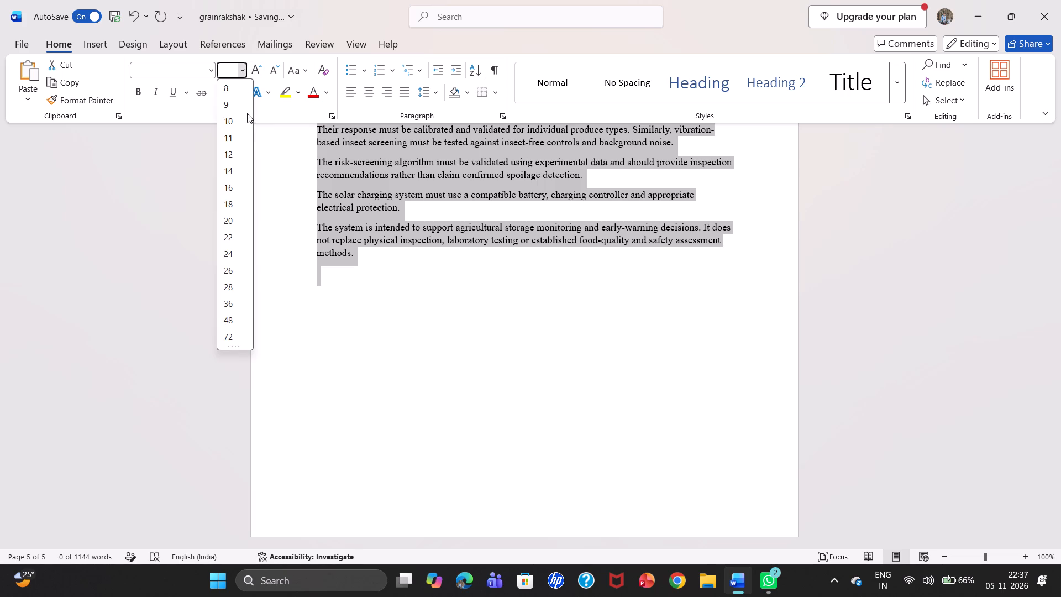
left_click(239, 154)
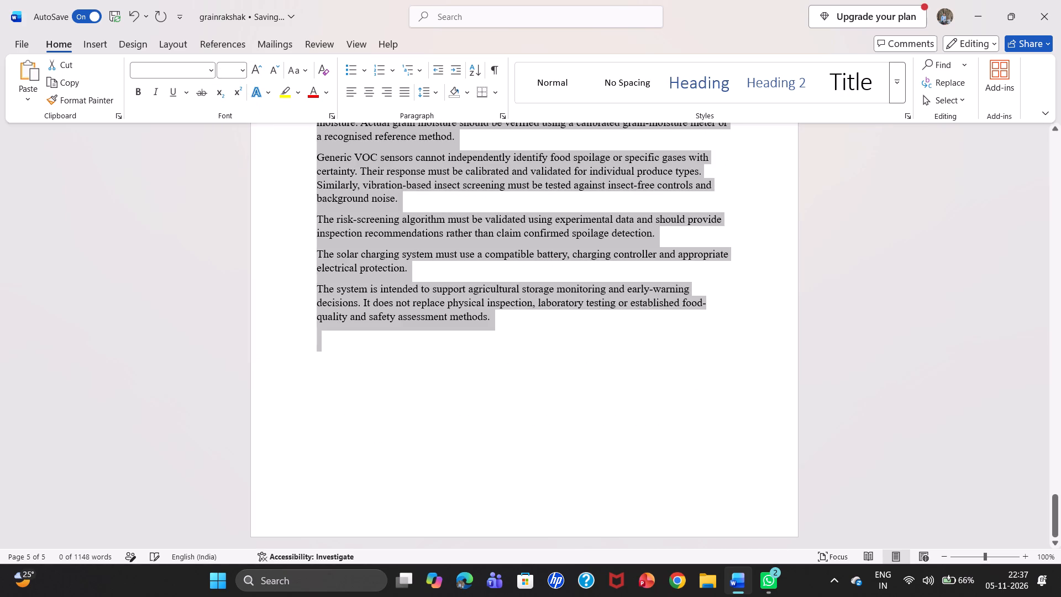
left_click(260, 162)
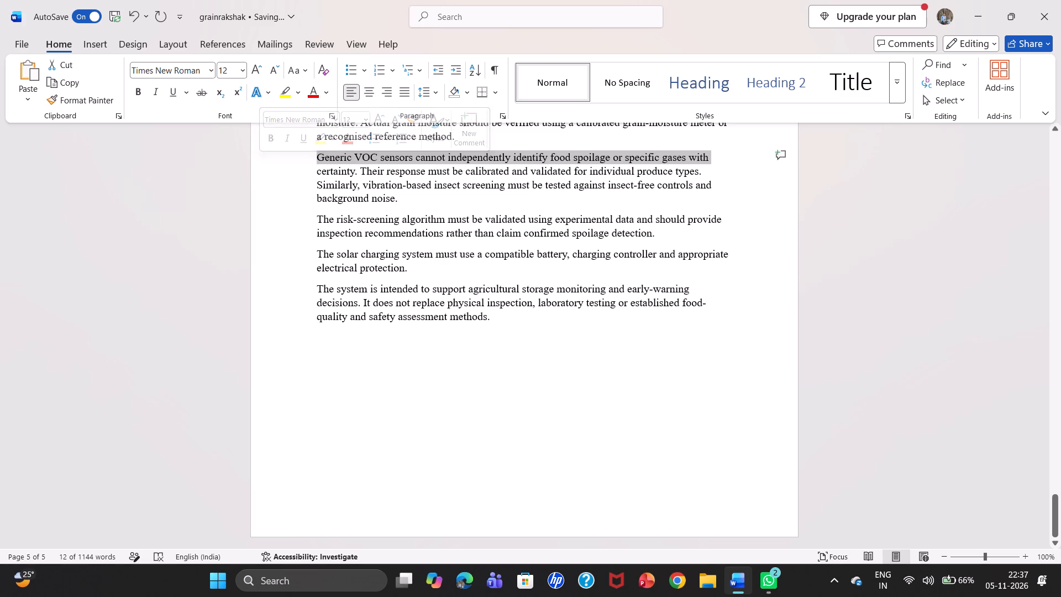
Set the "Important Safety and Implementation Requirements" heading to font size 14.
scroll(292, 195, "up", 1)
left_click_drag(314, 161, 513, 158)
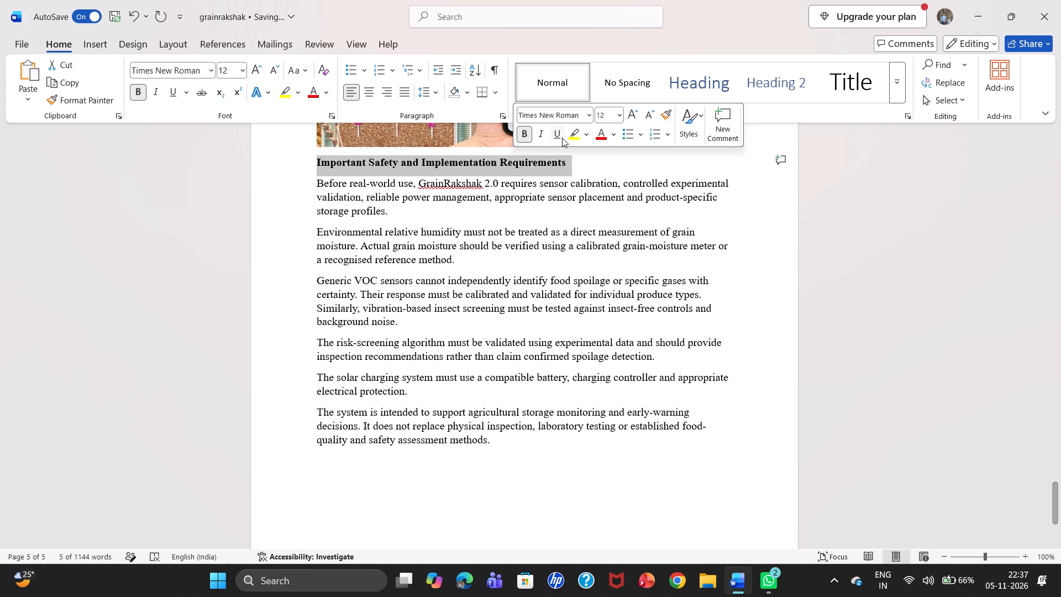
left_click(618, 114)
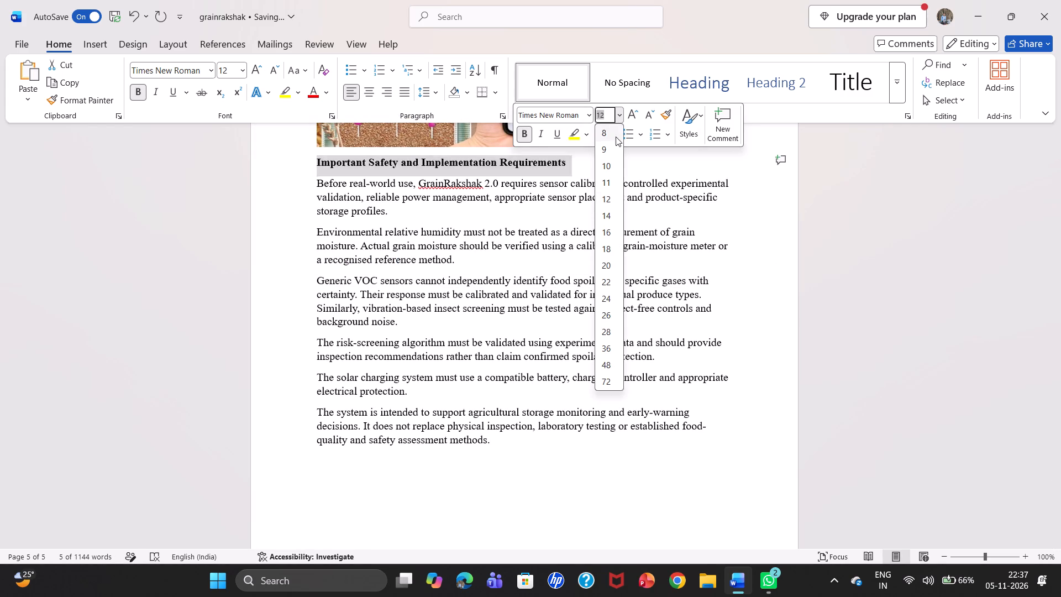
left_click(617, 210)
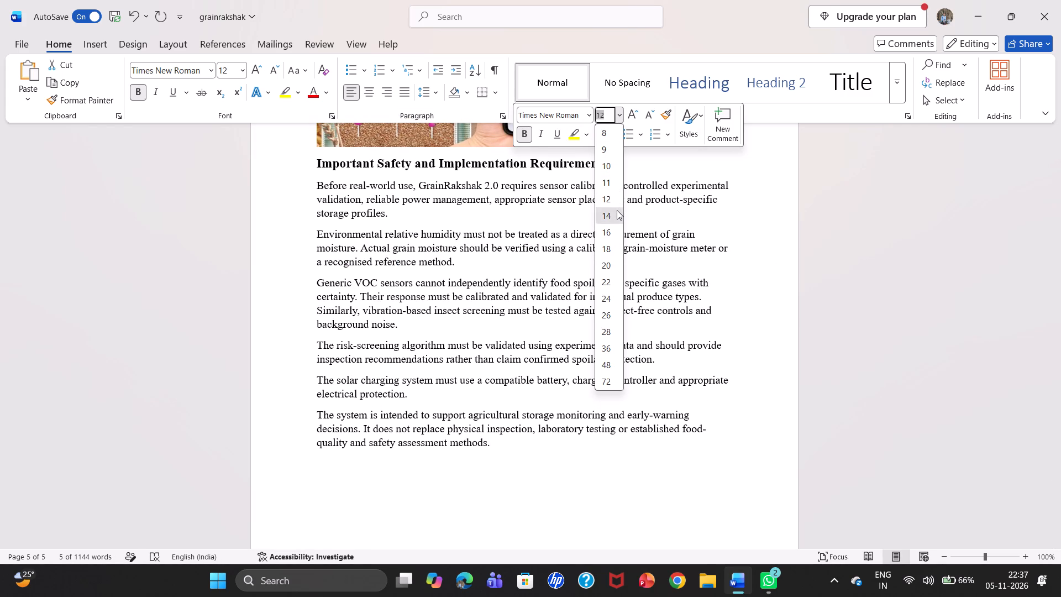
left_click(267, 193)
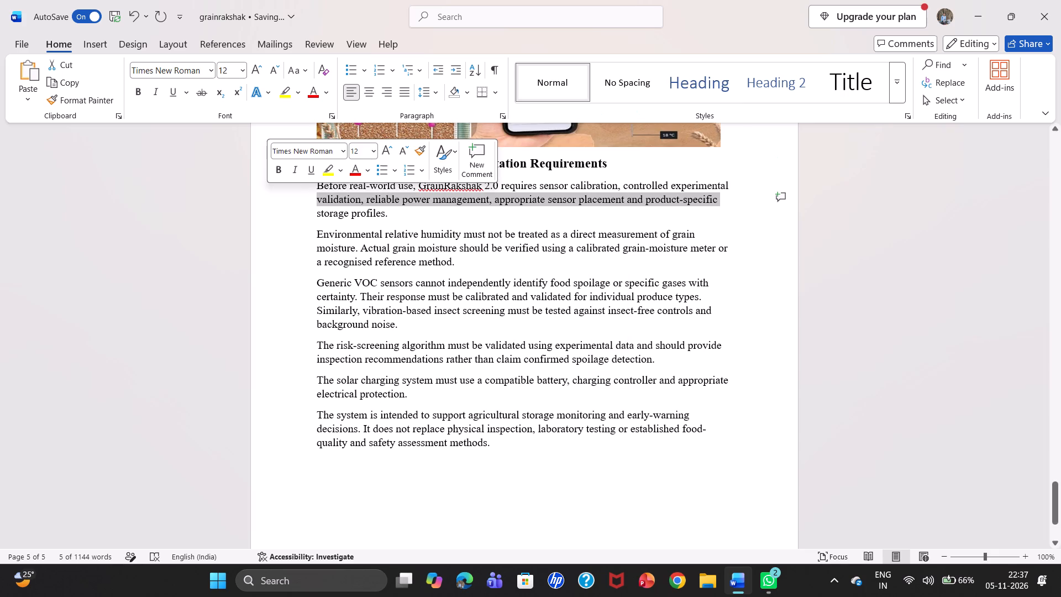
left_click_drag(267, 193, 298, 254)
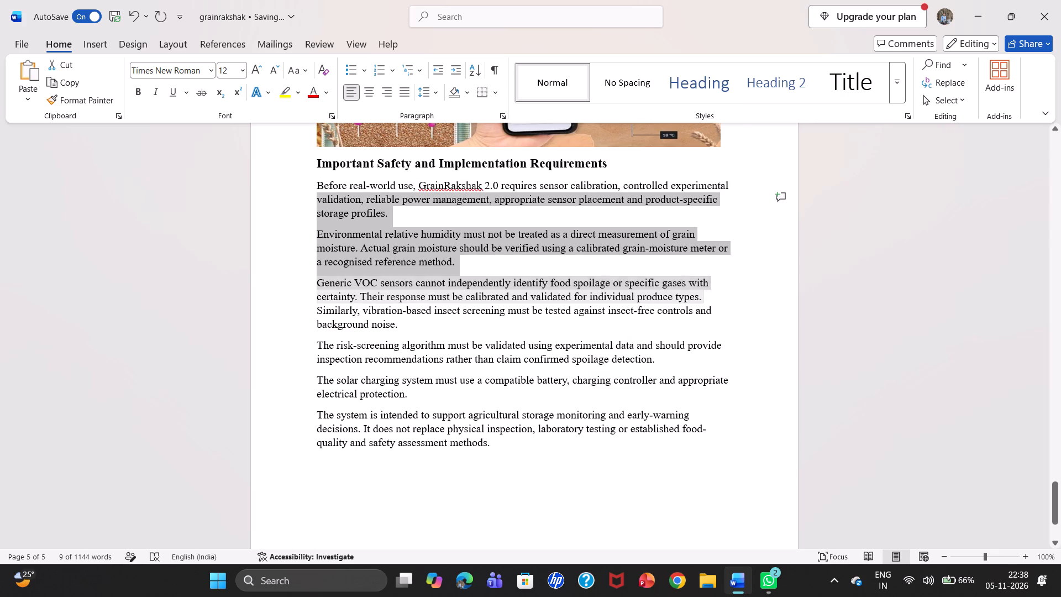
left_click_drag(298, 254, 310, 208)
left_click(310, 208)
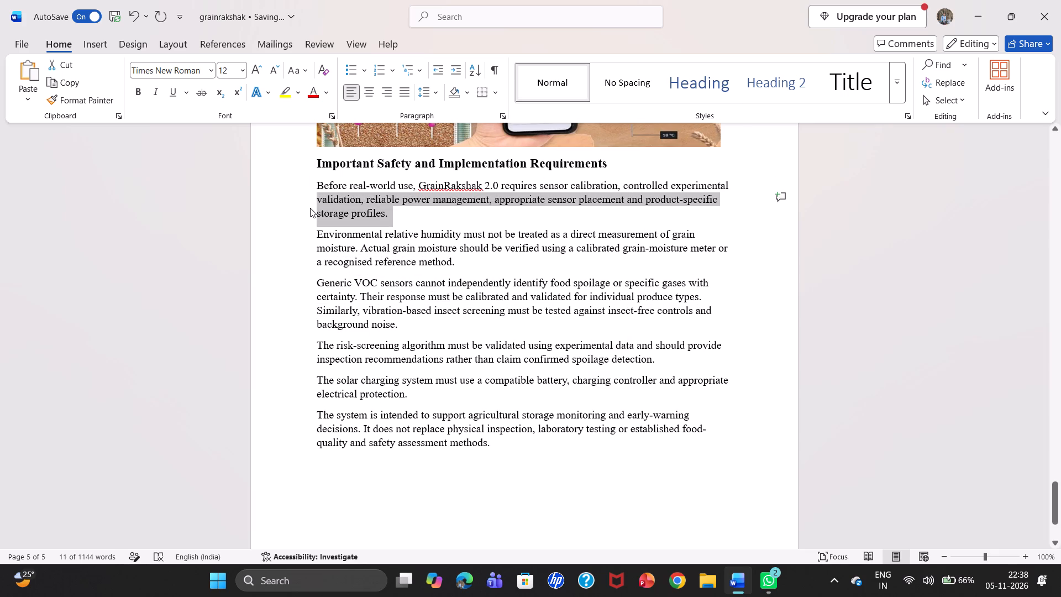
Make the "4. Expected Impact" heading bold and set its font size to 14.
scroll(295, 171, "up", 3)
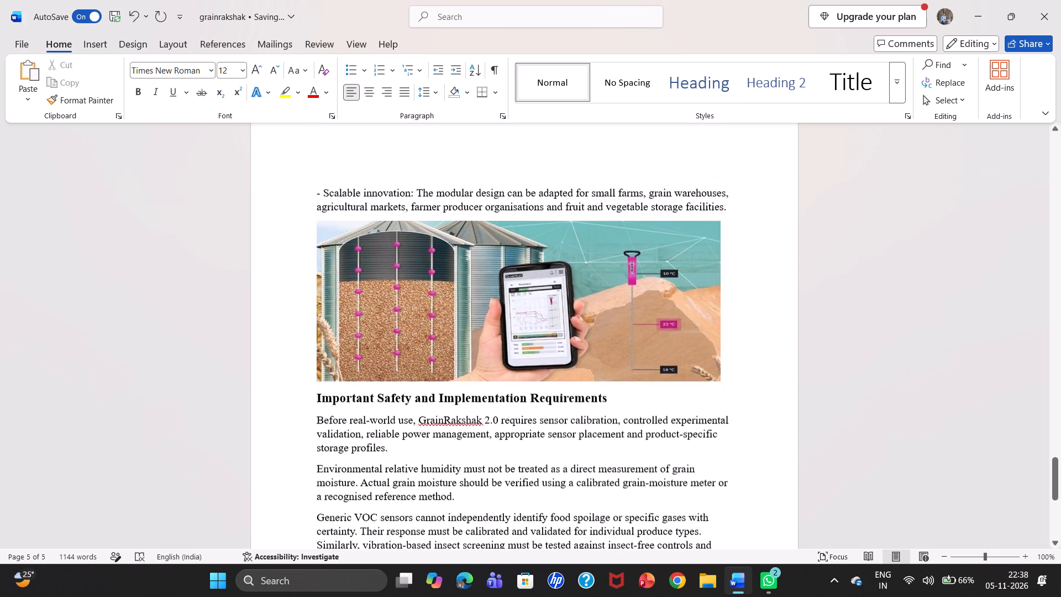
scroll(295, 171, "up", 5)
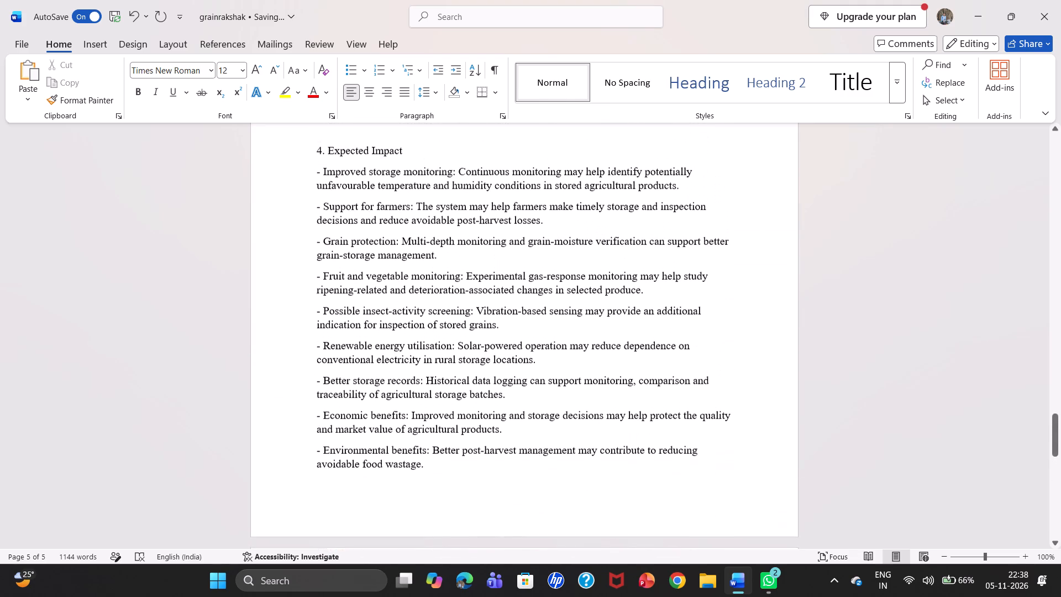
scroll(295, 171, "up", 1)
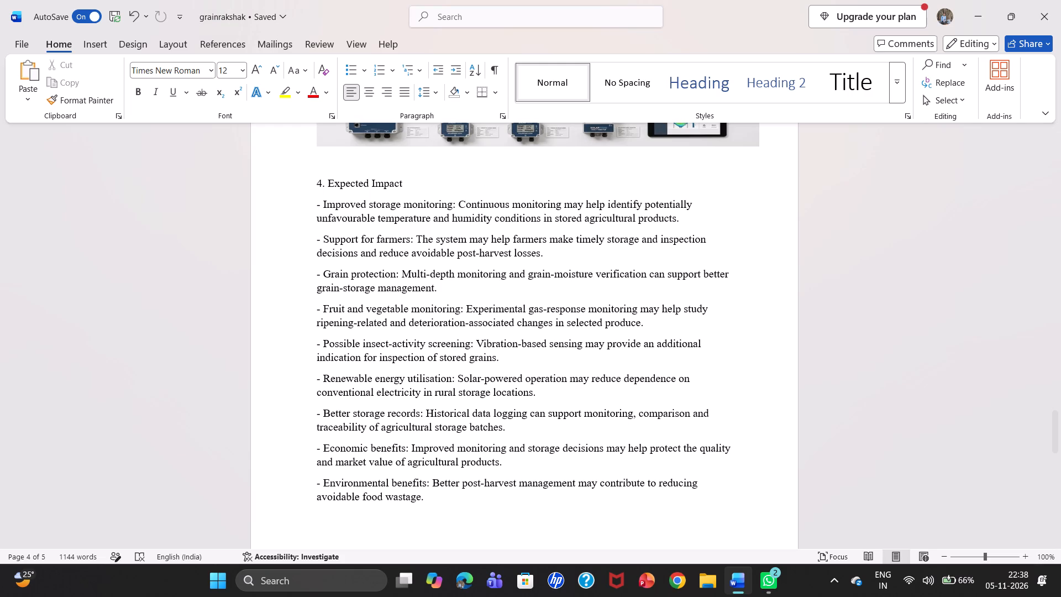
left_click_drag(313, 184, 403, 182)
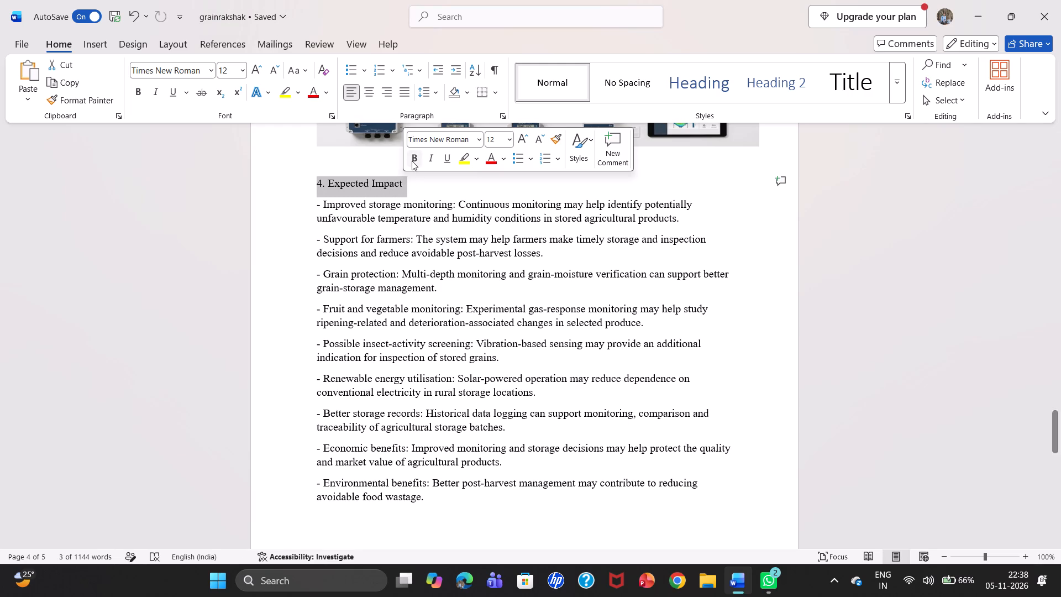
left_click(412, 159)
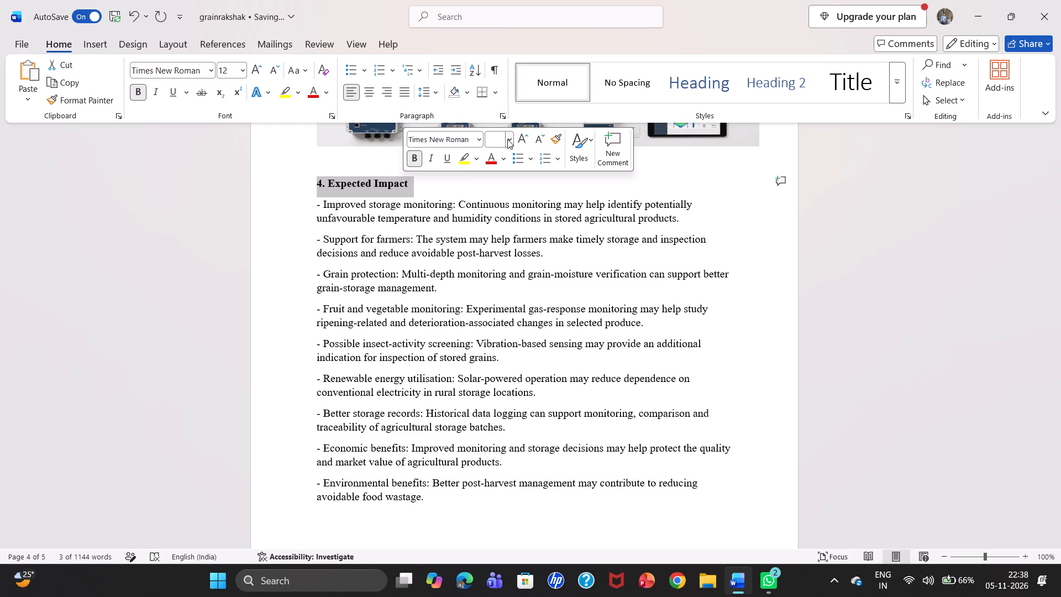
left_click(508, 139)
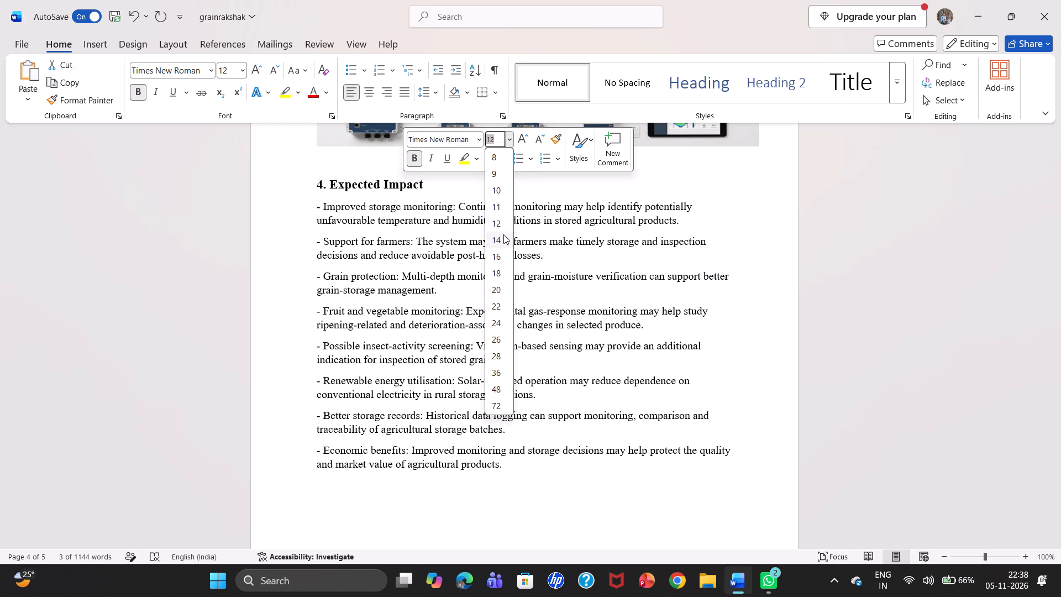
left_click(503, 234)
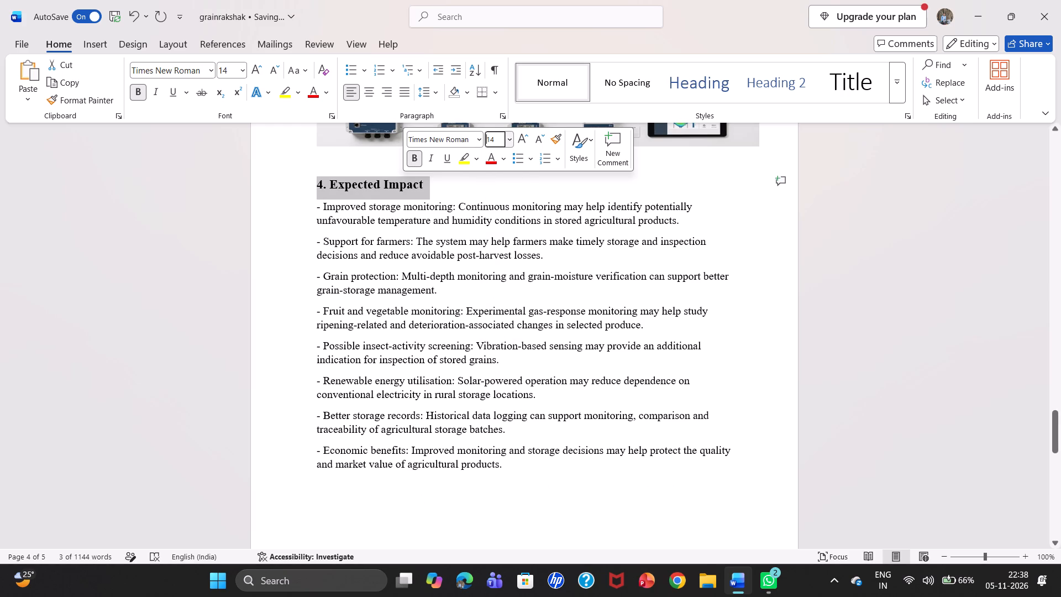
Set the bold "3. Idea / Solution Description" heading to font size 14.
scroll(255, 203, "up", 5)
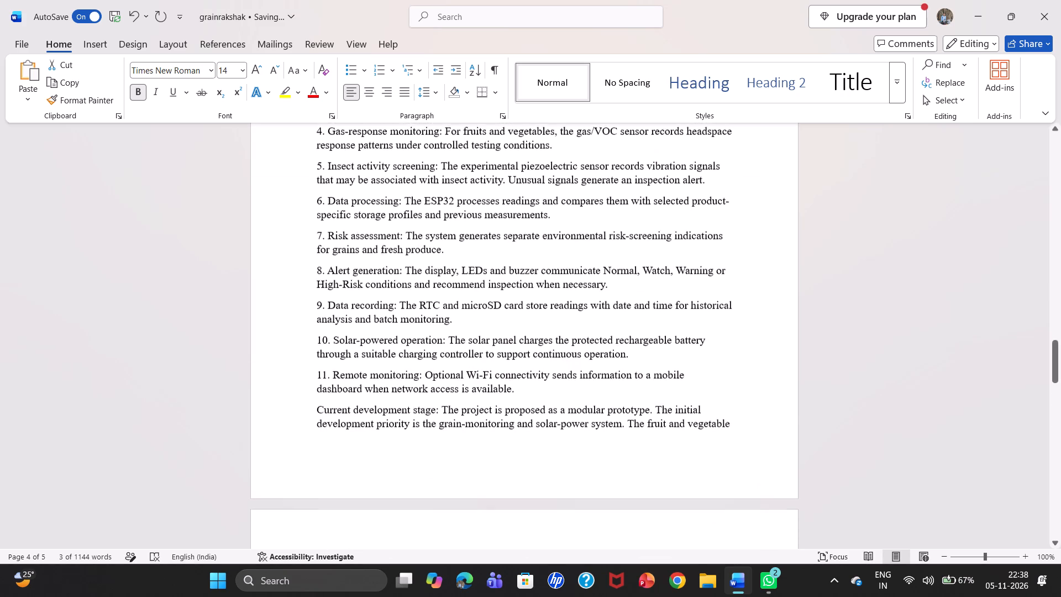
scroll(255, 203, "up", 1)
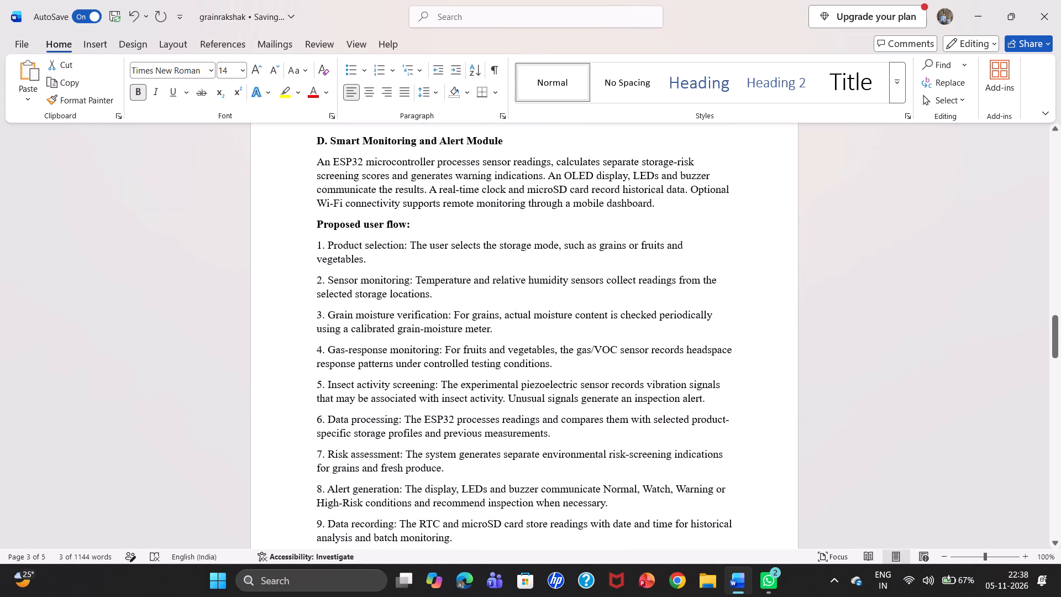
scroll(310, 217, "up", 3)
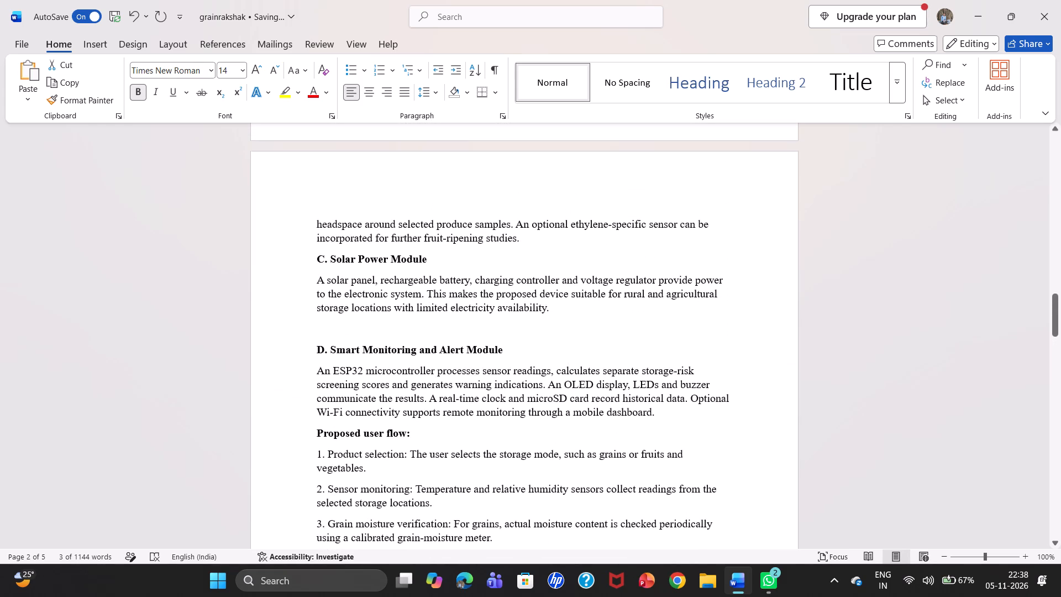
scroll(310, 217, "up", 4)
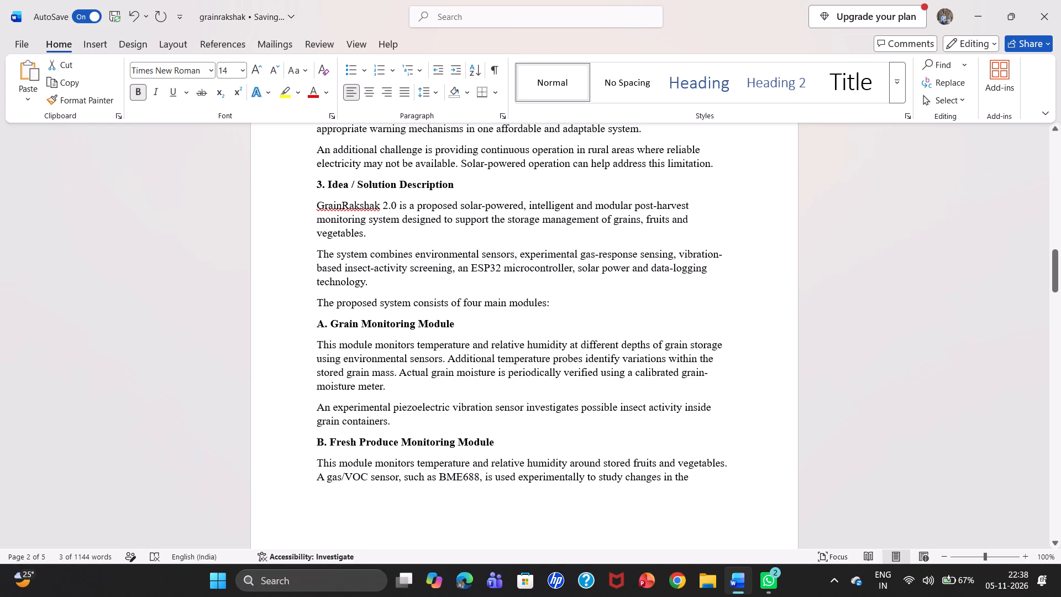
left_click_drag(317, 185, 465, 179)
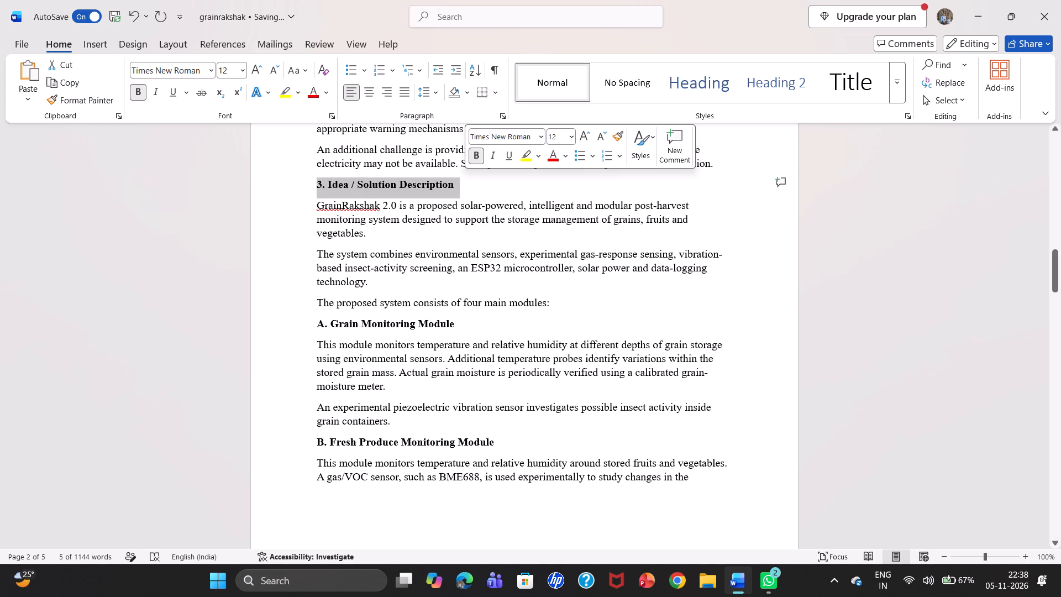
left_click(476, 159)
left_click(476, 159)
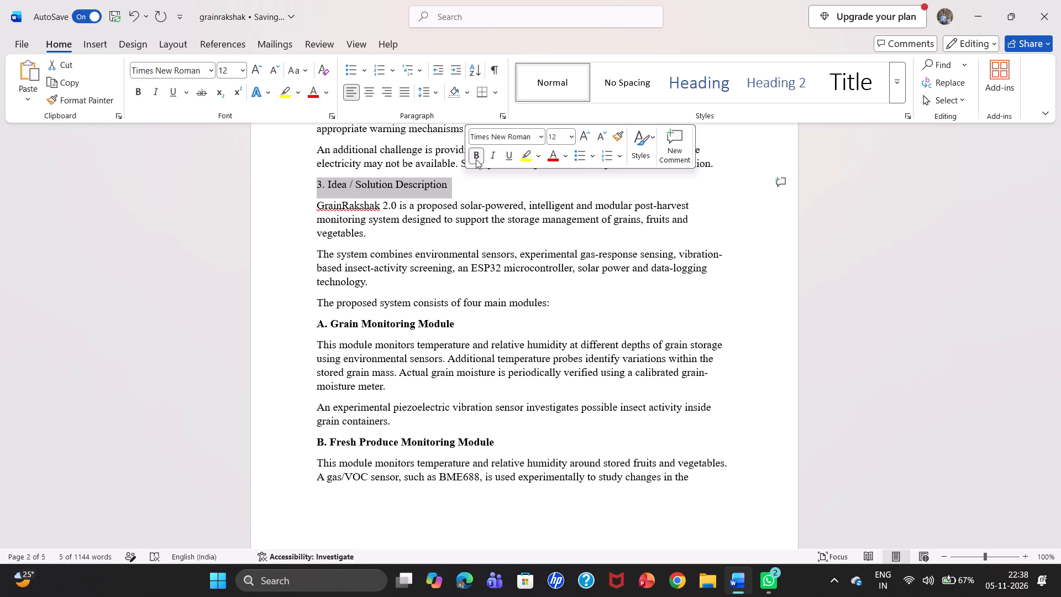
left_click(574, 134)
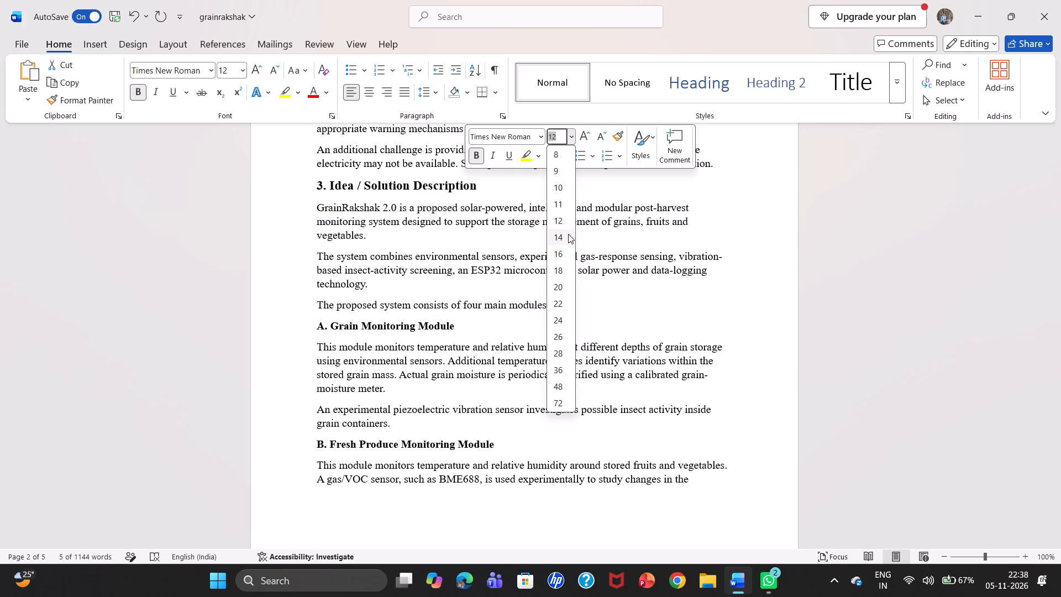
left_click(568, 234)
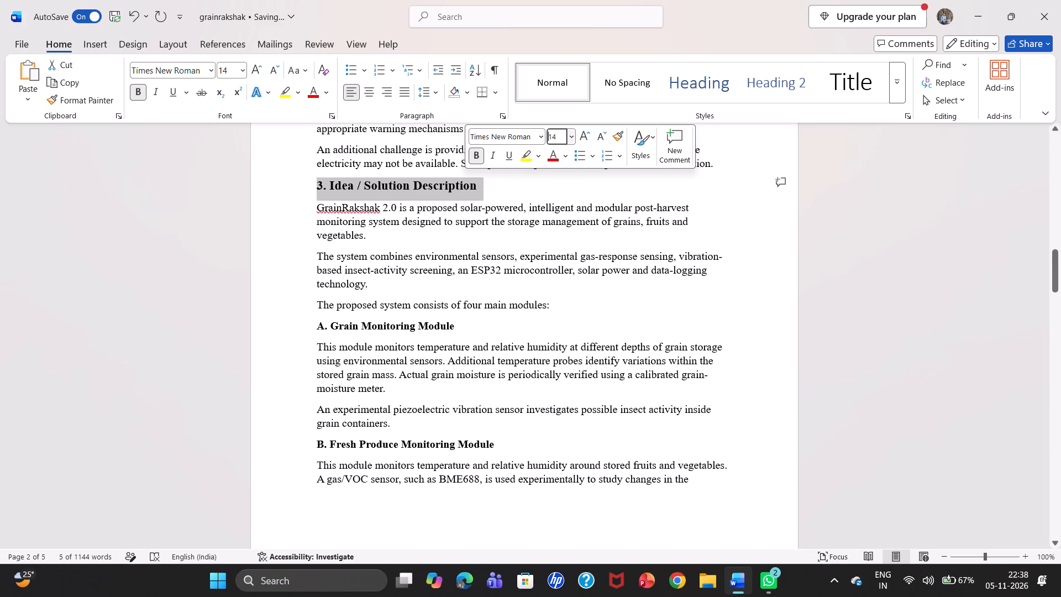
Set the "2. Problem Description" heading to font size 14.
scroll(568, 234, "up", 3)
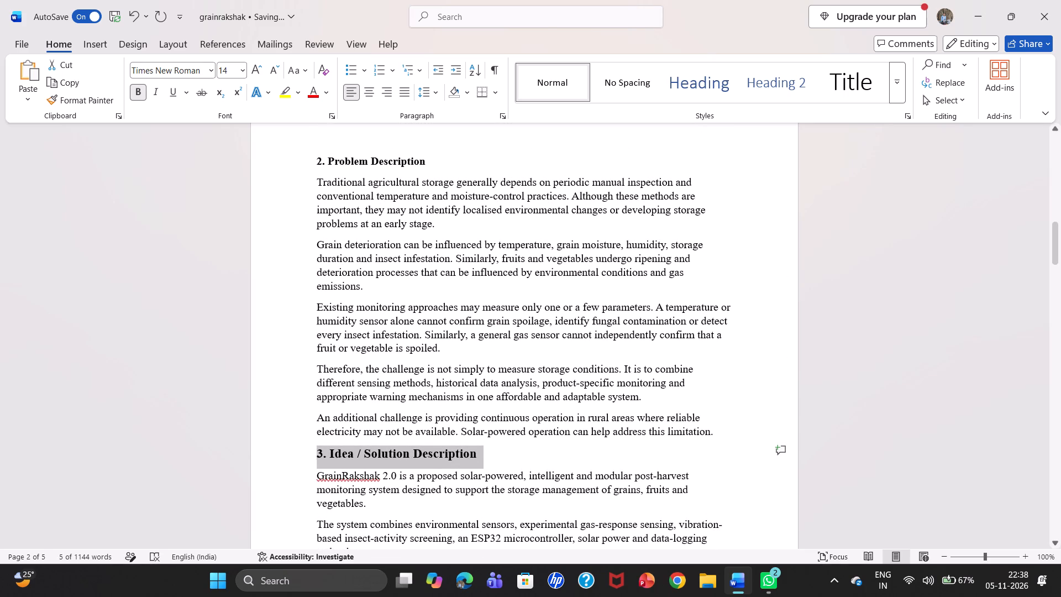
left_click_drag(316, 159, 416, 159)
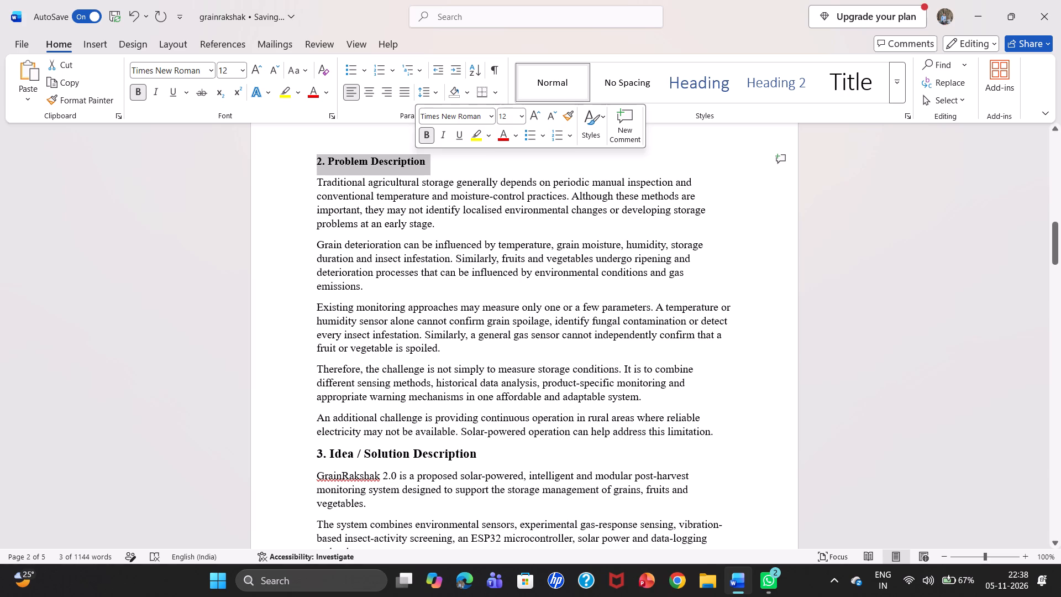
left_click(523, 116)
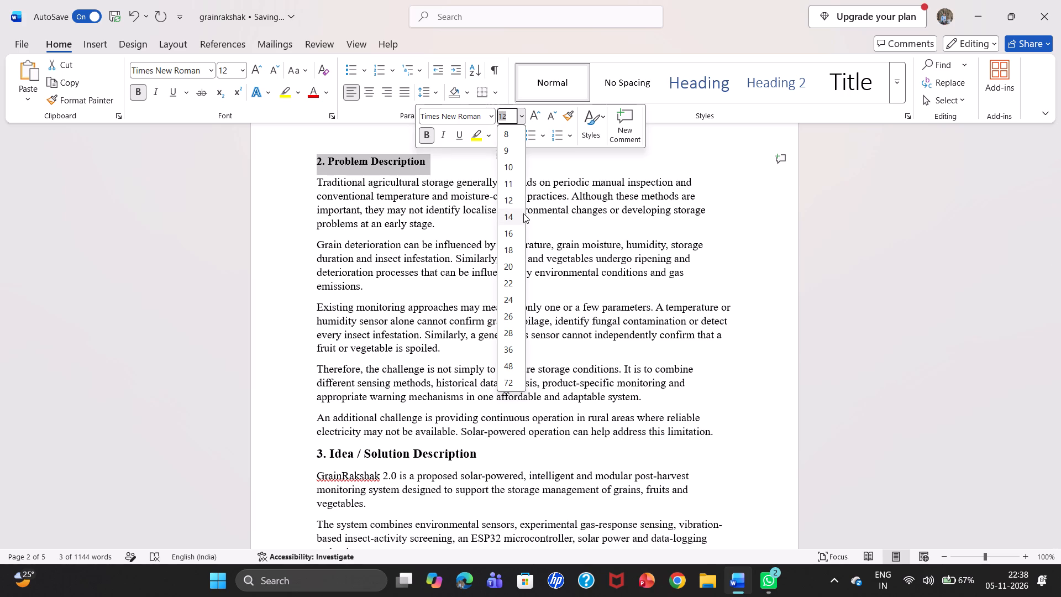
left_click(523, 213)
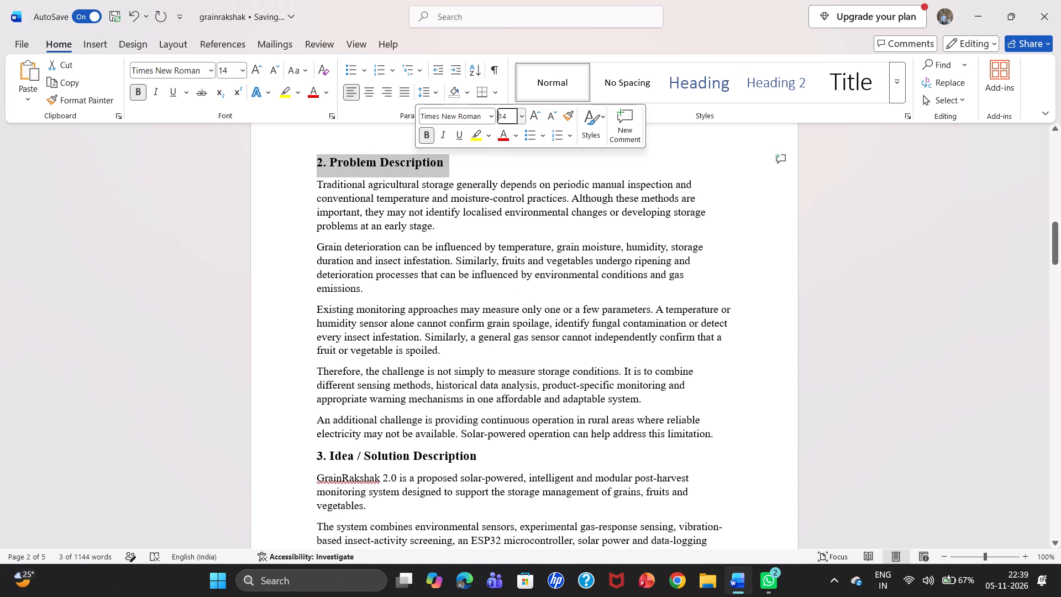
left_click(290, 203)
left_click_drag(290, 203, 269, 200)
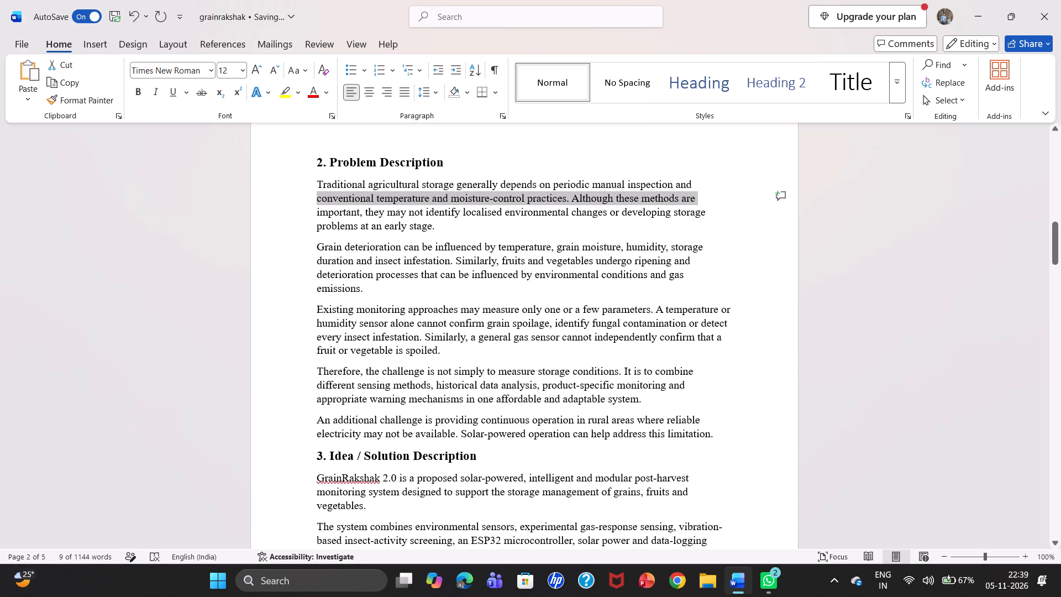
Set the "1. Problem Statement" heading below the title block picture to font size 14.
scroll(328, 176, "up", 5)
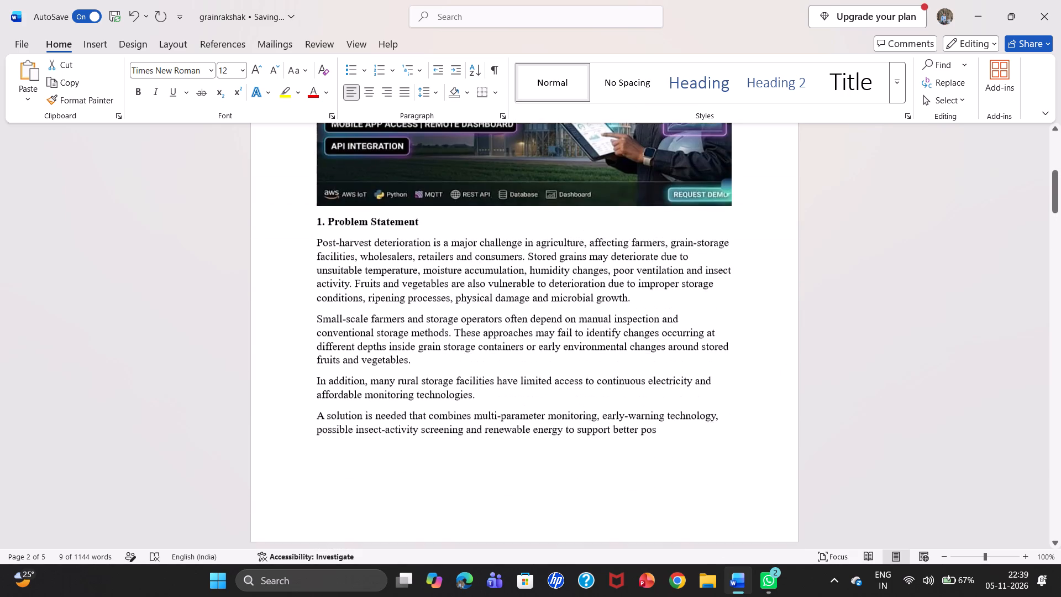
scroll(328, 176, "up", 1)
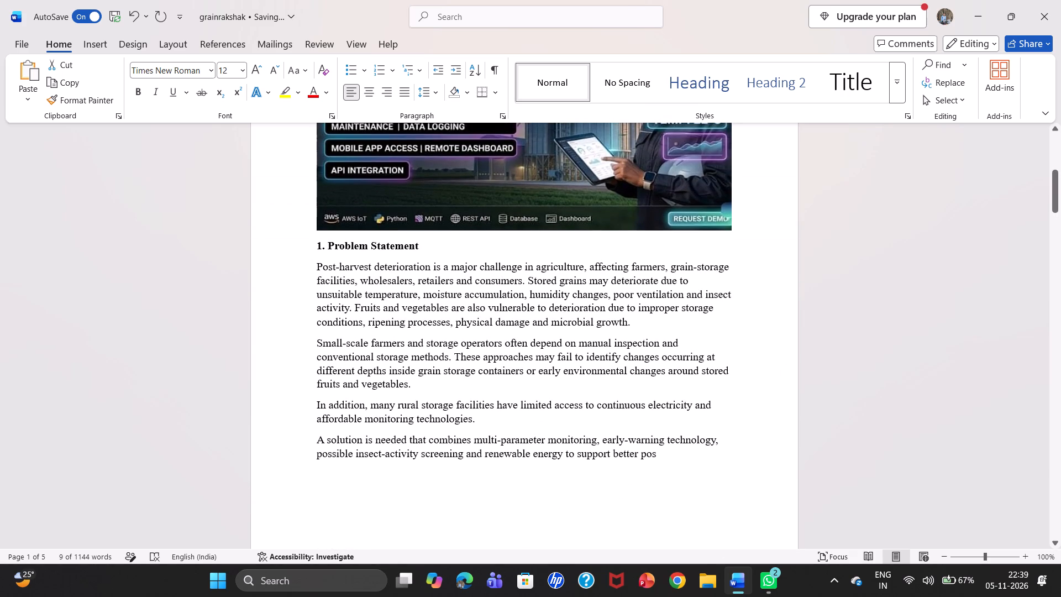
left_click_drag(317, 245, 410, 241)
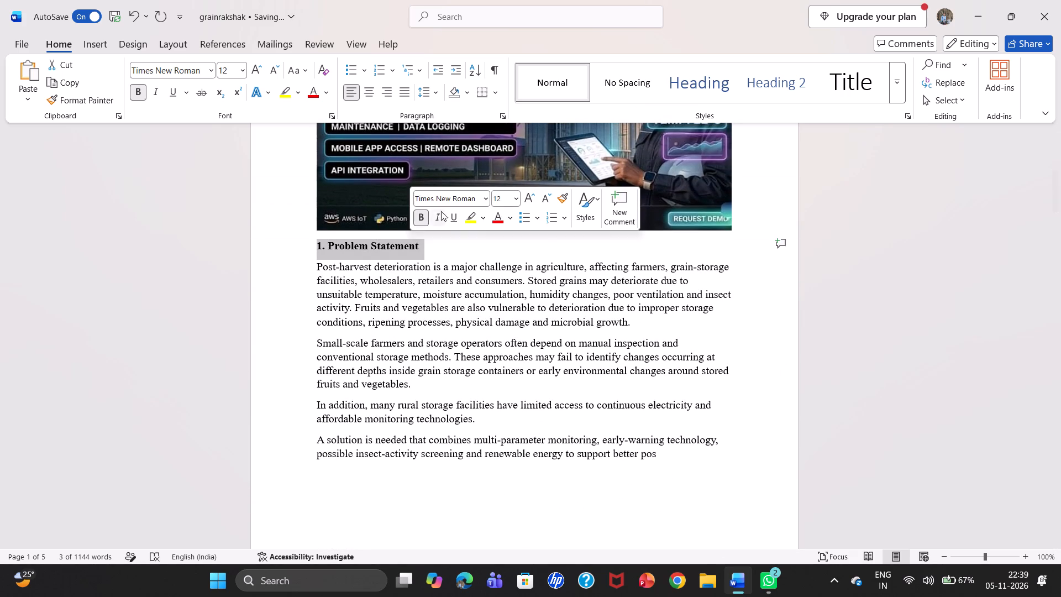
left_click(515, 200)
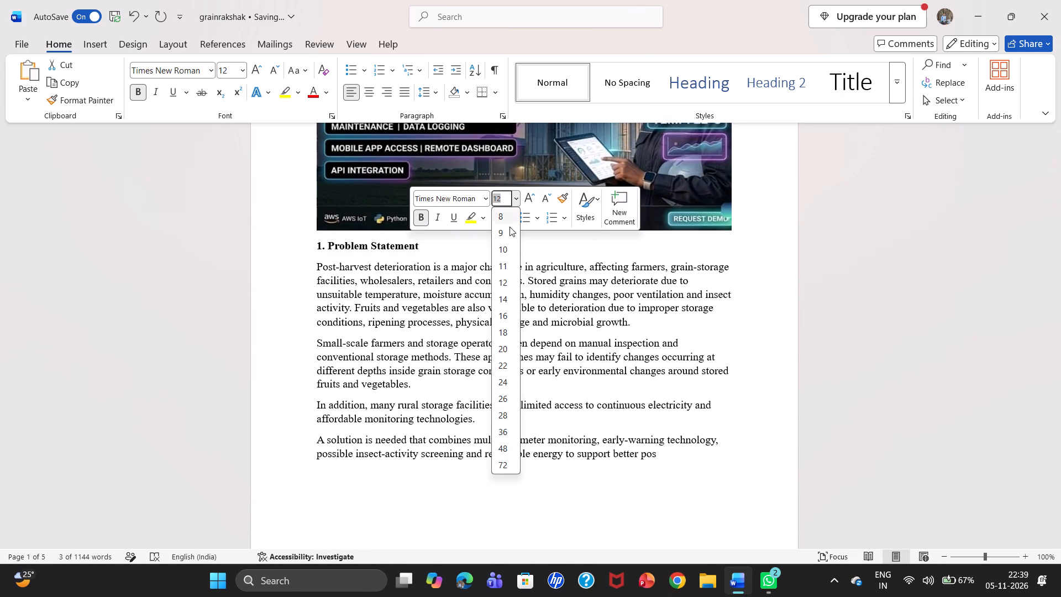
left_click(515, 297)
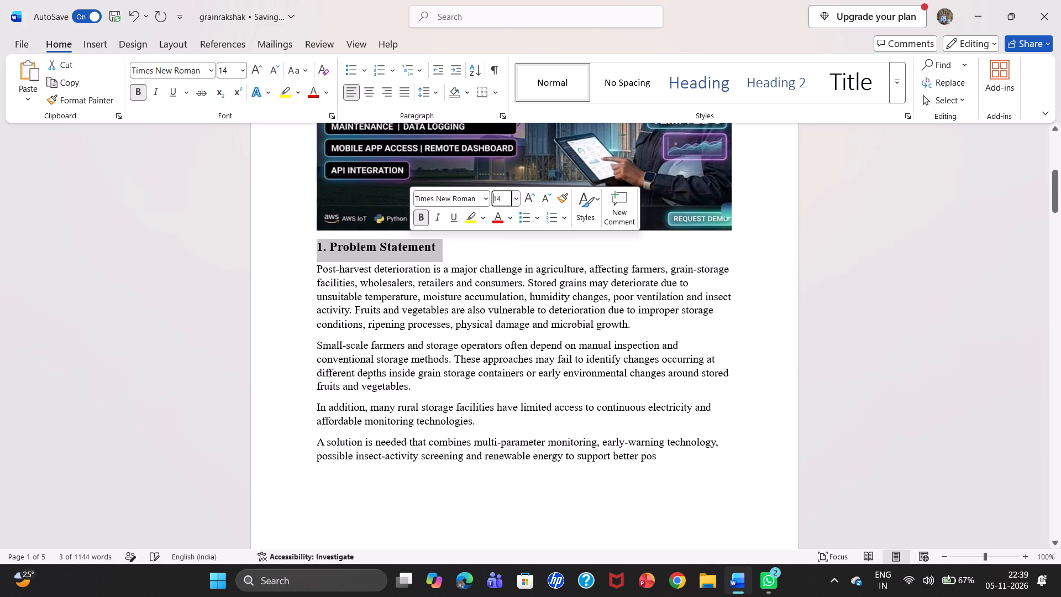
left_click(136, 252)
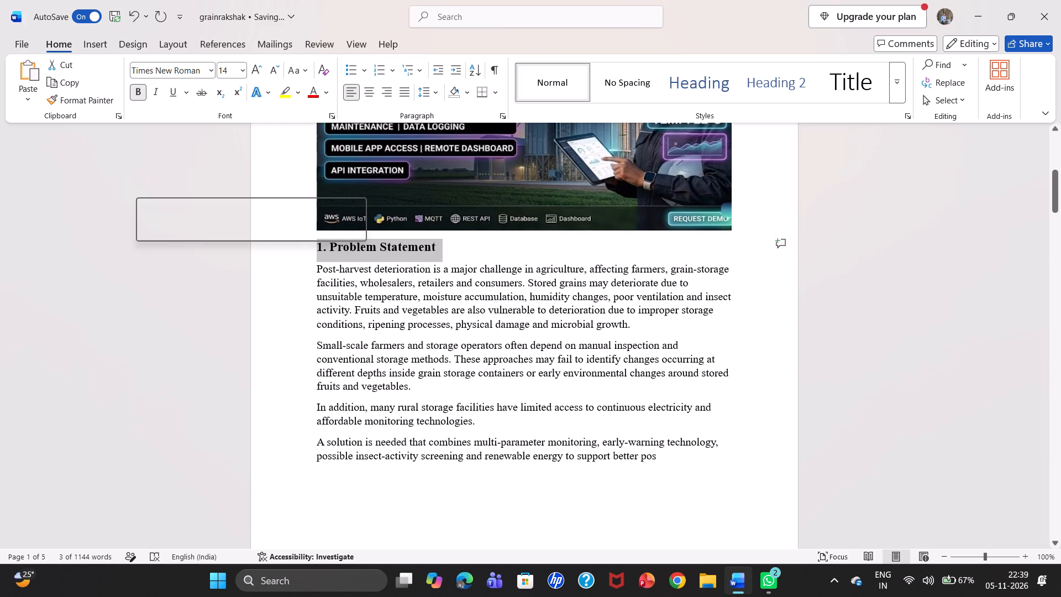
left_click(206, 291)
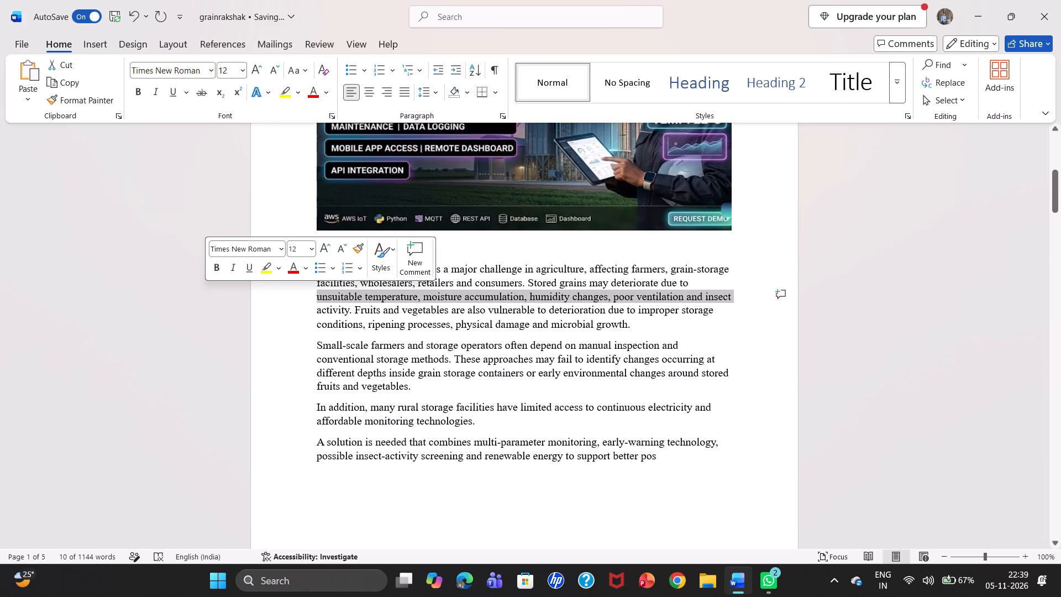